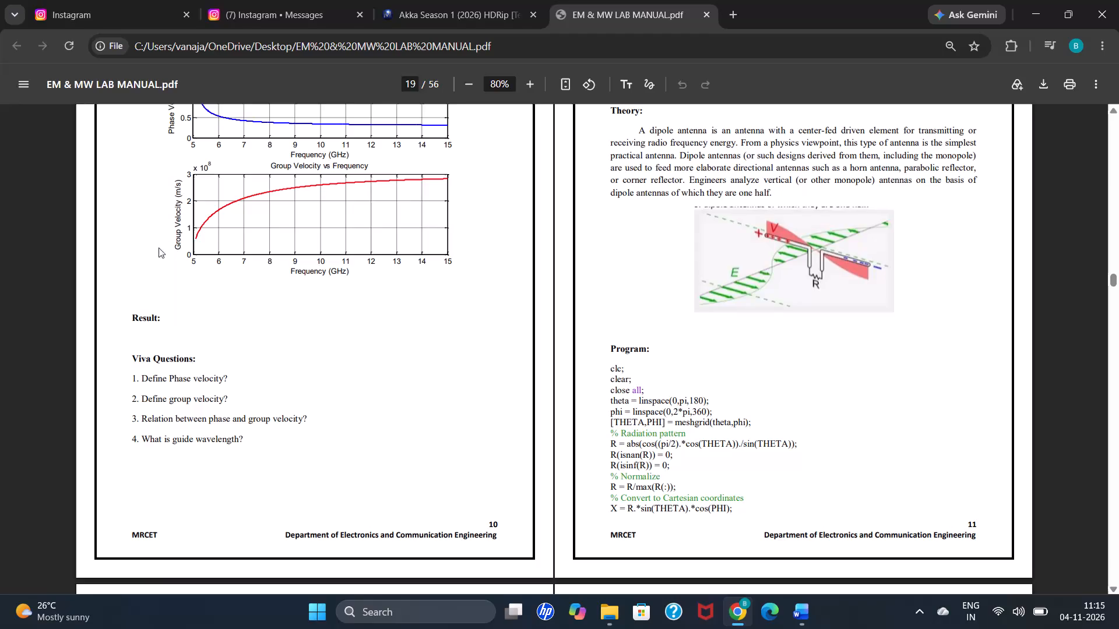
Look through the lab manual PDF for the bench-setup list of experiments and the start of the Gunn diode experiment.
scroll(258, 266, "down", 8)
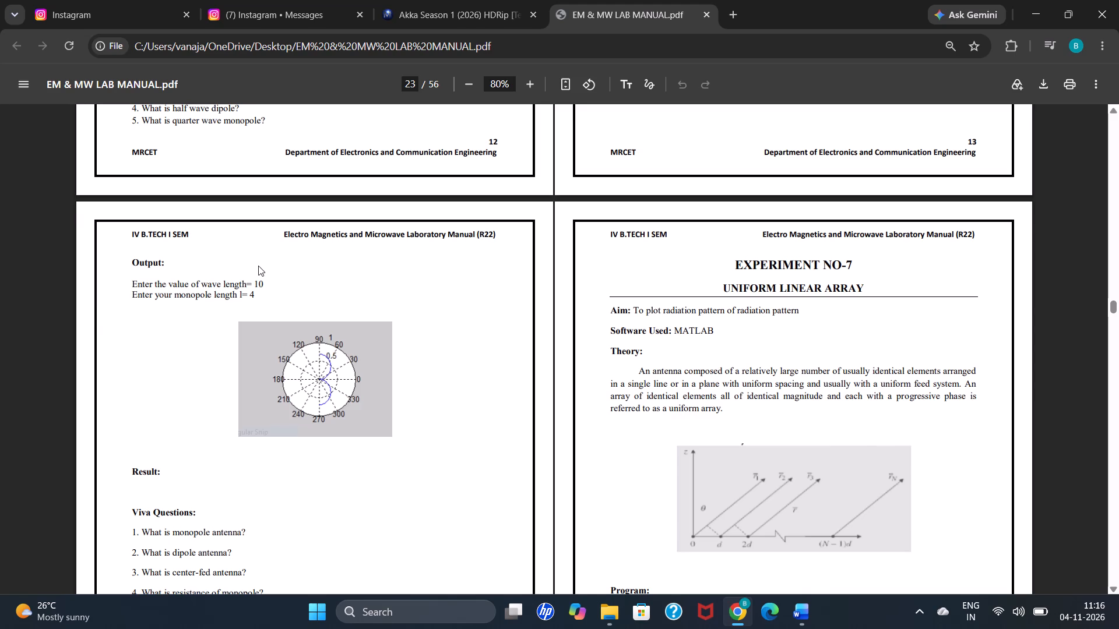
scroll(258, 266, "down", 16)
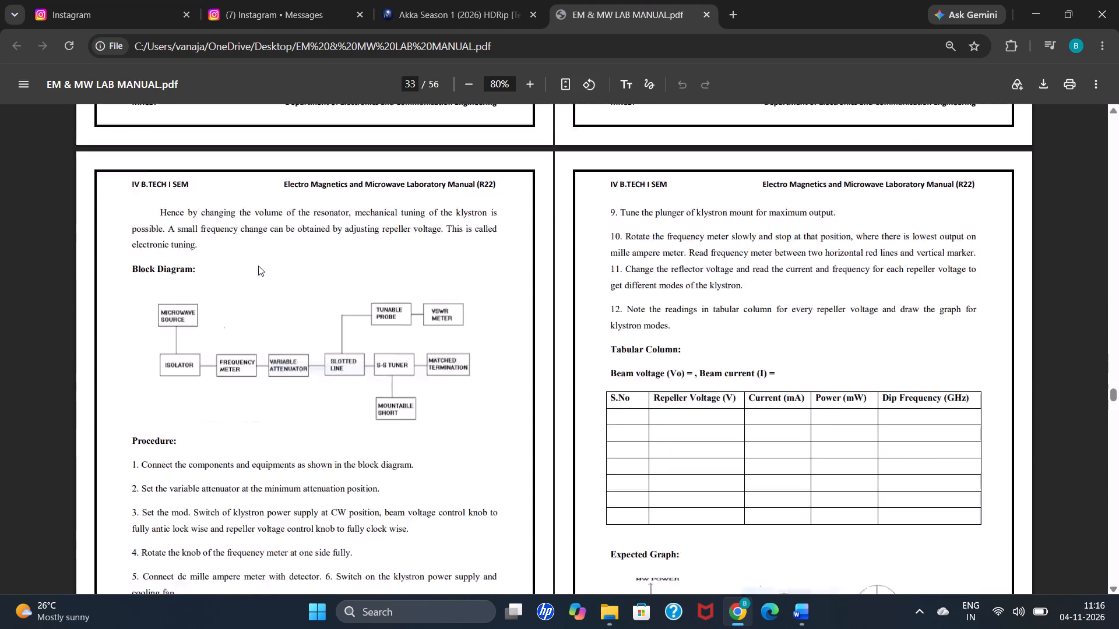
scroll(258, 266, "down", 9)
scroll(258, 266, "up", 5)
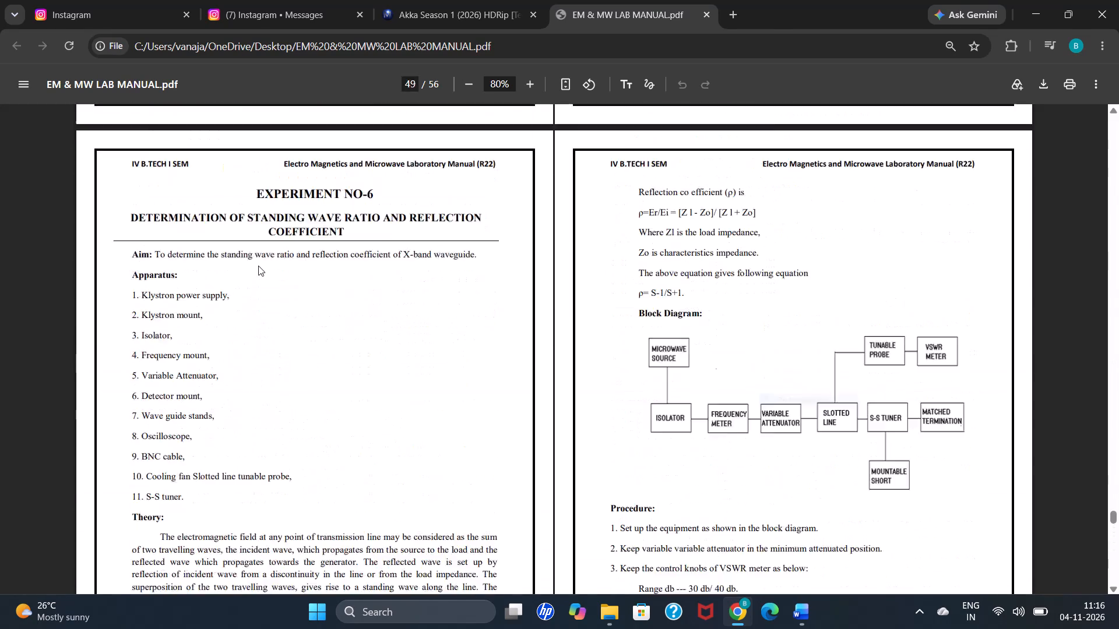
scroll(258, 266, "up", 14)
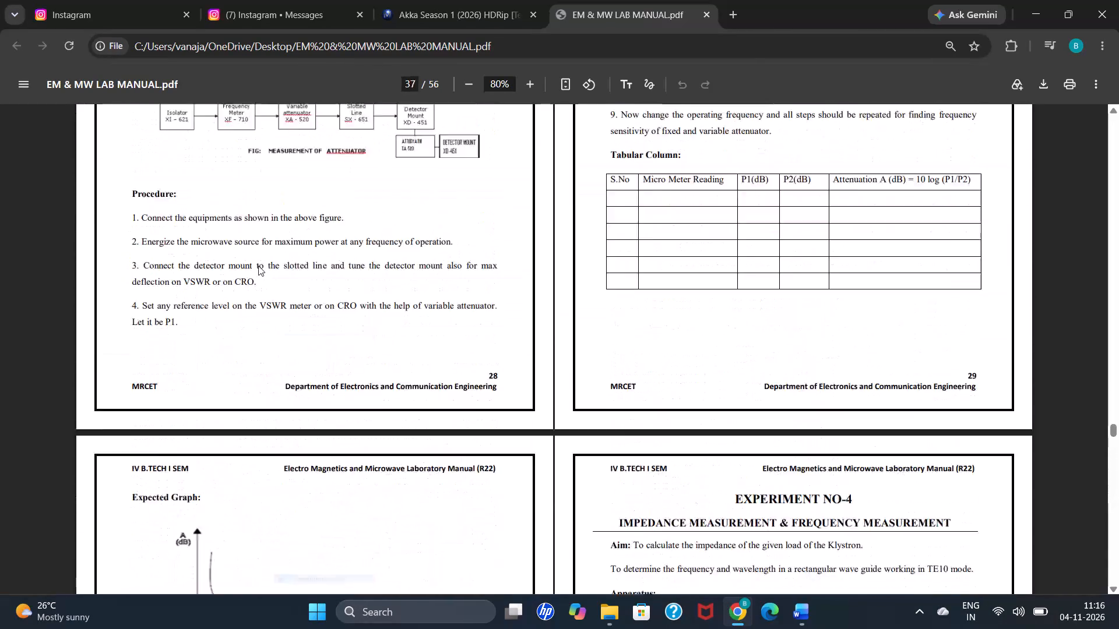
scroll(258, 266, "up", 10)
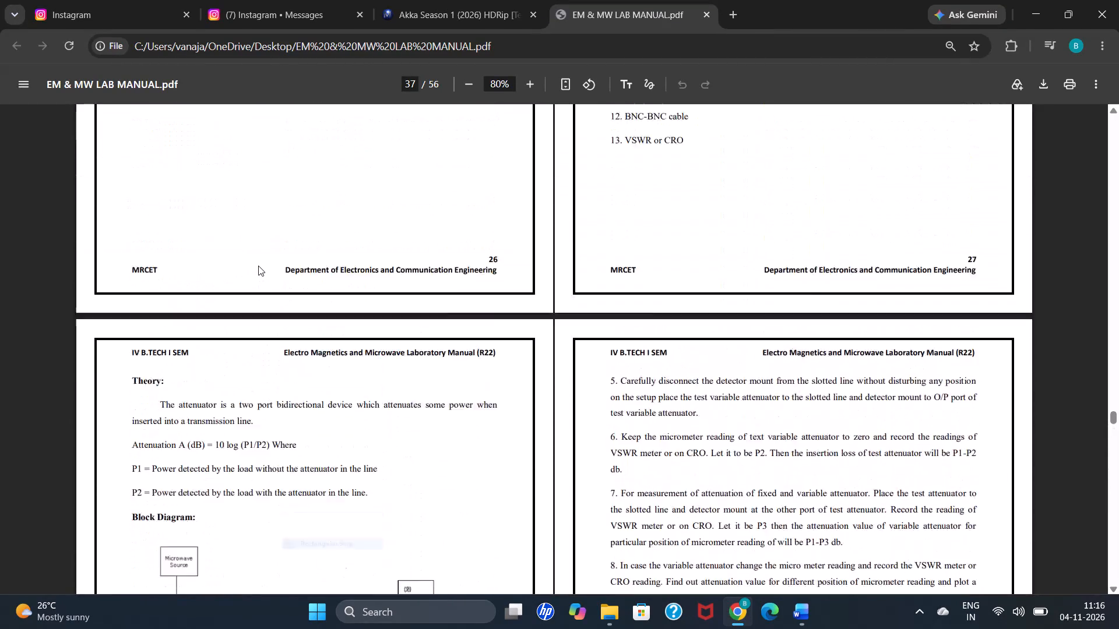
scroll(258, 266, "up", 10)
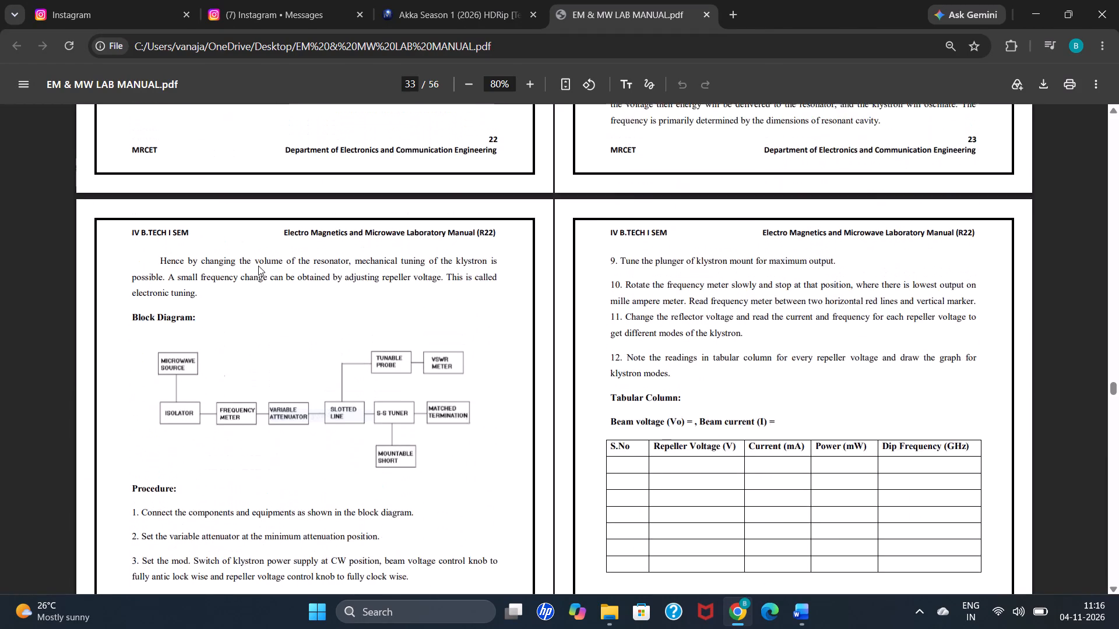
scroll(258, 266, "up", 6)
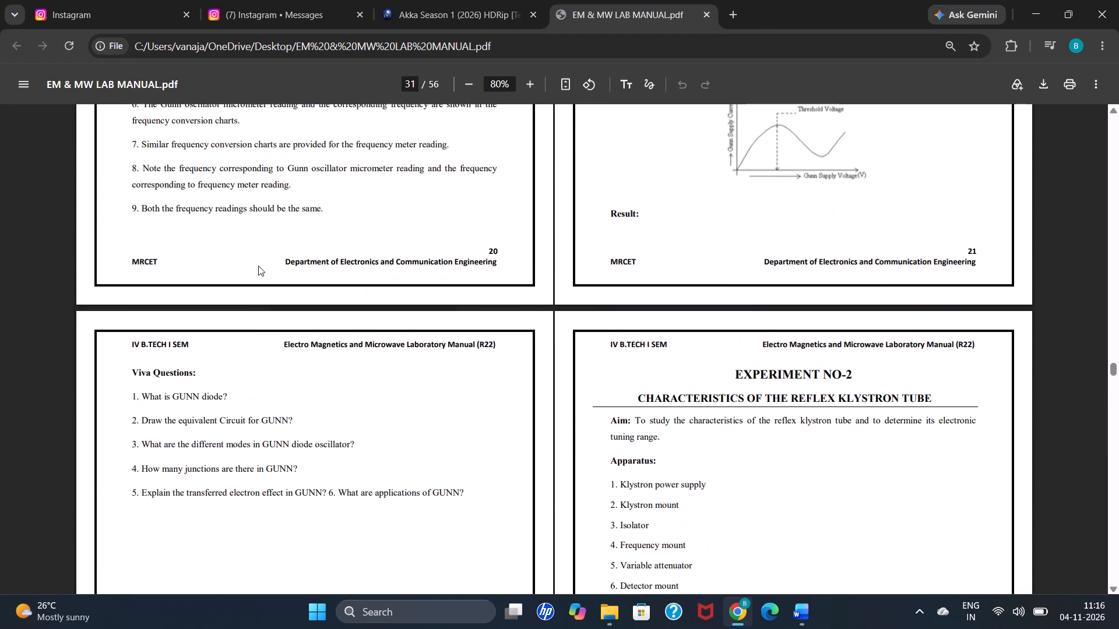
scroll(258, 266, "up", 4)
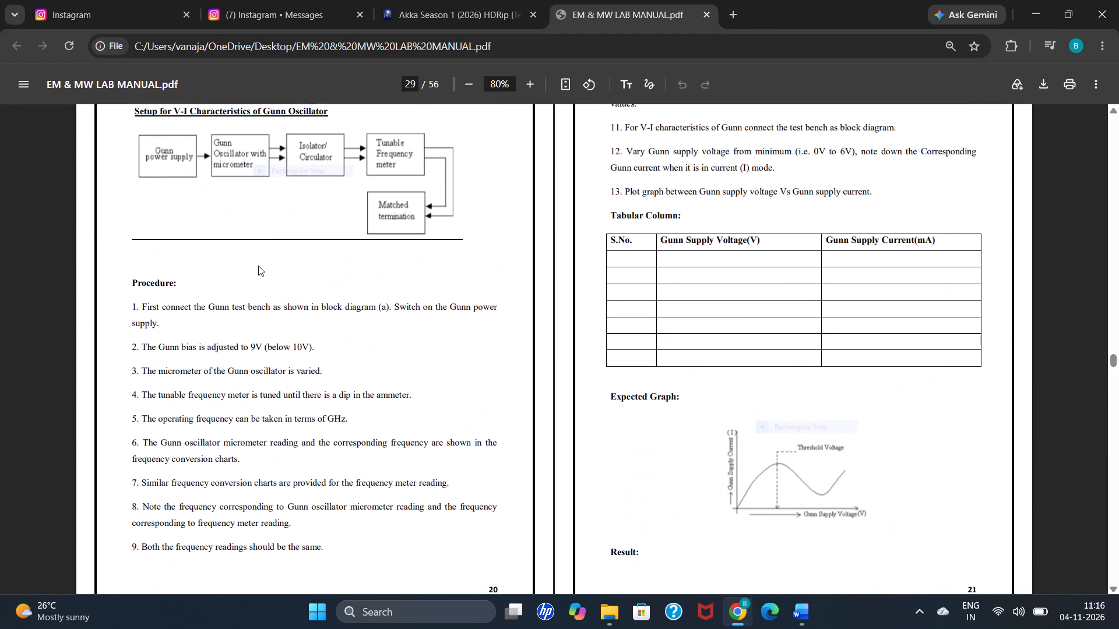
scroll(258, 266, "up", 7)
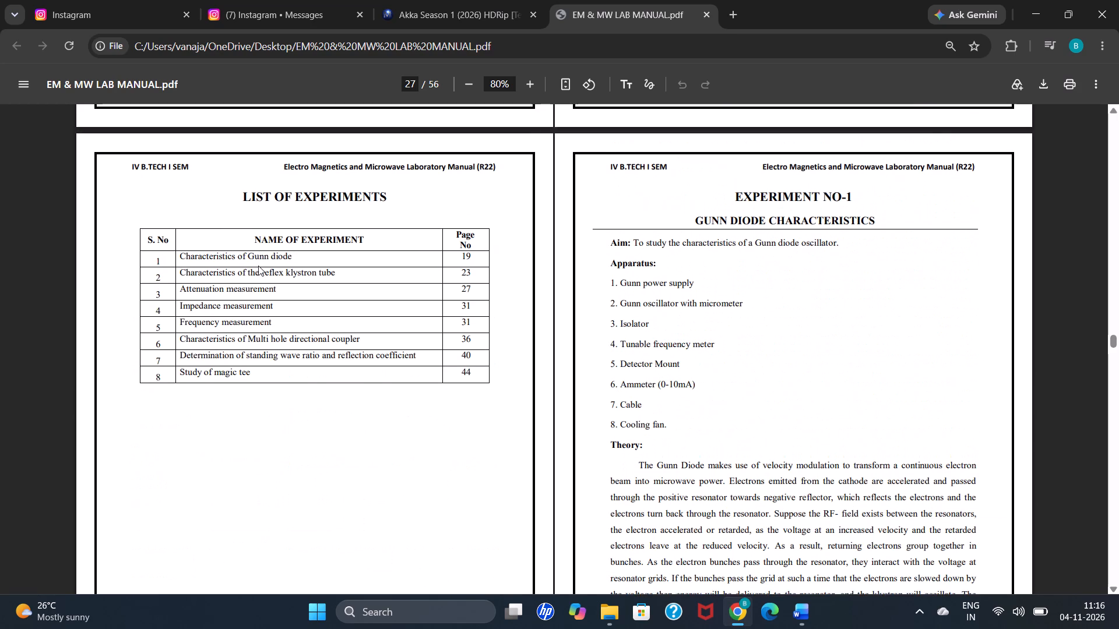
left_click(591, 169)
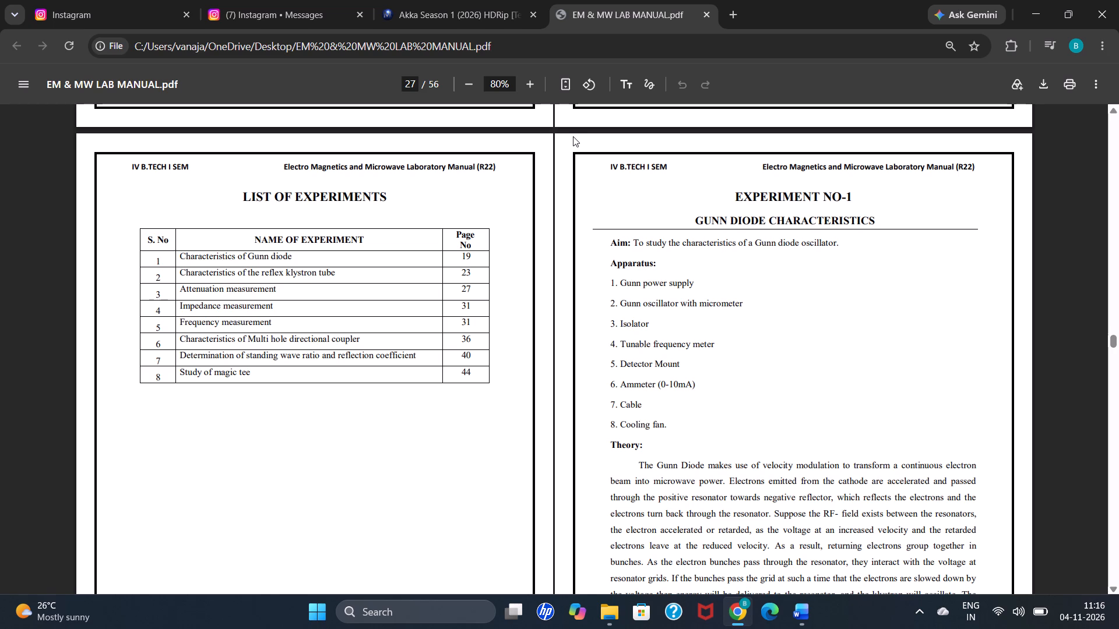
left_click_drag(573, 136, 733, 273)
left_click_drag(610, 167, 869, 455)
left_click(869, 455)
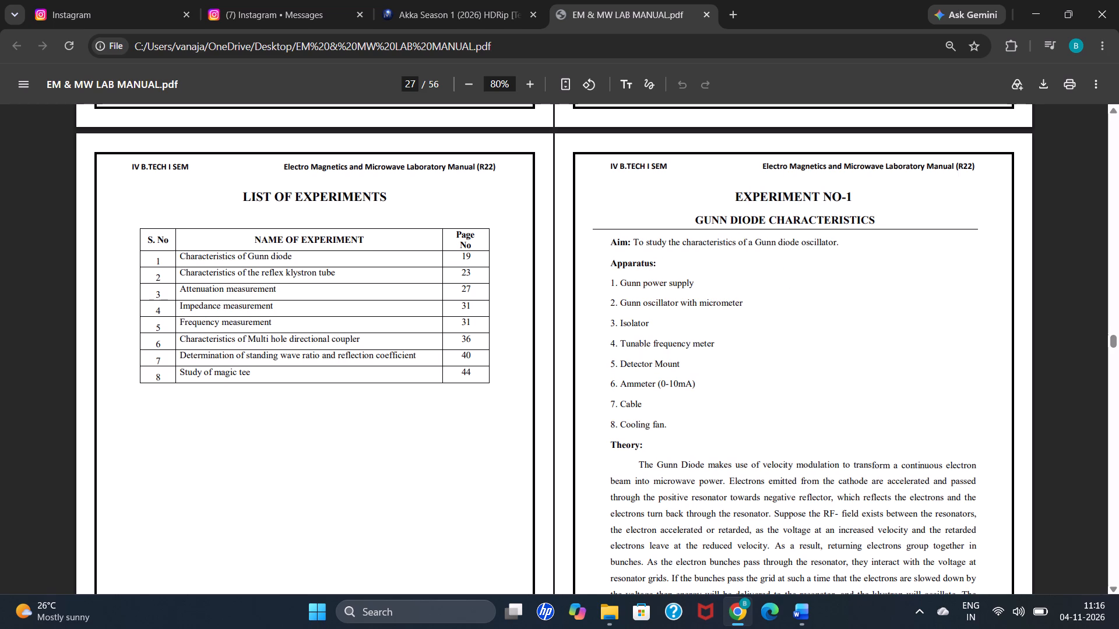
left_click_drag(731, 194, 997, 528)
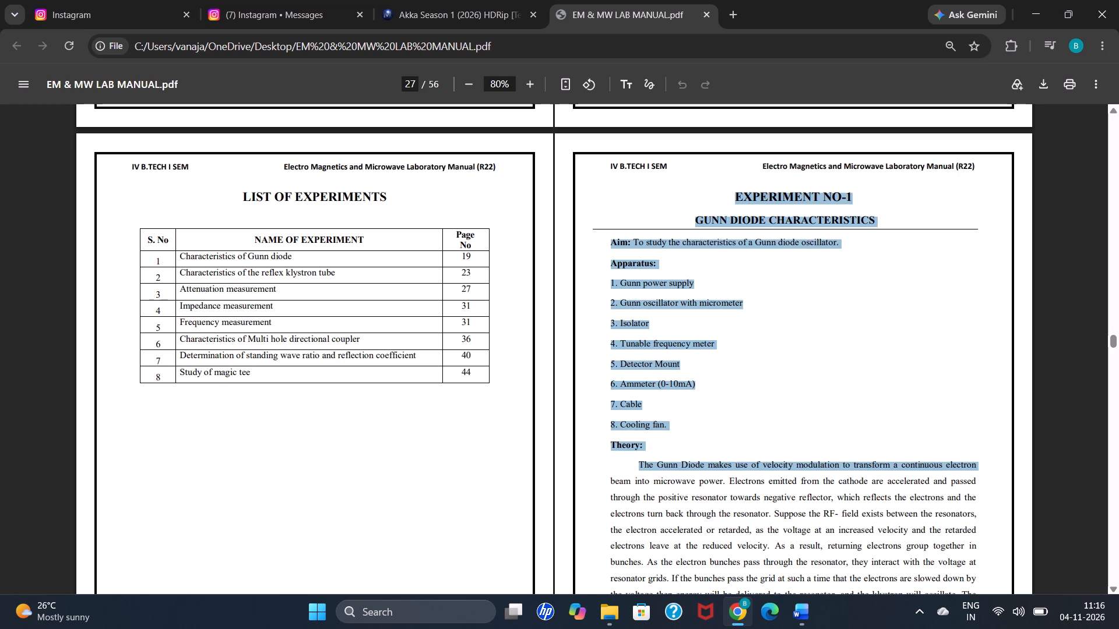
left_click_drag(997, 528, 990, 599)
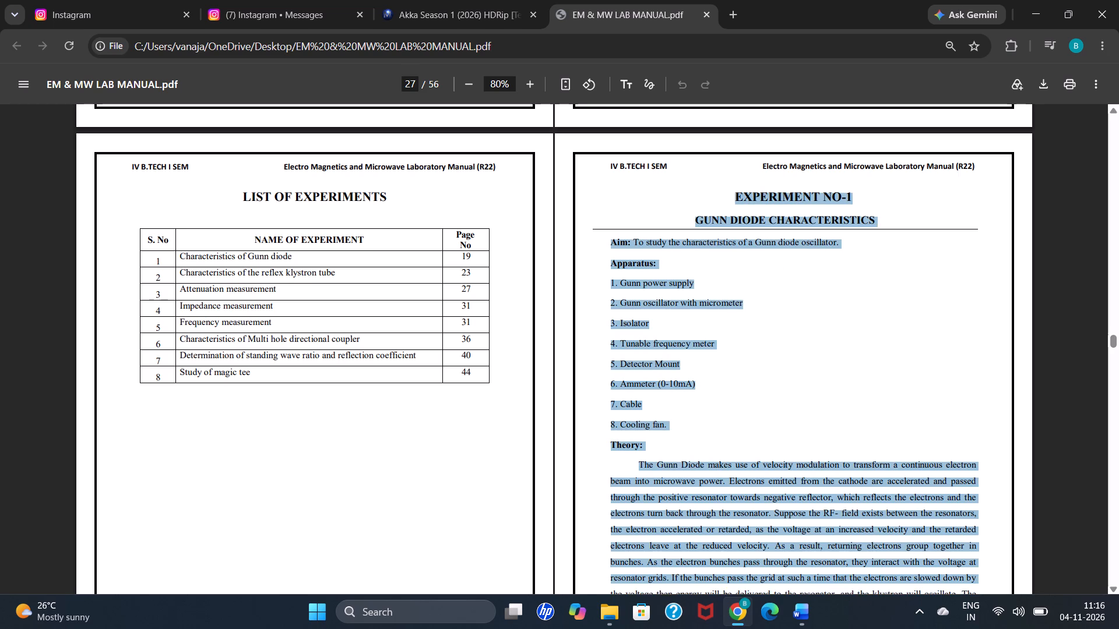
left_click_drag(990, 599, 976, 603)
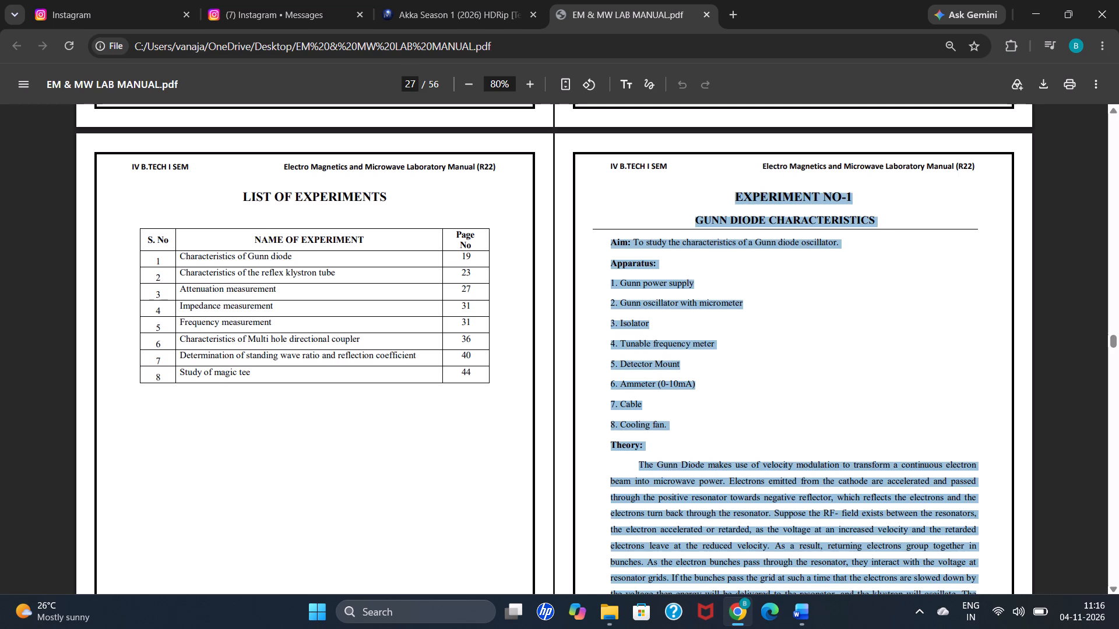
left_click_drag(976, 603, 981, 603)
Copy the Gunn diode experiment text from the EXPERIMENT NO-1 heading through the end of the Theory paragraph.
scroll(981, 603, "down", 1)
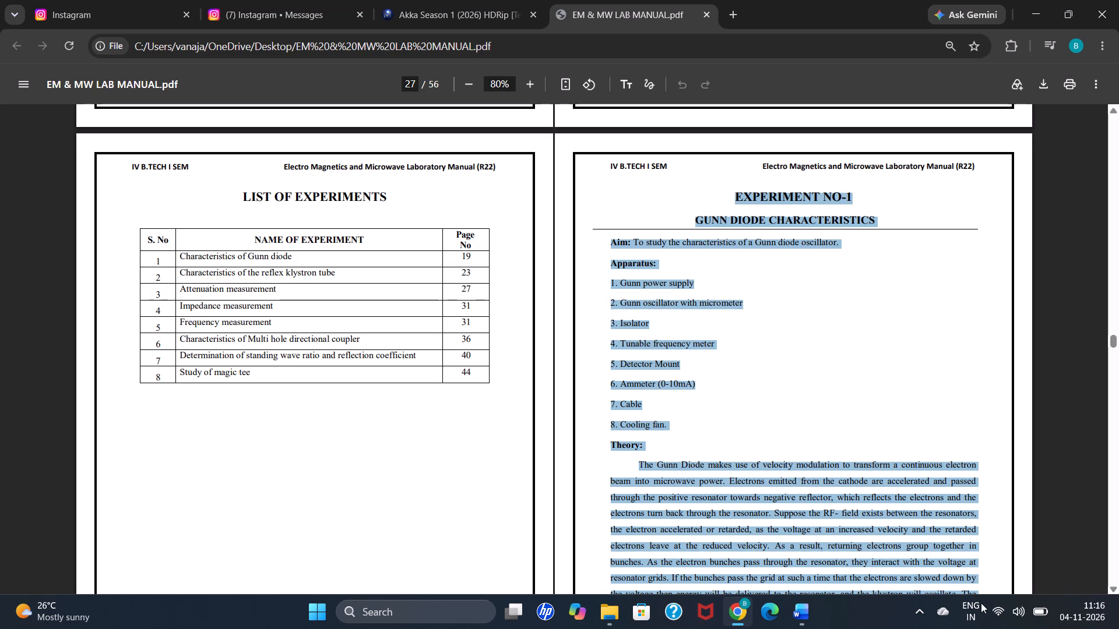
scroll(981, 603, "down", 1)
scroll(898, 480, "down", 1)
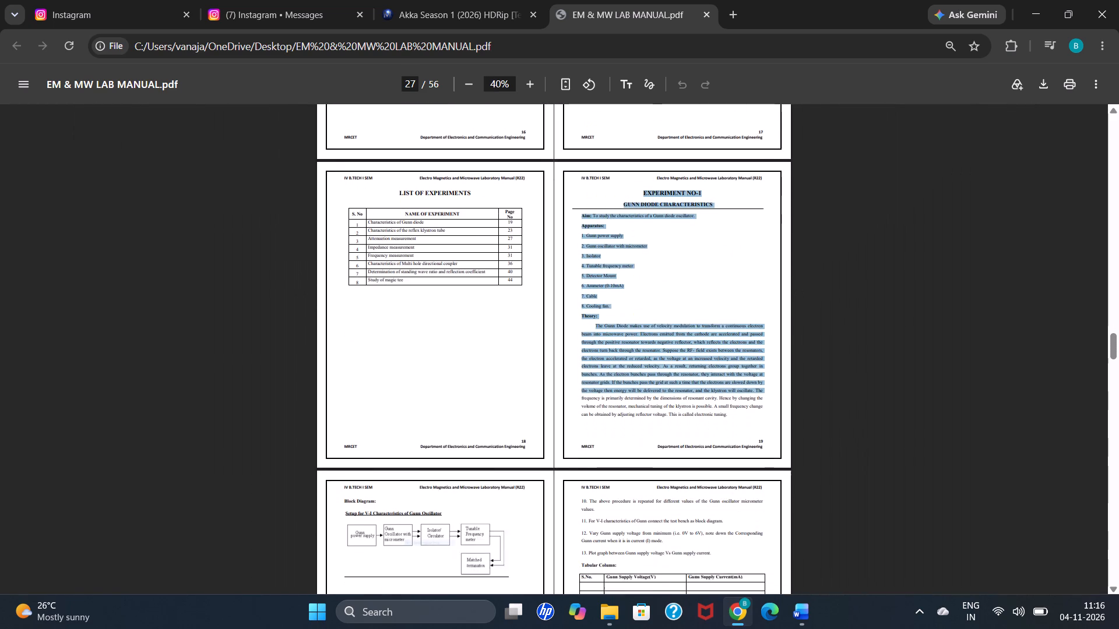
scroll(898, 480, "down", 1)
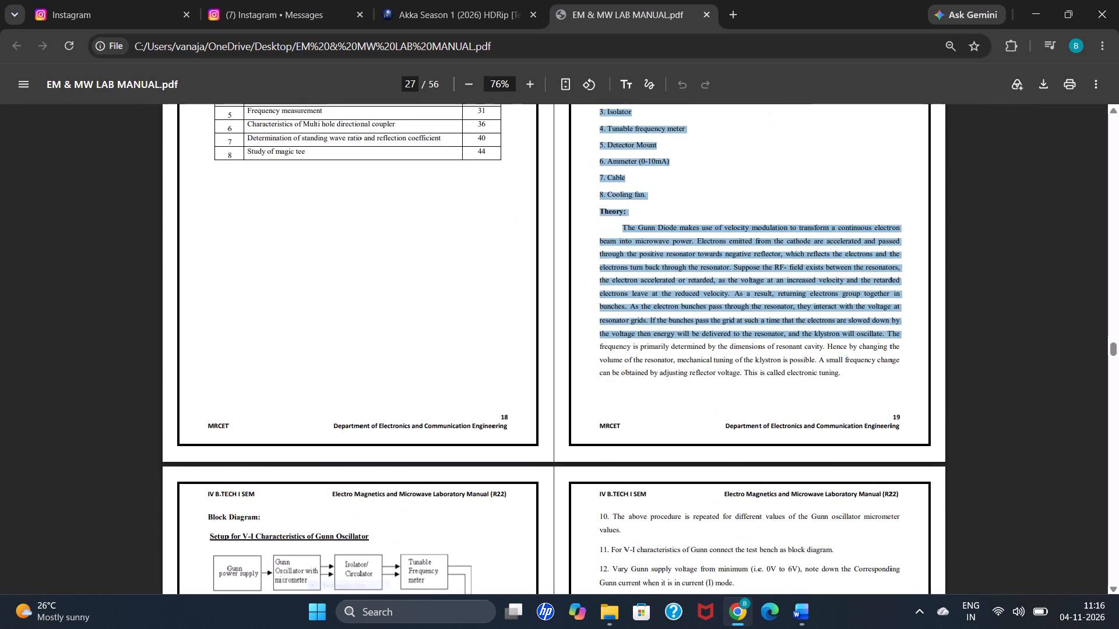
scroll(898, 480, "up", 3)
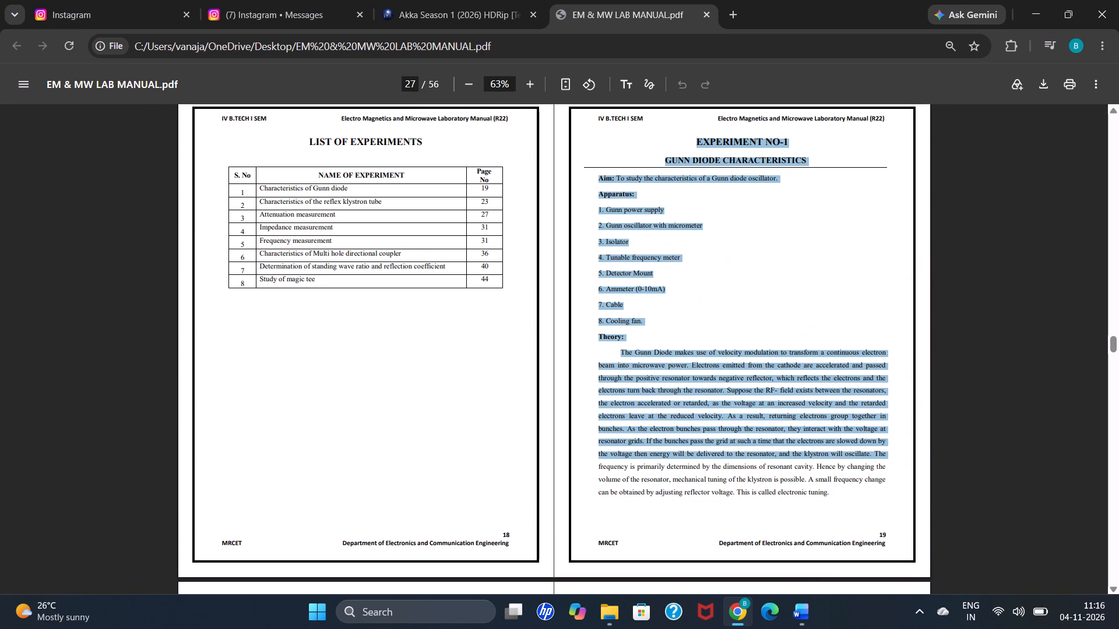
left_click(705, 231)
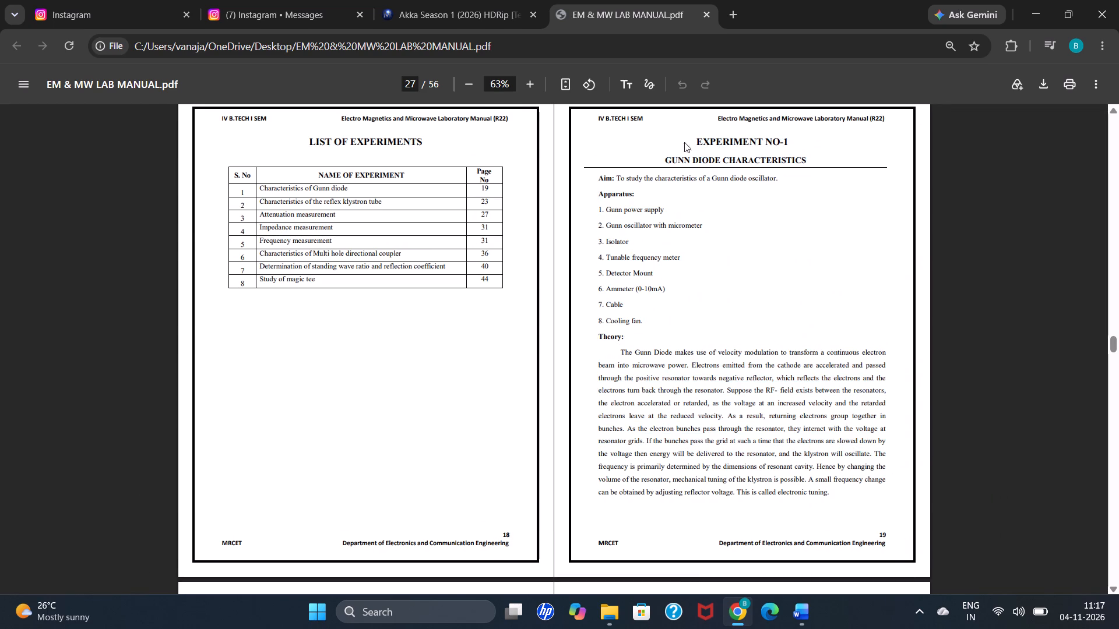
left_click(695, 139)
left_click_drag(695, 143, 883, 464)
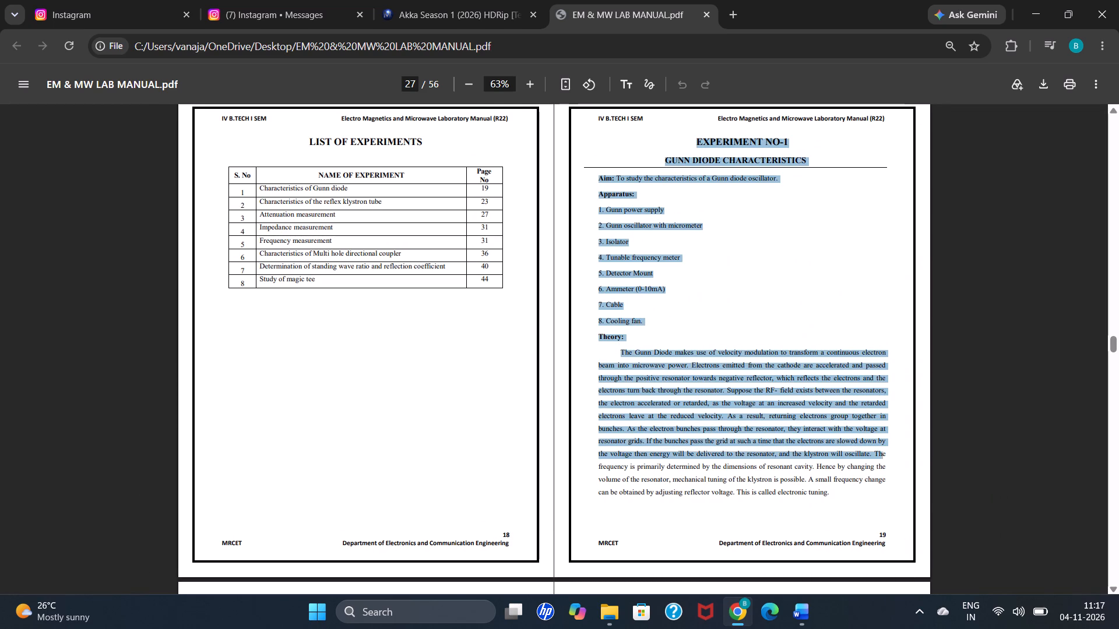
left_click_drag(883, 464, 826, 500)
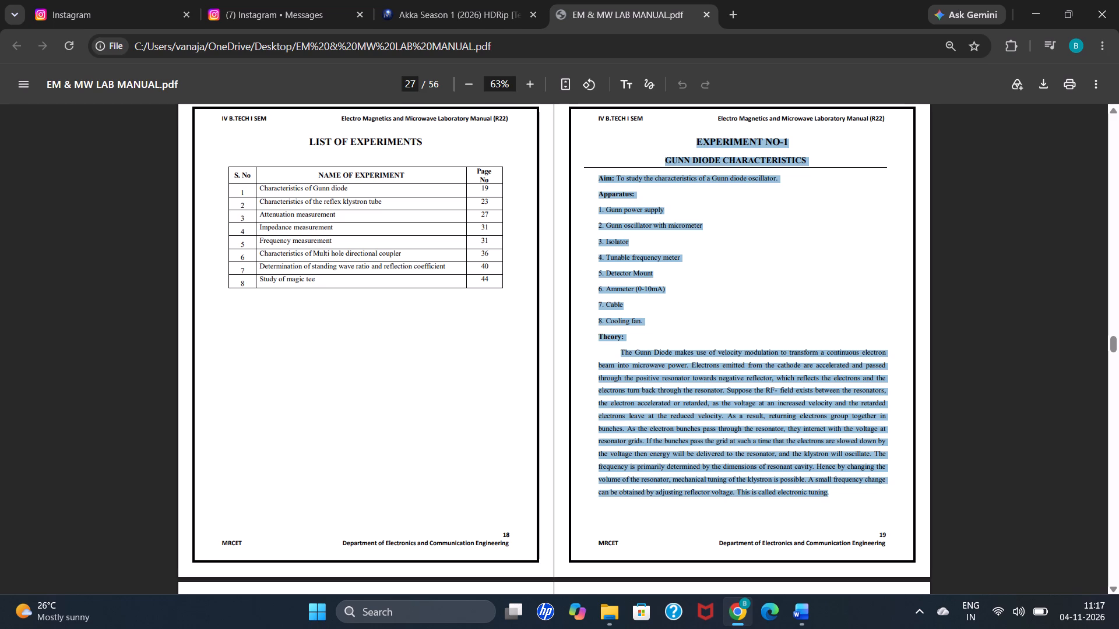
left_click_drag(826, 500, 842, 499)
key("ctrl+c")
key("ctrl+c")
Switch to the Word manual and delete the blank lines between the list of experiments table and the EXPERIMENT NO-1 heading.
left_click(801, 619)
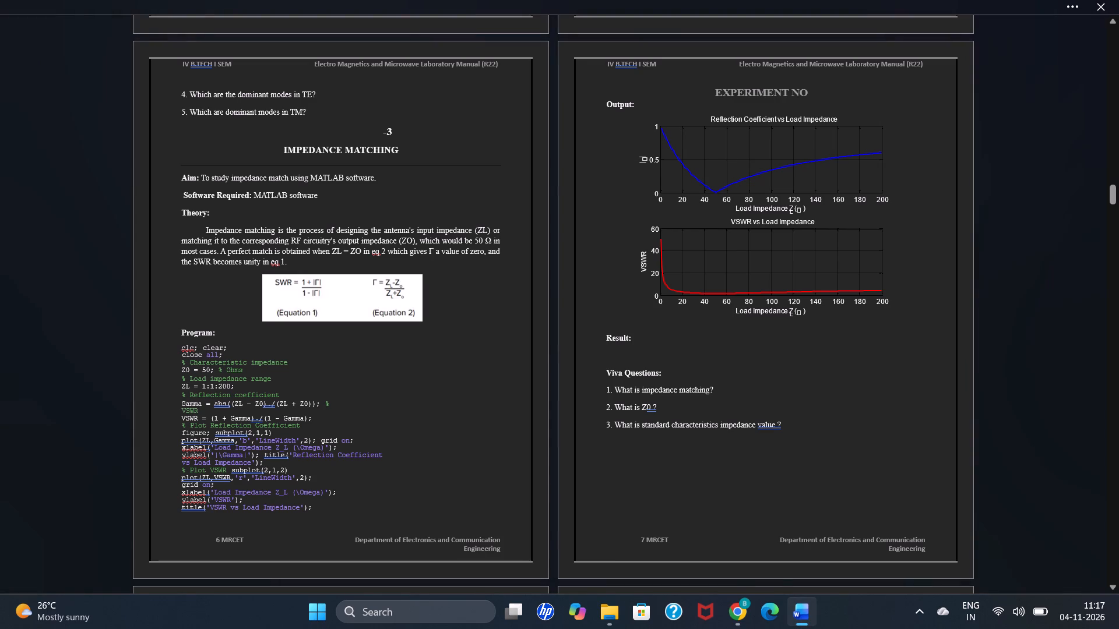
scroll(689, 472, "down", 20)
scroll(689, 472, "down", 20)
scroll(689, 472, "down", 18)
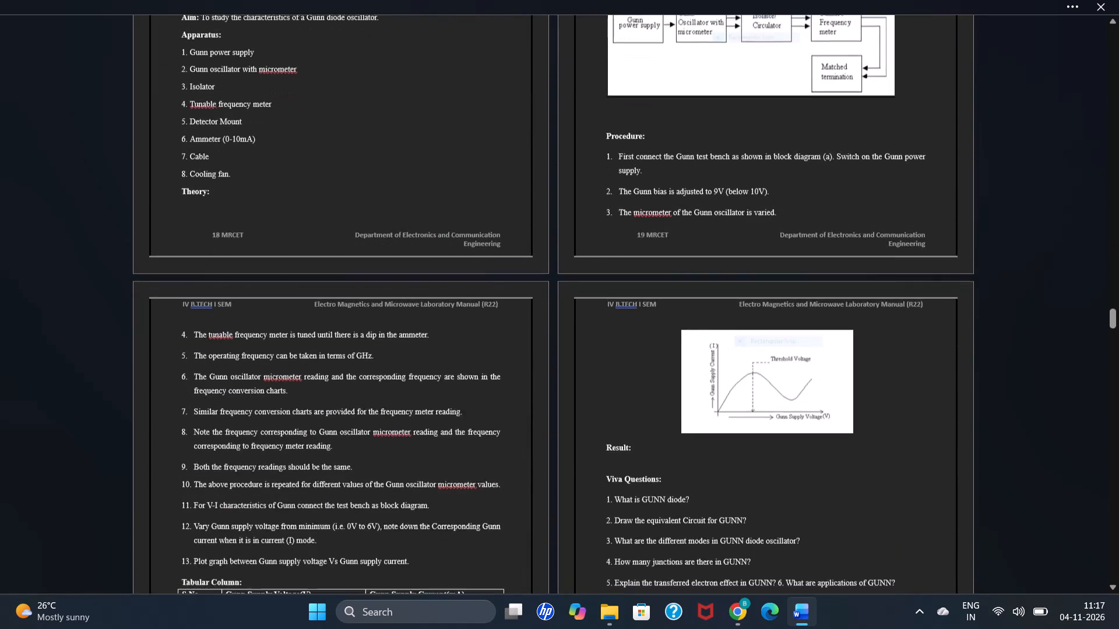
scroll(689, 472, "up", 4)
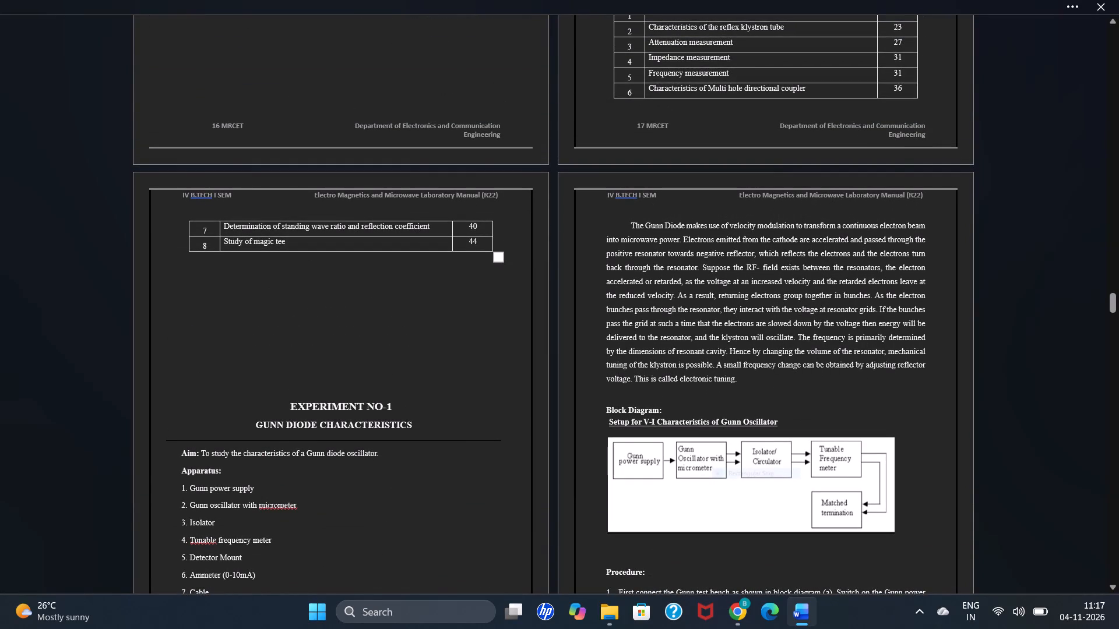
left_click(274, 393)
key("BackSpace")
key("BackSpace")
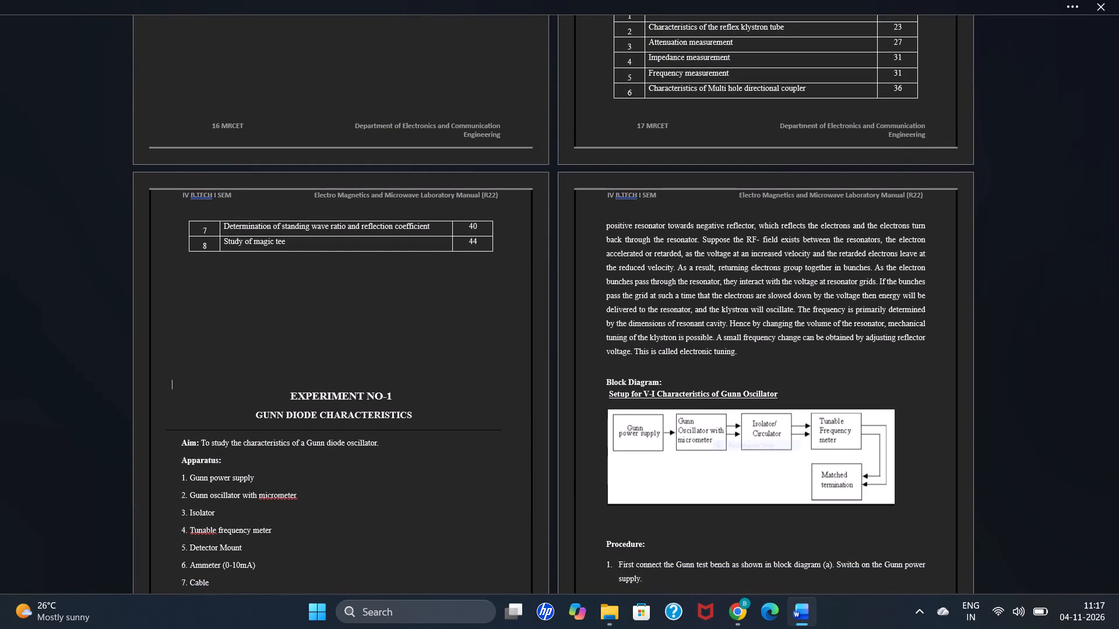
key("BackSpace")
key("BackSpace")
key("BackSpace")
key("BackSpace")
key("BackSpace")
key("BackSpace")
key("BackSpace")
key("BackSpace")
key("BackSpace")
key("BackSpace")
key("BackSpace")
key("BackSpace")
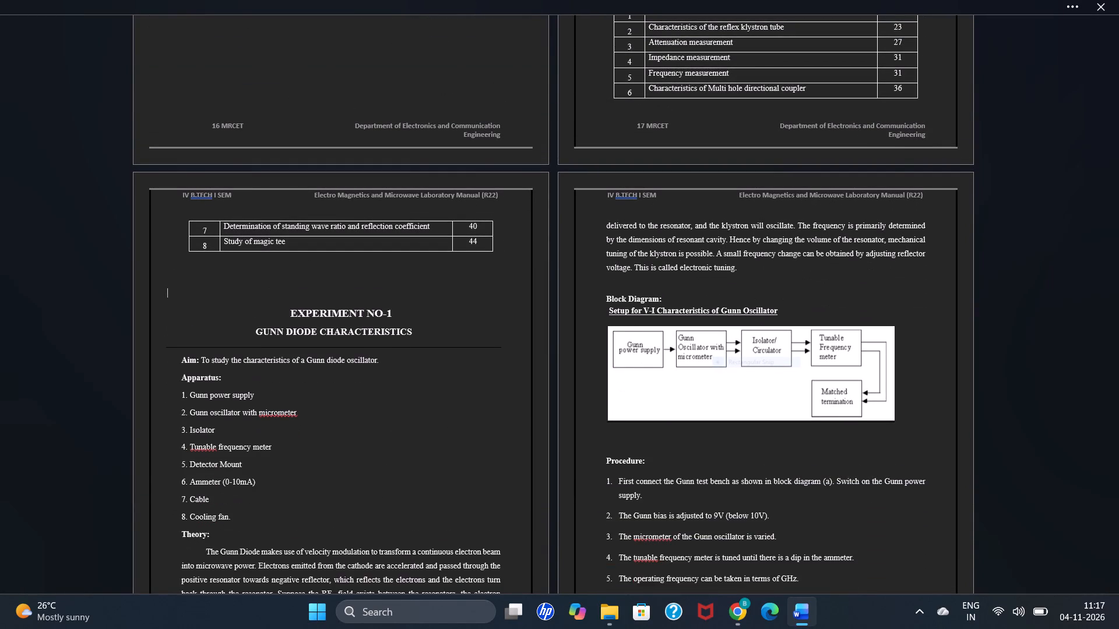
key("BackSpace")
key("BackSpace")
key("BackSpace")
key("BackSpace")
key("BackSpace")
key("BackSpace")
key("BackSpace")
key("BackSpace")
key("BackSpace")
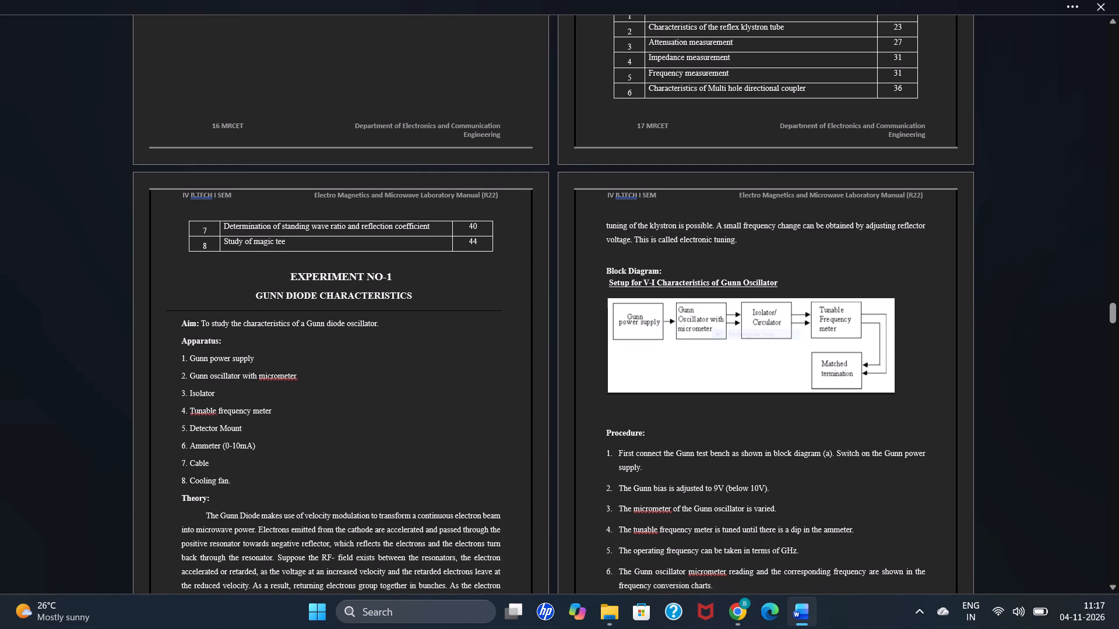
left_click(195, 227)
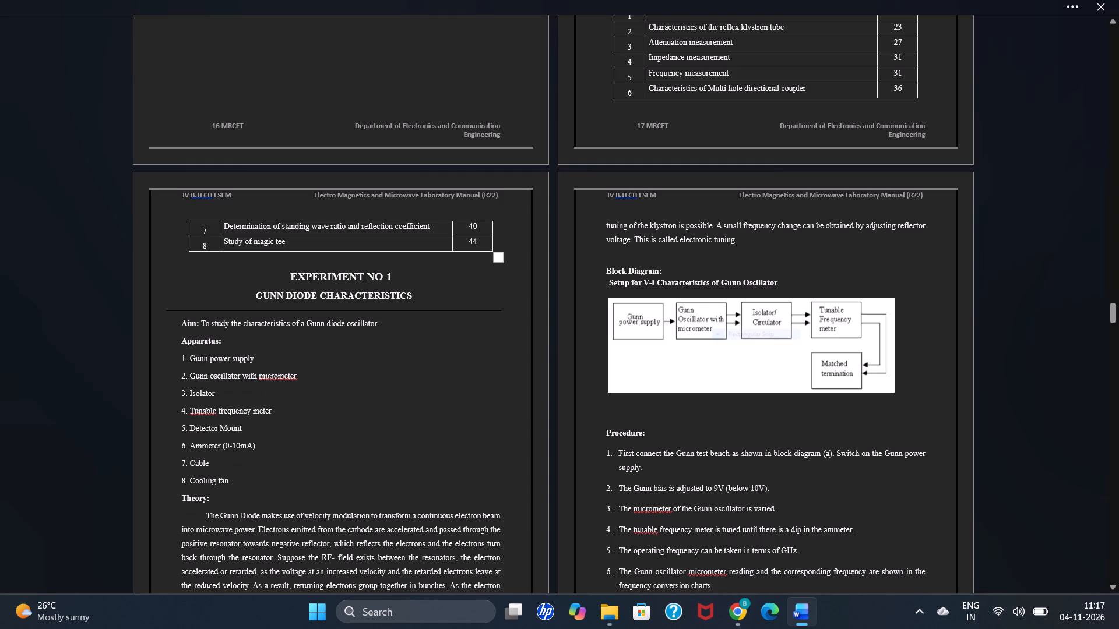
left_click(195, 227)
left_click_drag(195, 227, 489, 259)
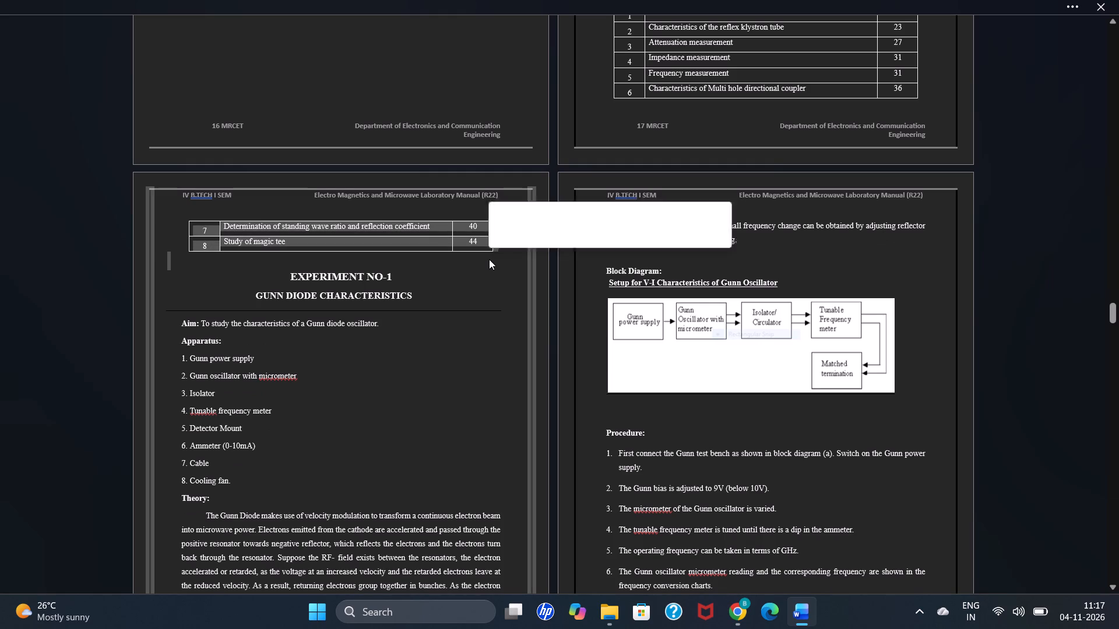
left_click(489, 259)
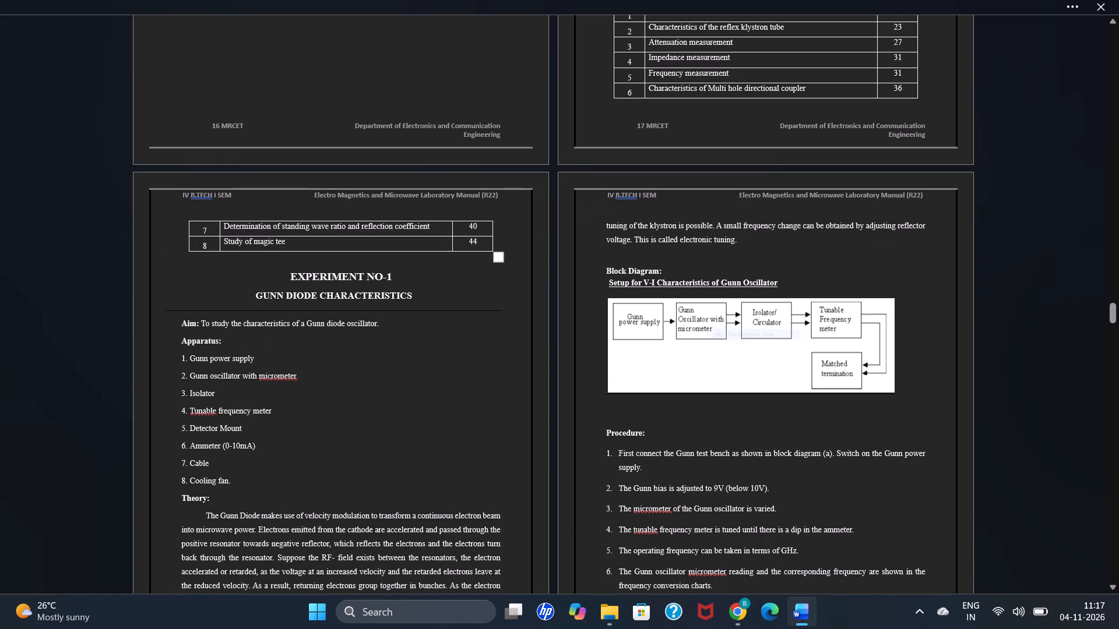
Delete the blank lines between the Part-B title and the LIST OF EXPERIMENTS heading so the whole table fits on one page.
scroll(614, 129, "up", 2)
left_click(630, 111)
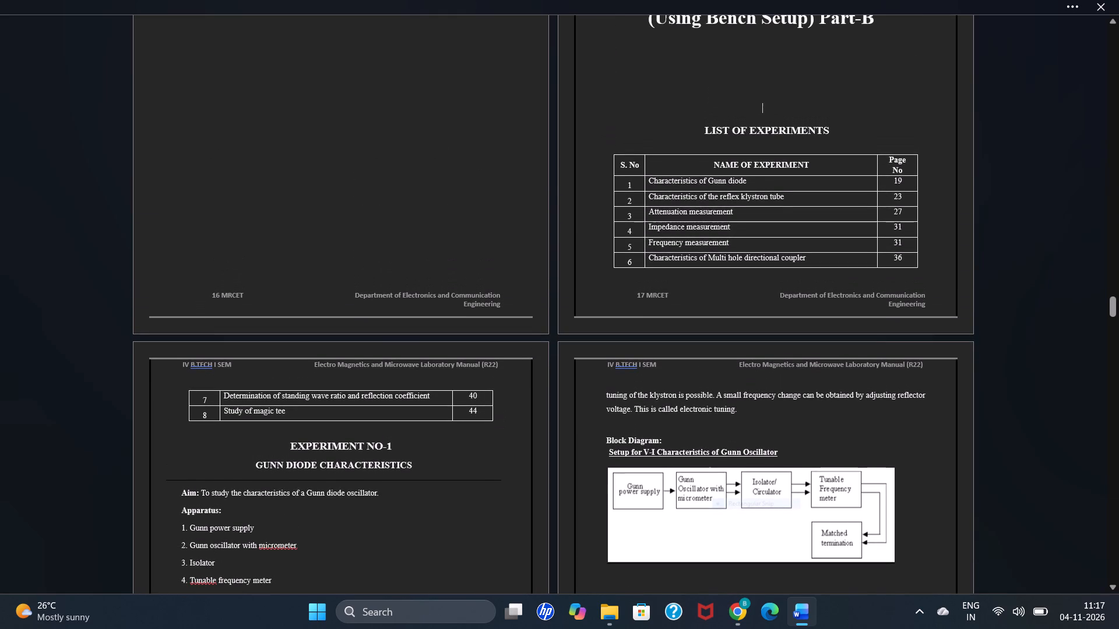
key("BackSpace")
key("BackSpace")
key("BackSpace")
key("BackSpace")
key("BackSpace")
key("BackSpace")
key("BackSpace")
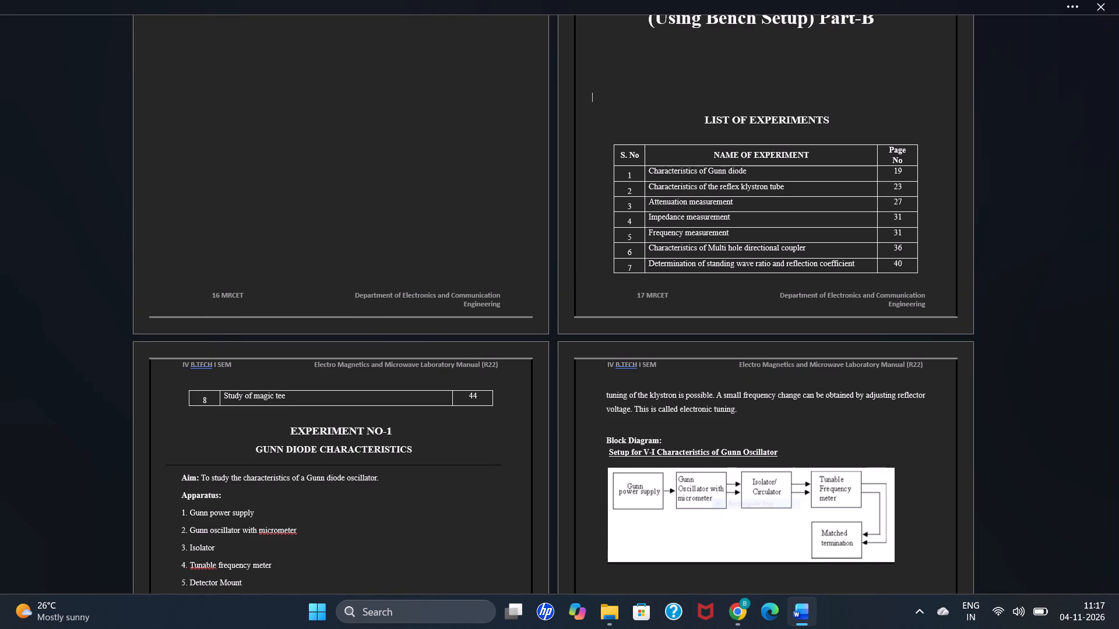
key("BackSpace")
key("BackSpace")
key("BackSpace")
key("BackSpace")
key("BackSpace")
key("BackSpace")
key("BackSpace")
key("BackSpace")
key("BackSpace")
key("BackSpace")
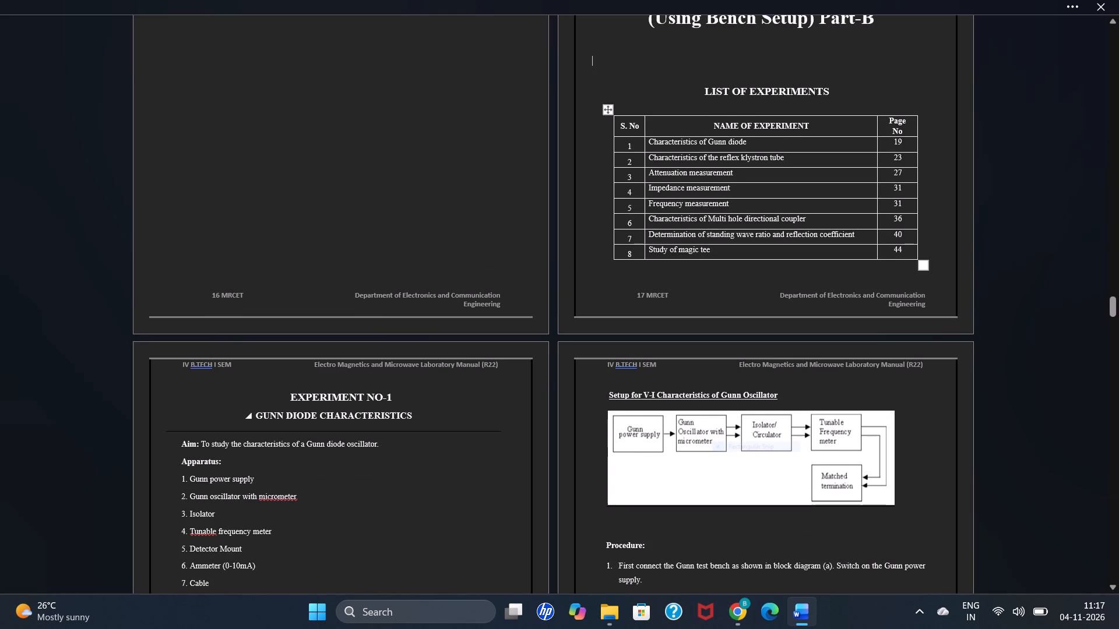
Resize the Gunn diode Tabular Column table, shortening its rows and making it slightly wider.
scroll(464, 415, "down", 6)
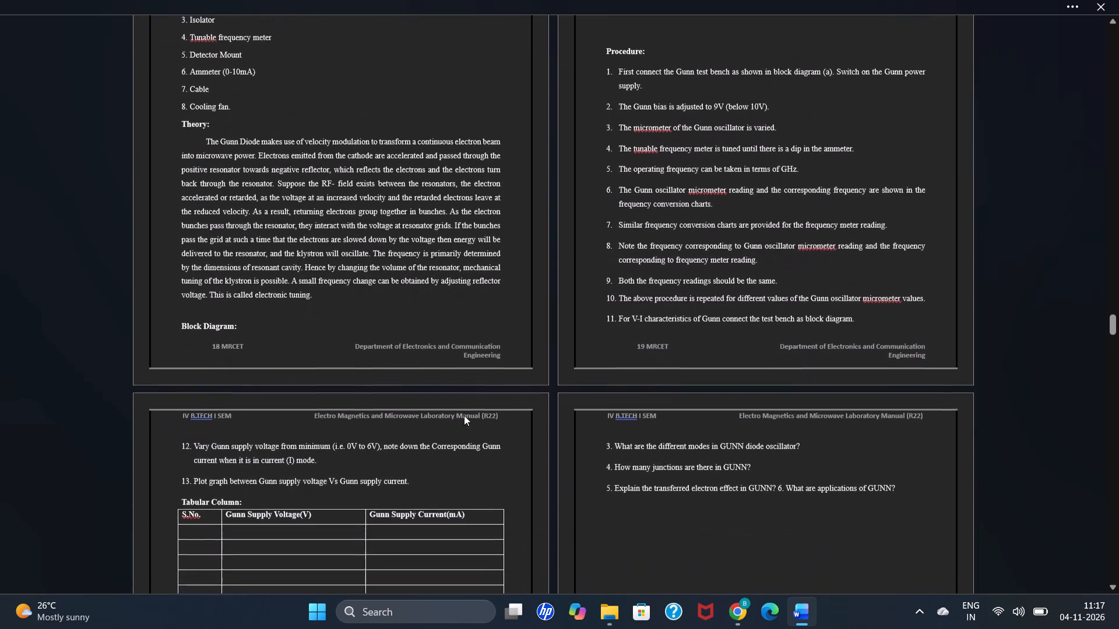
scroll(464, 415, "down", 4)
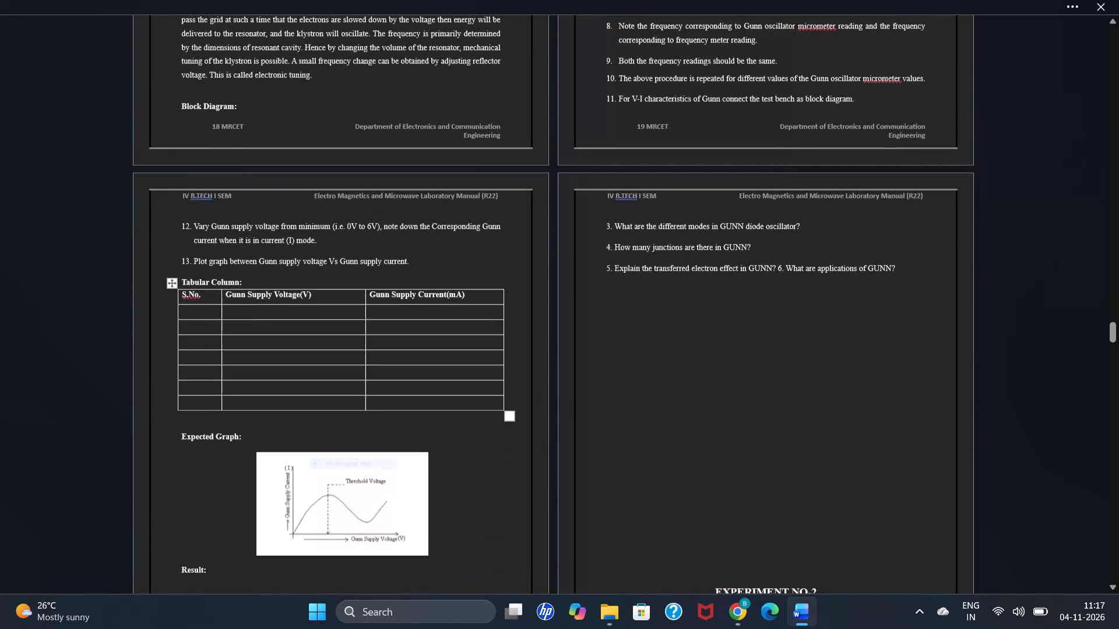
scroll(464, 415, "down", 1)
left_click_drag(507, 413, 507, 394)
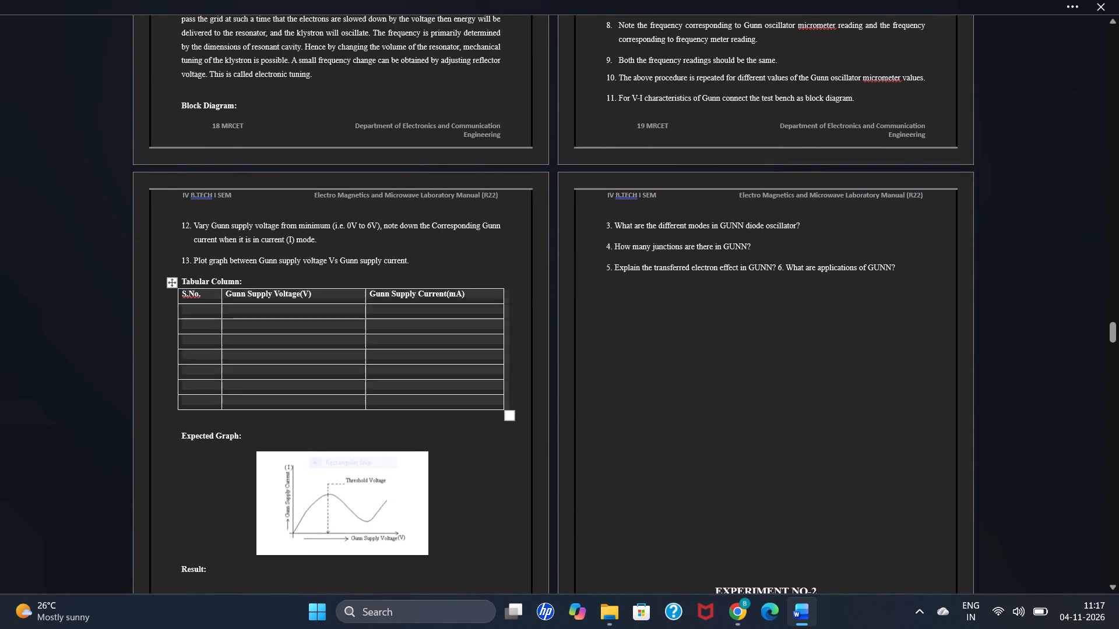
left_click_drag(507, 394, 504, 338)
left_click_drag(504, 338, 409, 434)
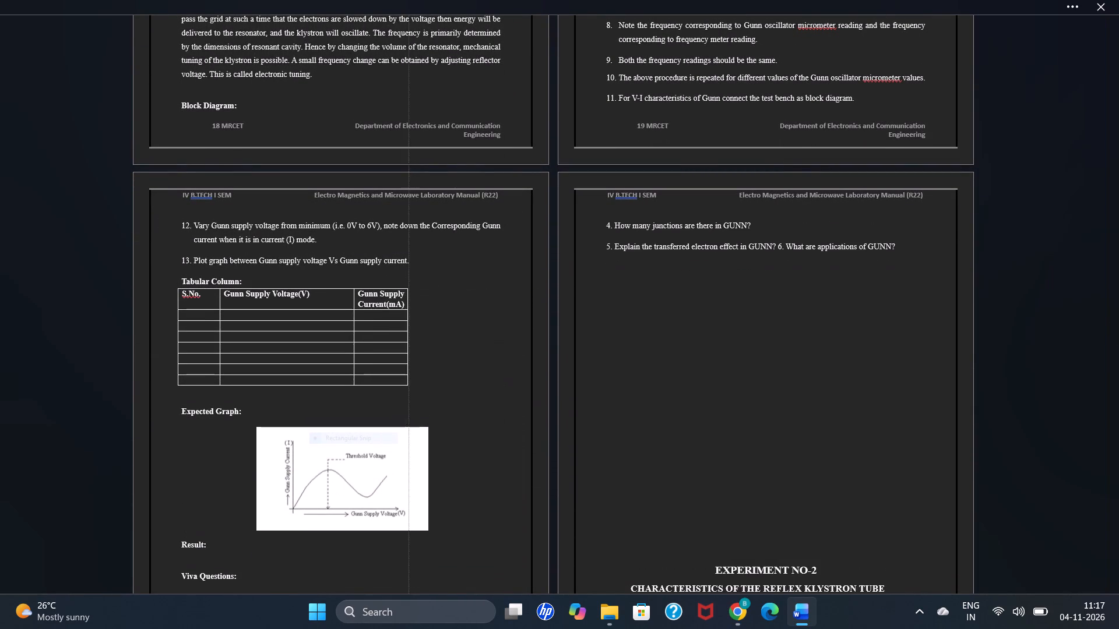
left_click_drag(409, 434, 513, 349)
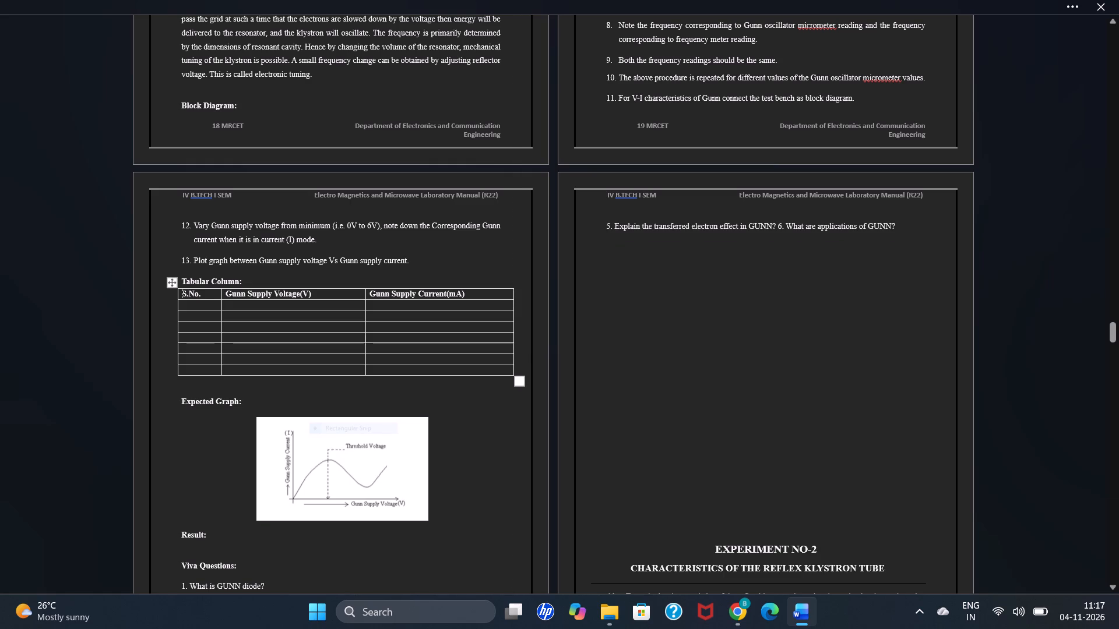
left_click_drag(519, 377, 520, 319)
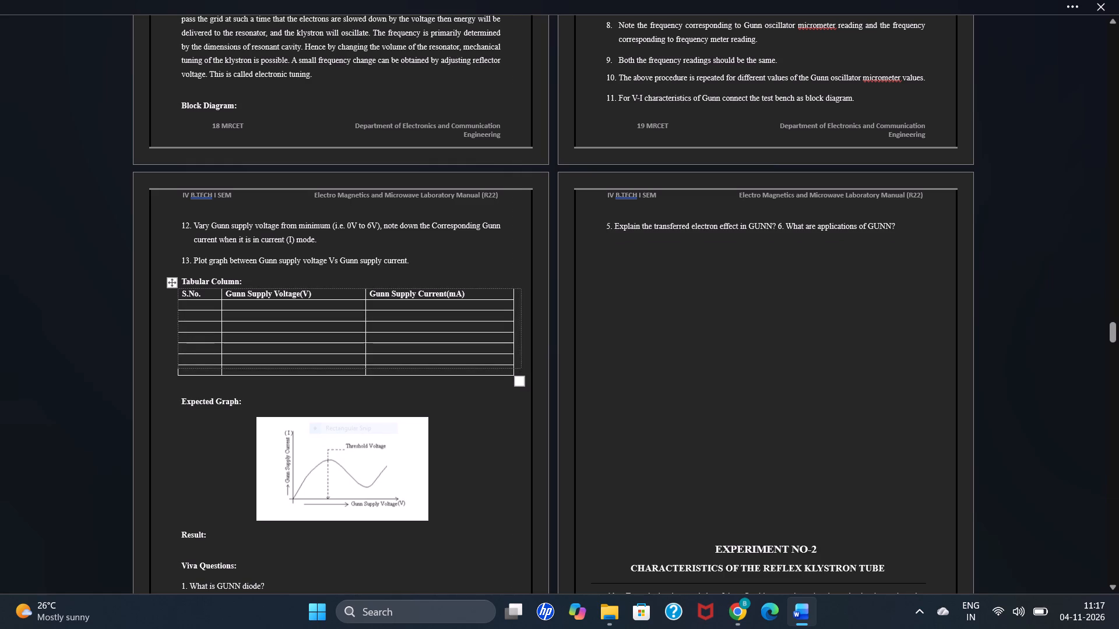
left_click_drag(520, 319, 520, 316)
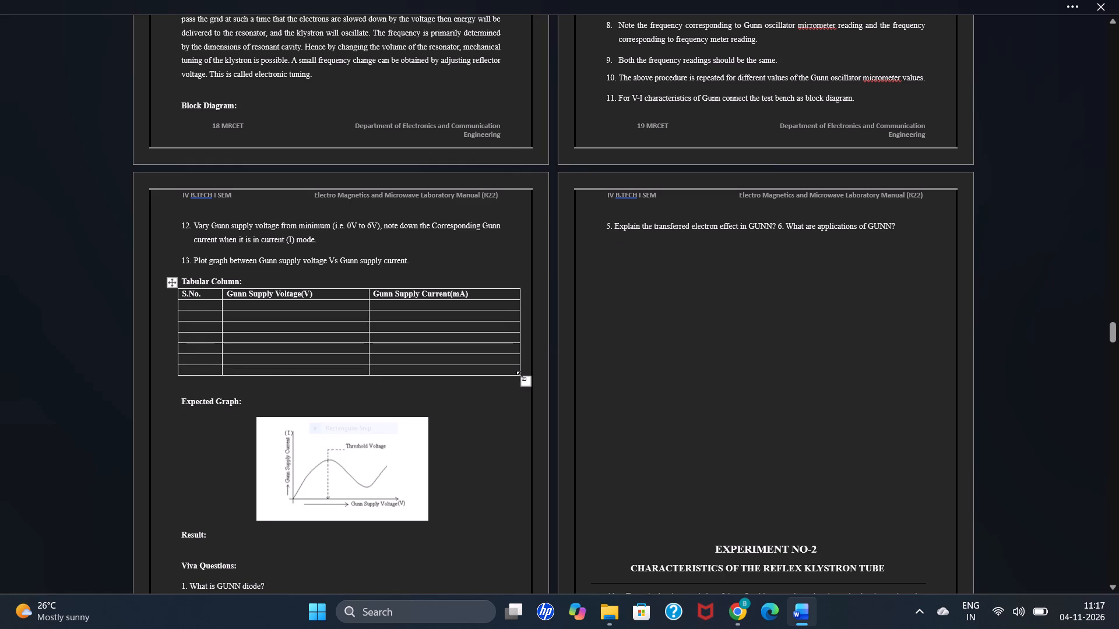
left_click_drag(521, 376, 505, 312)
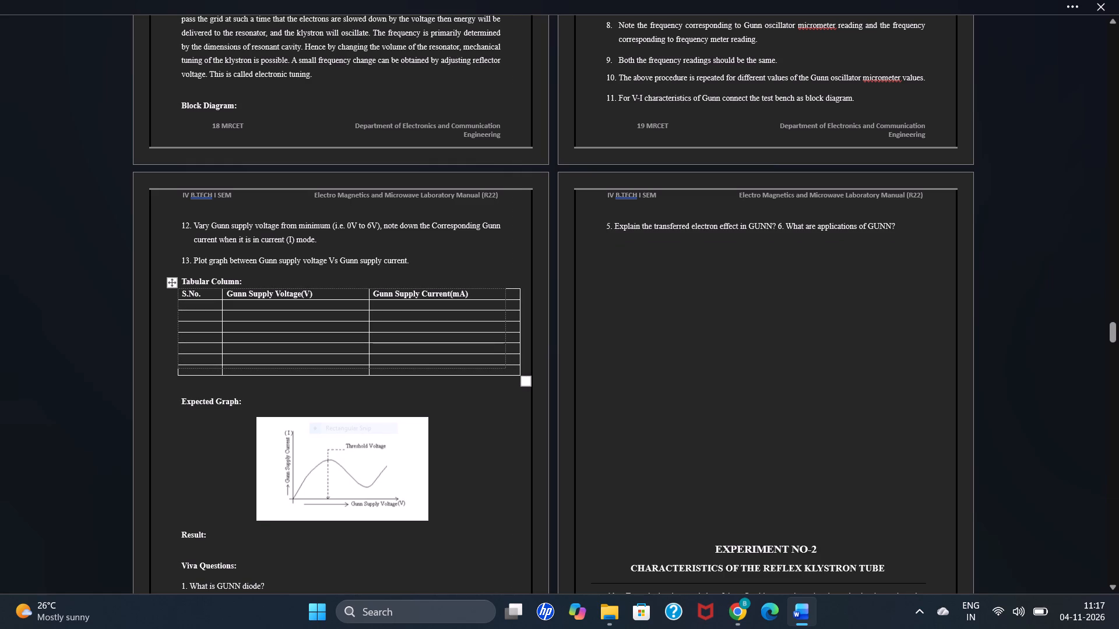
left_click_drag(505, 312, 511, 345)
Delete the blank line between Result and Viva Questions in the Gunn diode experiment.
scroll(458, 421, "down", 3)
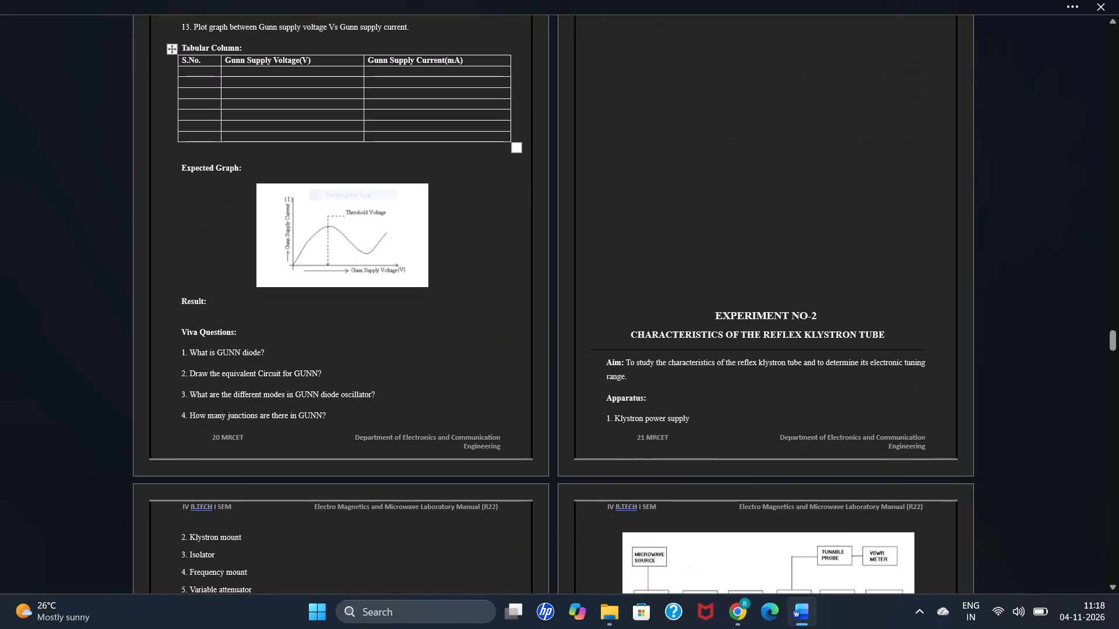
left_click(207, 316)
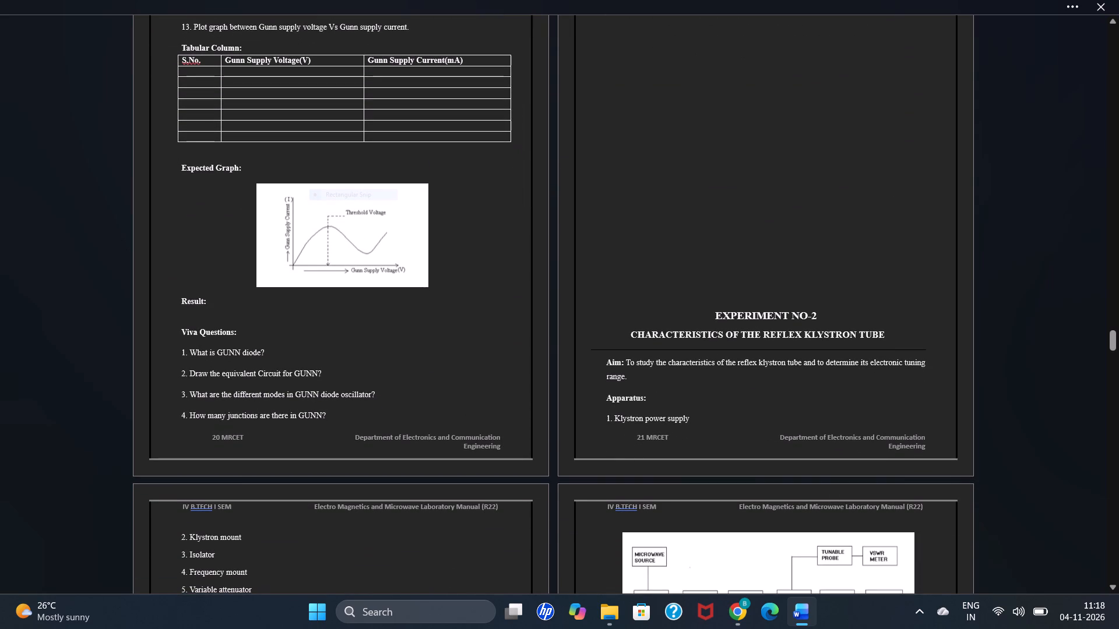
key("Down")
key("BackSpace")
key("BackSpace")
key("BackSpace")
key("BackSpace")
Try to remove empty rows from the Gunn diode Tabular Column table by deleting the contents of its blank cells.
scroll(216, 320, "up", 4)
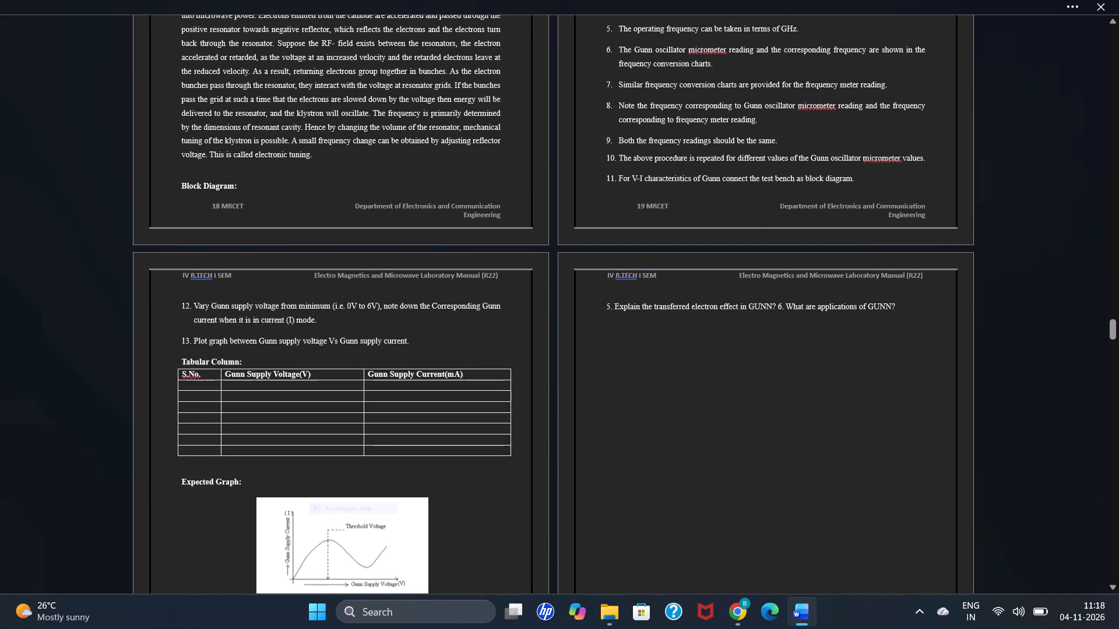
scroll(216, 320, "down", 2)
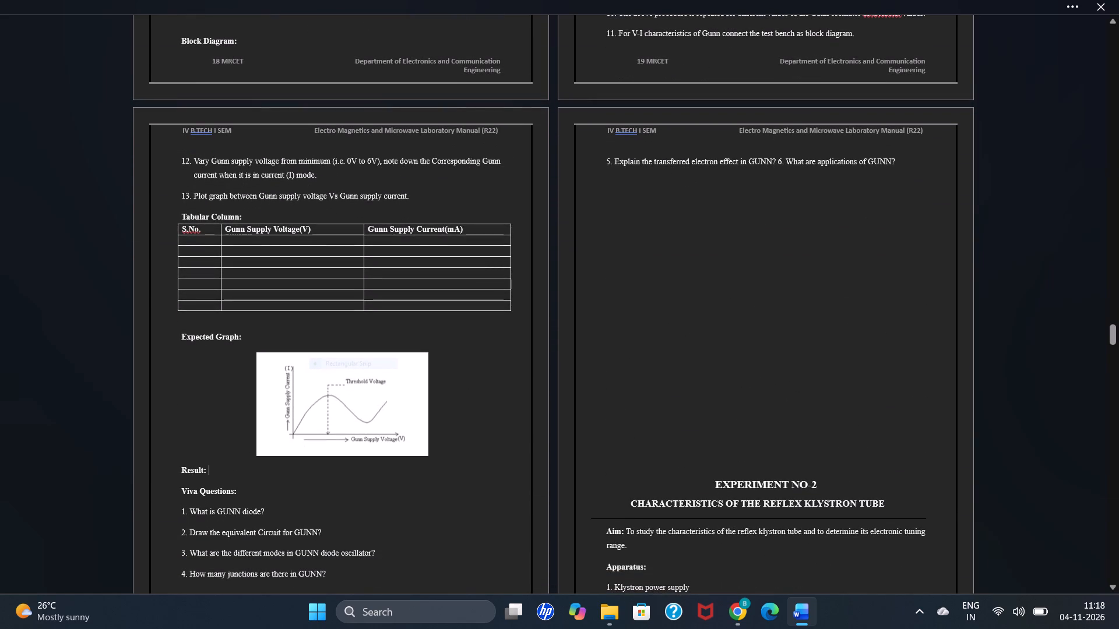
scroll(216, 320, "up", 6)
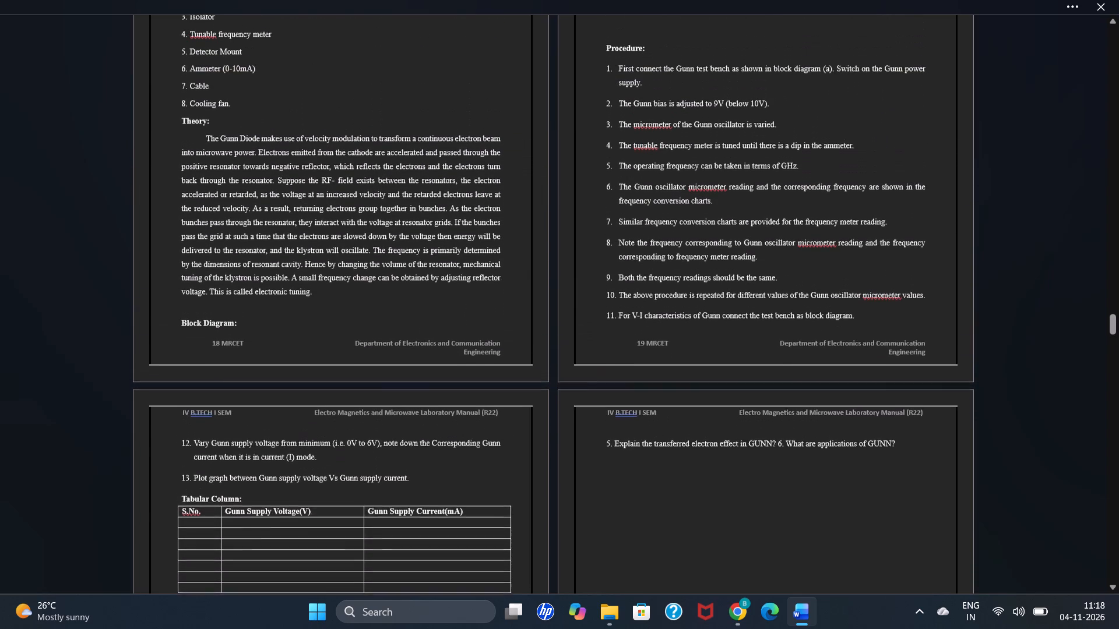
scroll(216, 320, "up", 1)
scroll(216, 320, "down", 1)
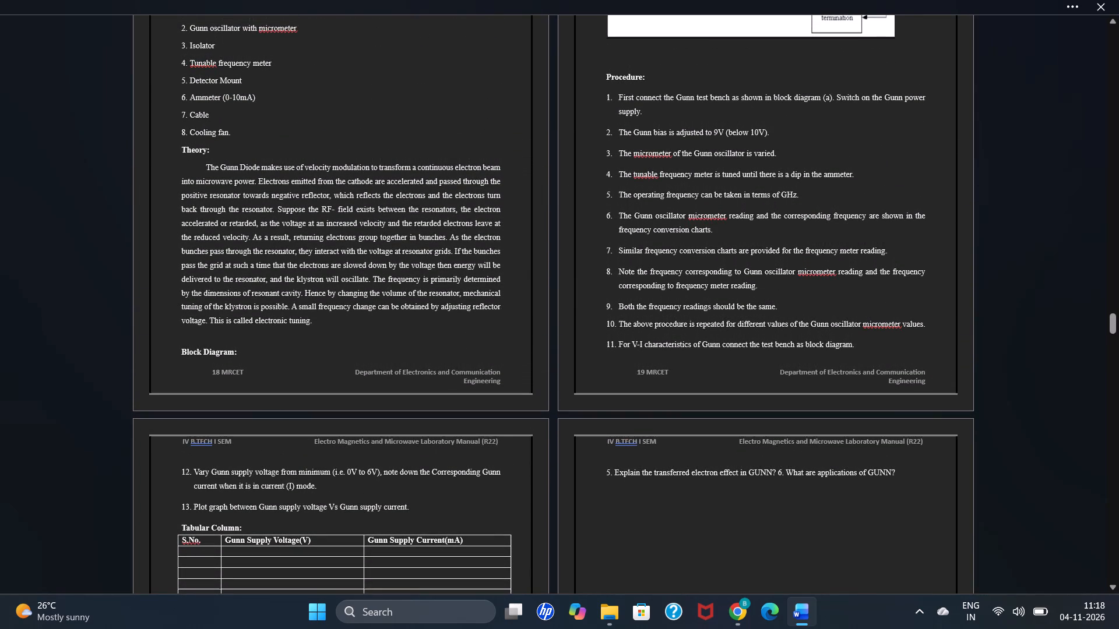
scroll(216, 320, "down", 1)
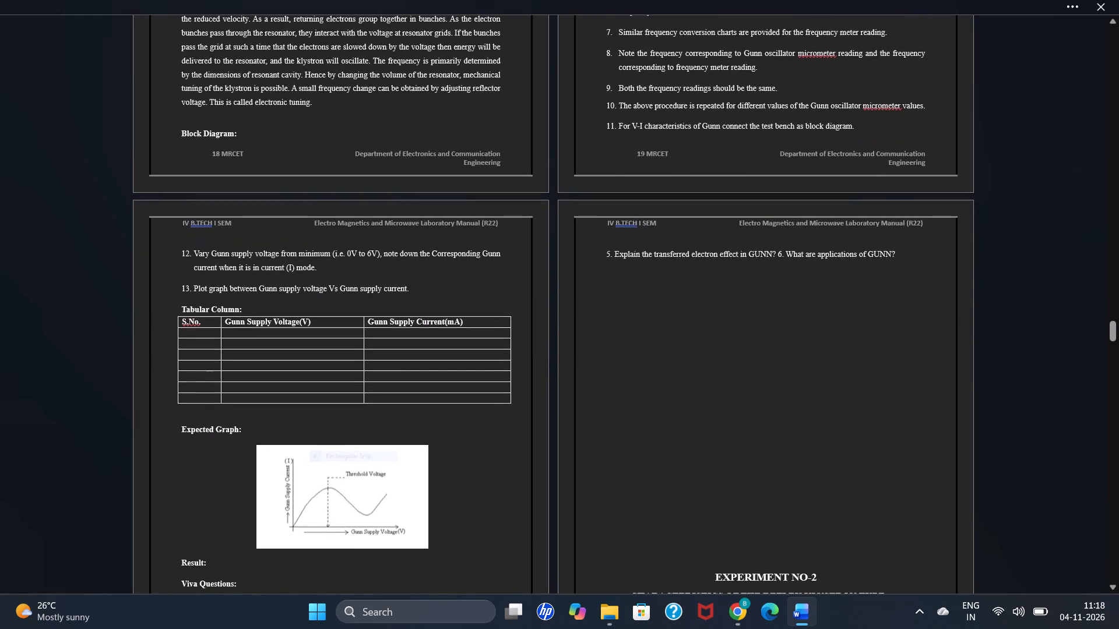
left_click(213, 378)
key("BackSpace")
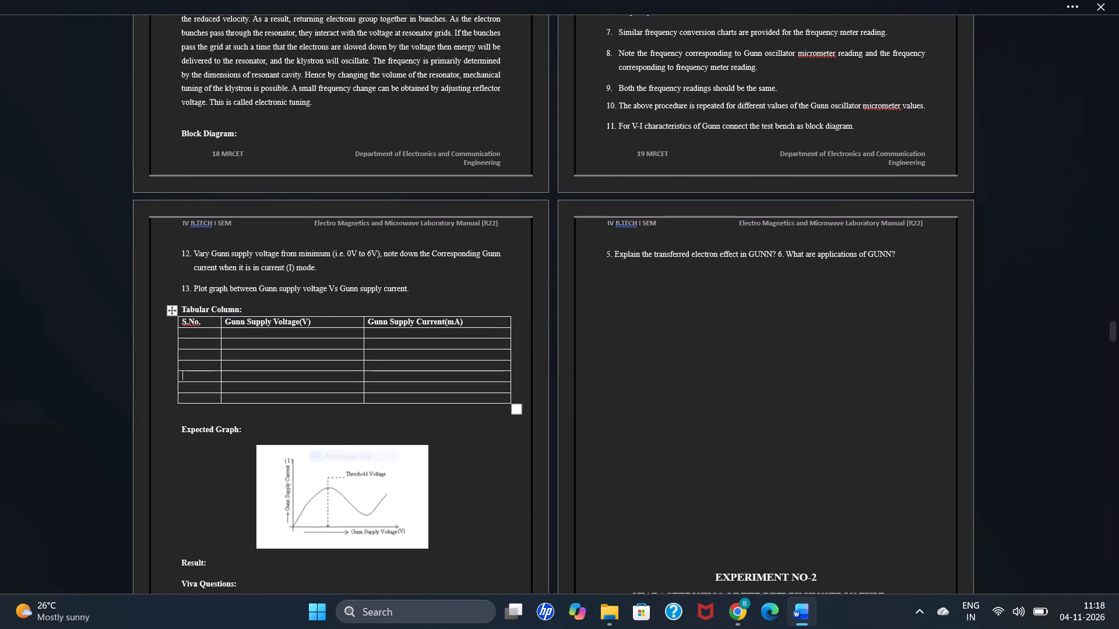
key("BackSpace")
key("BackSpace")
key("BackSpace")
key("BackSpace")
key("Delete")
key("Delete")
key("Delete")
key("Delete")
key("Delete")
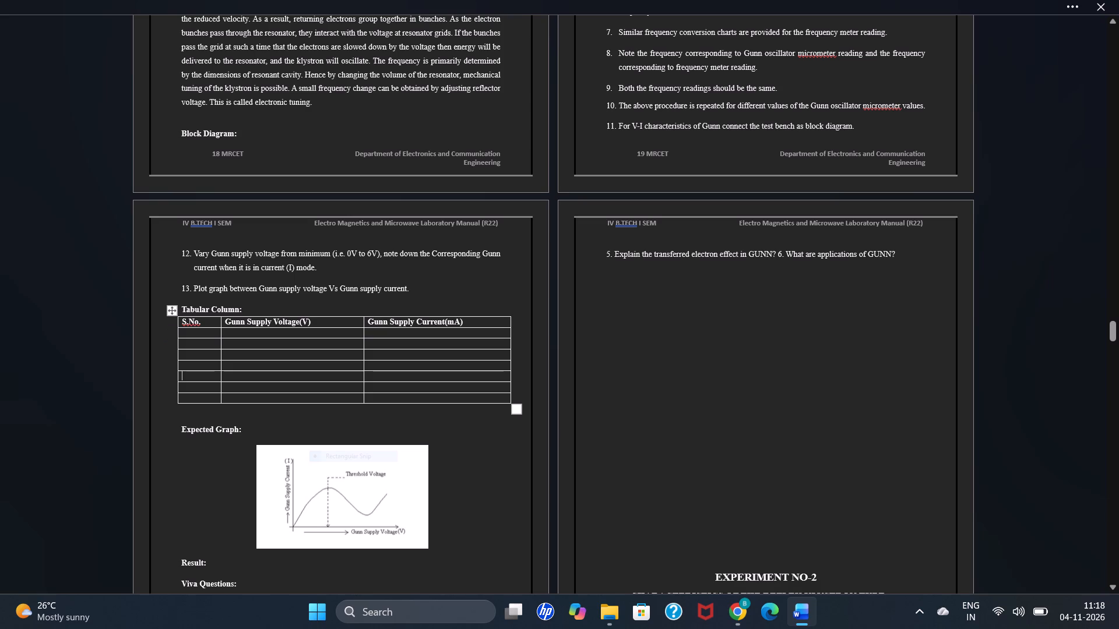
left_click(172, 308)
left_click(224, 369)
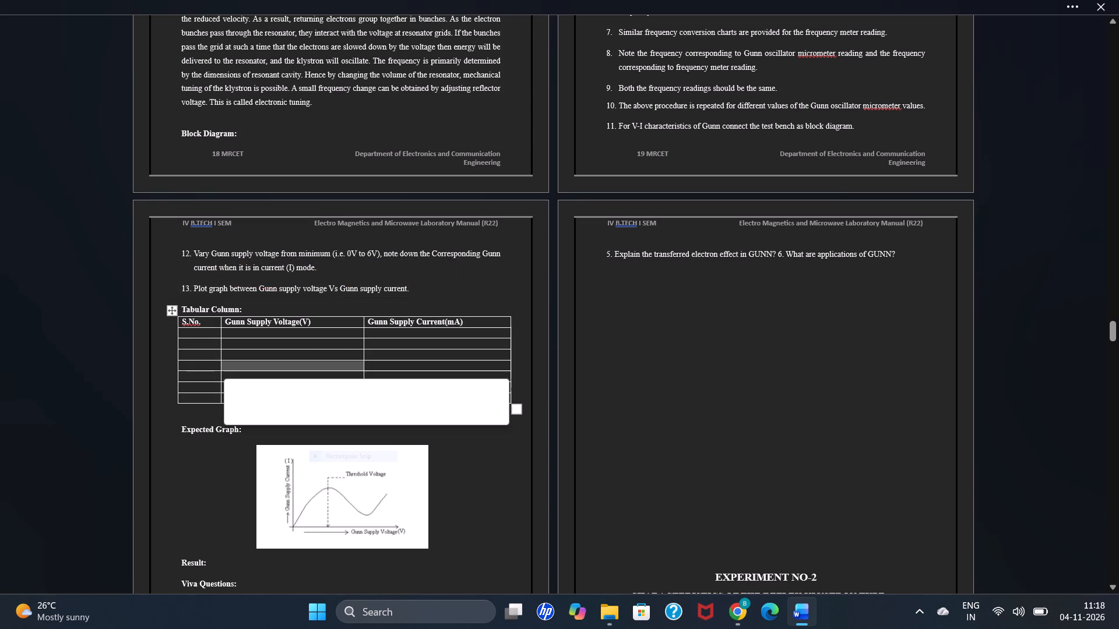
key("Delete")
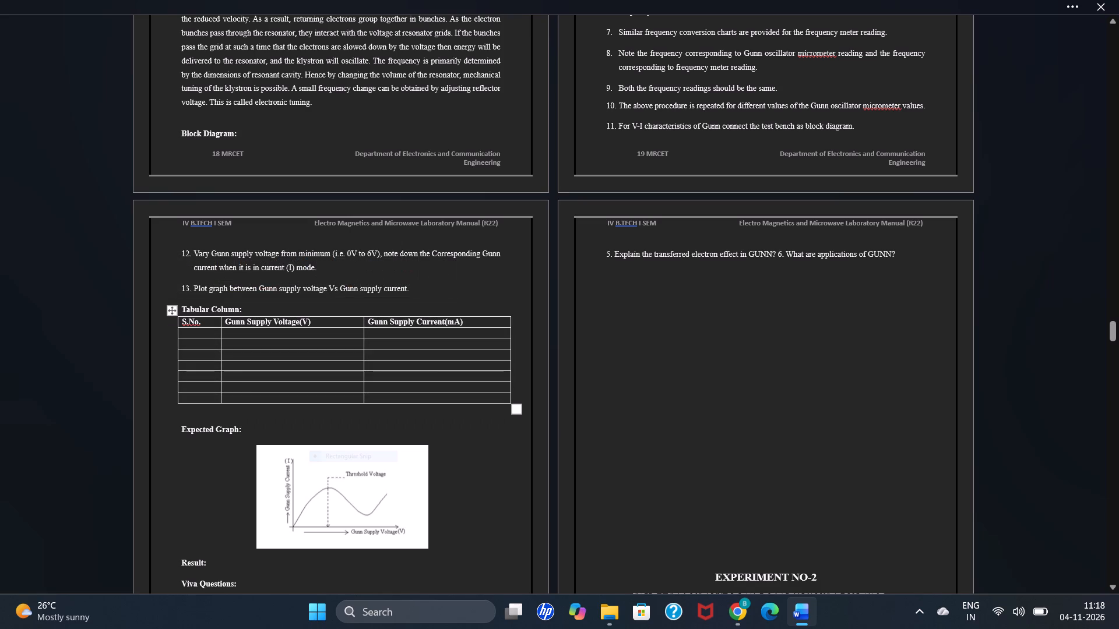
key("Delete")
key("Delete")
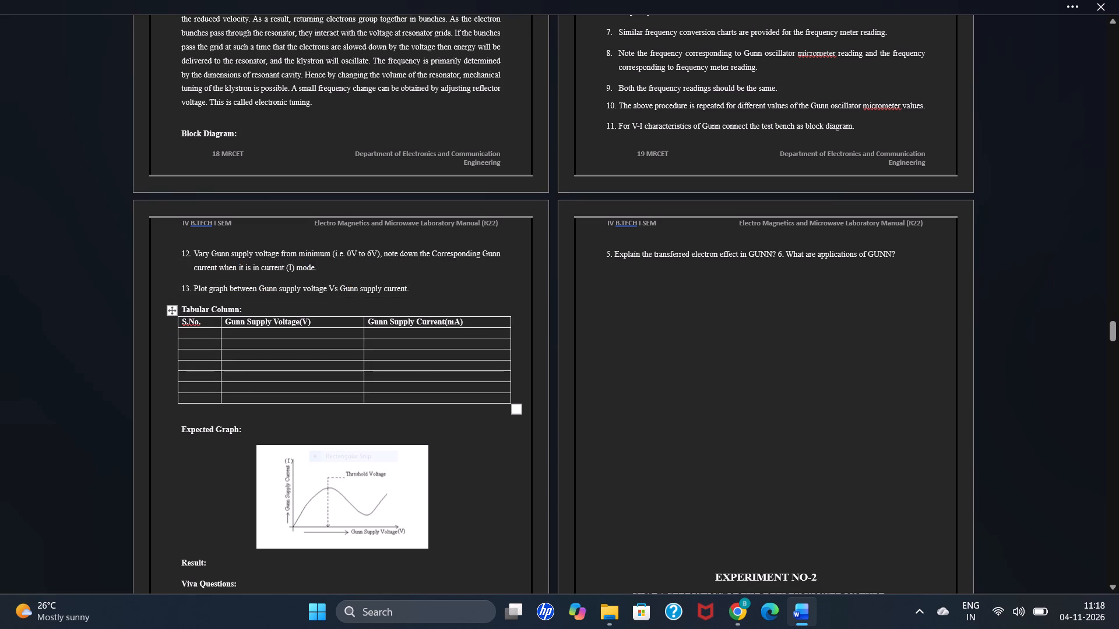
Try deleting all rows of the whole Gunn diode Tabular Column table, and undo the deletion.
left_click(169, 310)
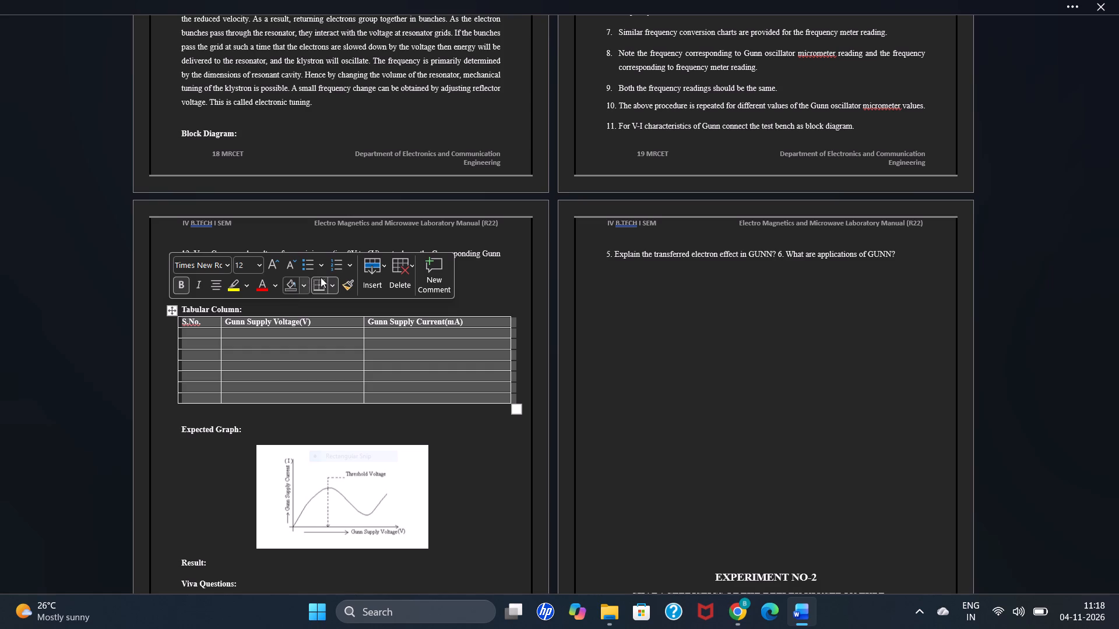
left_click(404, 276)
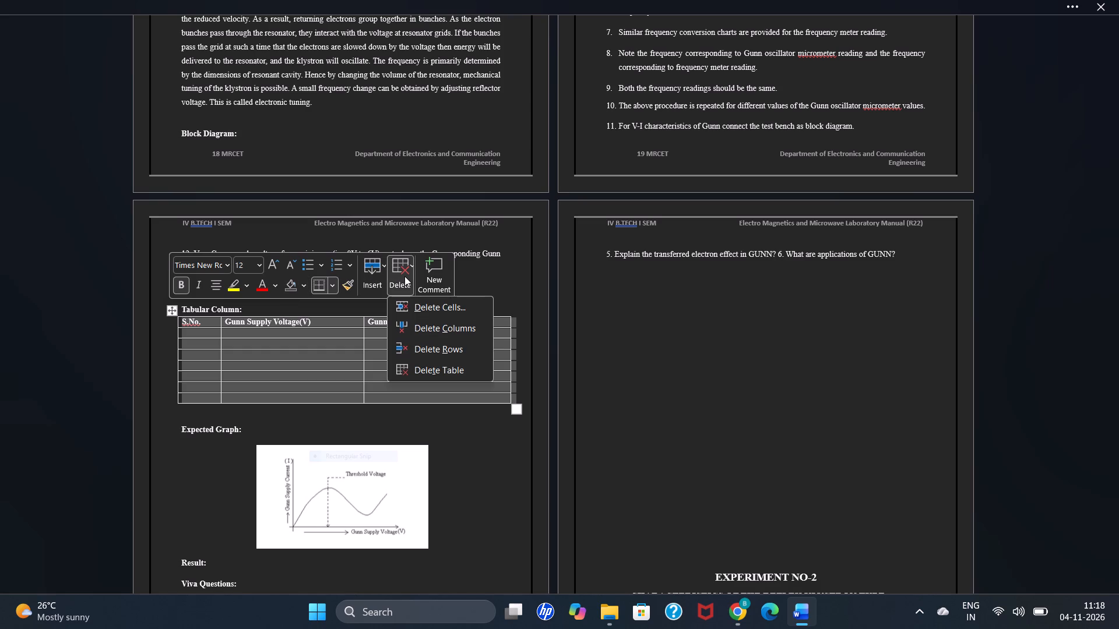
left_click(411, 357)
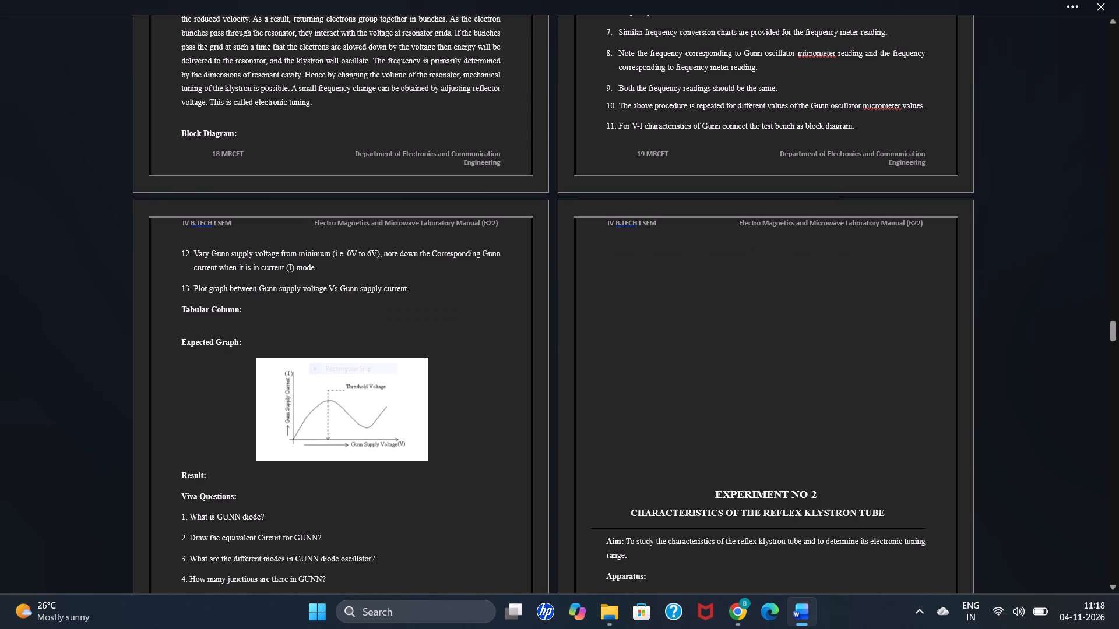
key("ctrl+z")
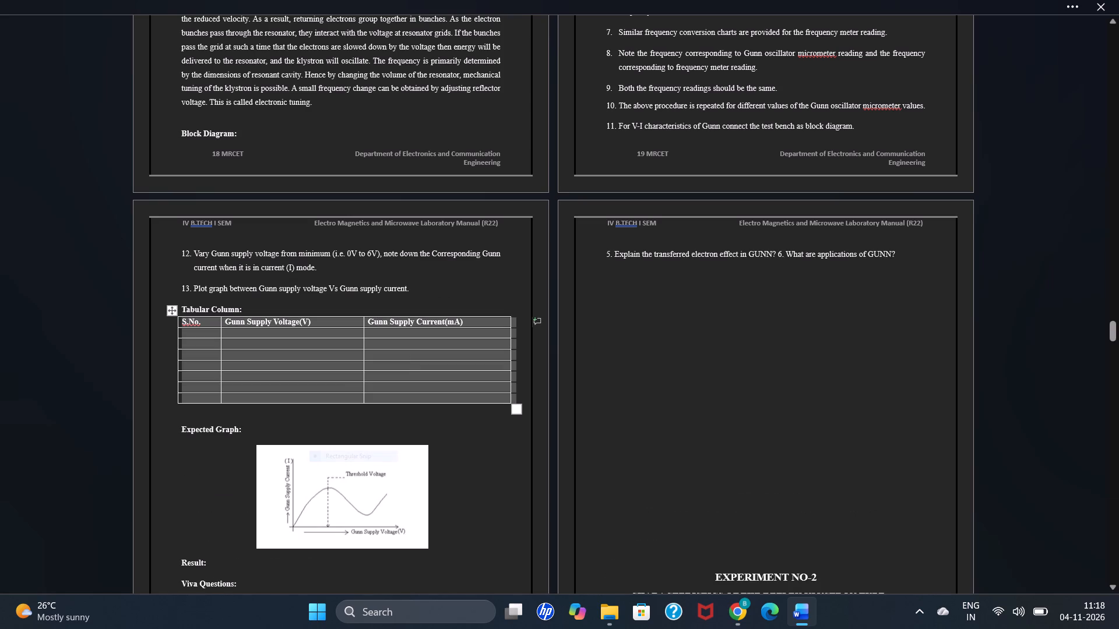
Delete the first empty row below the header of the Gunn diode Tabular Column table.
left_click(333, 381)
left_click(191, 334)
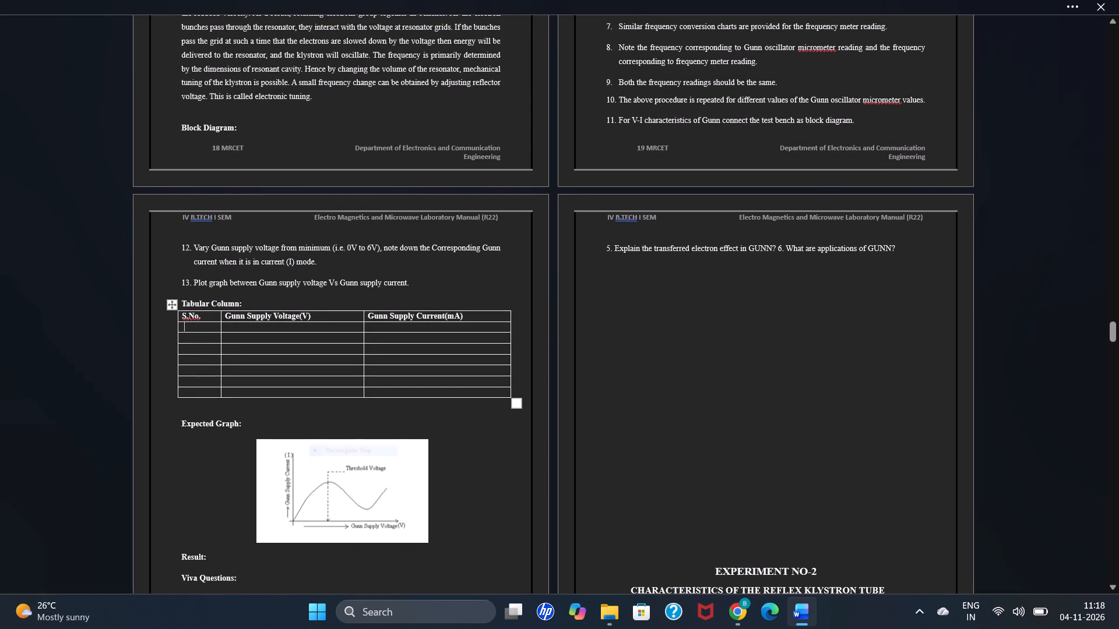
right_click(187, 328)
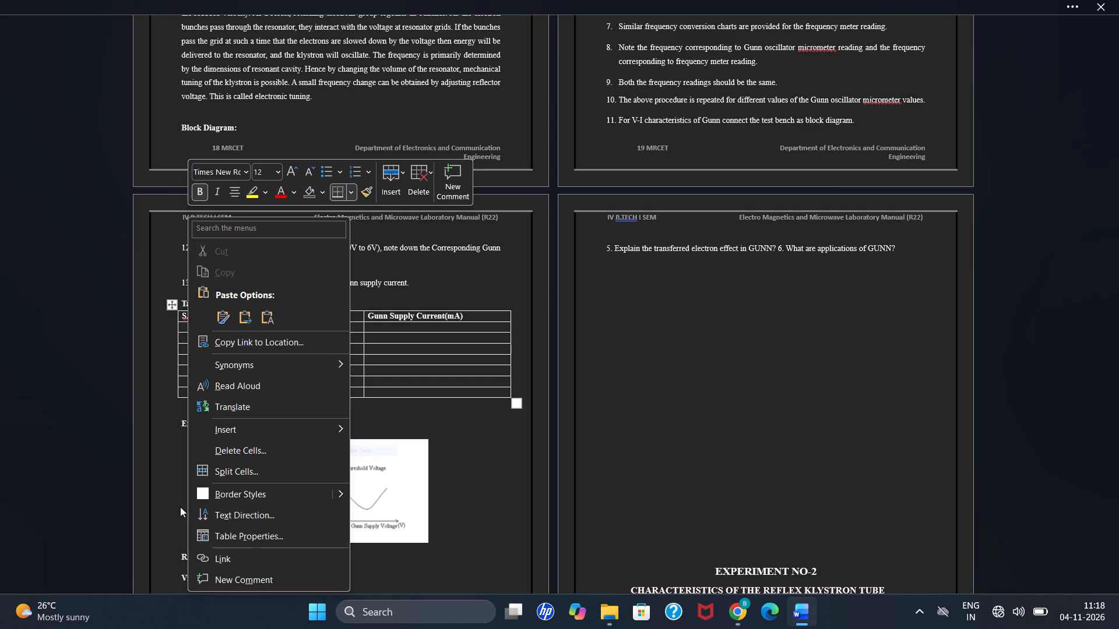
left_click(421, 183)
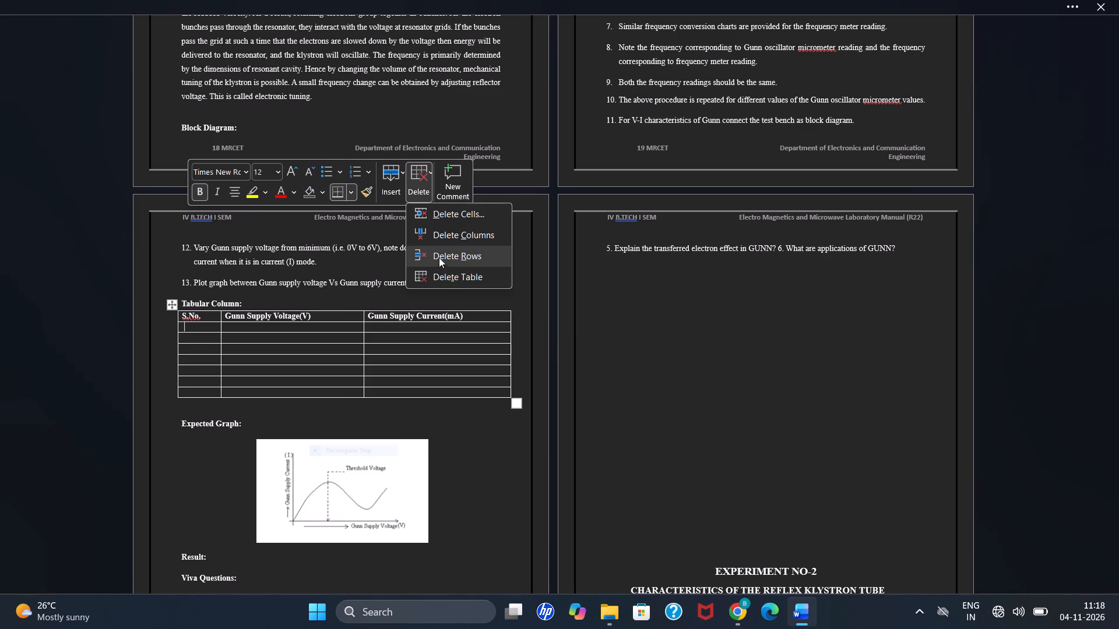
left_click(440, 253)
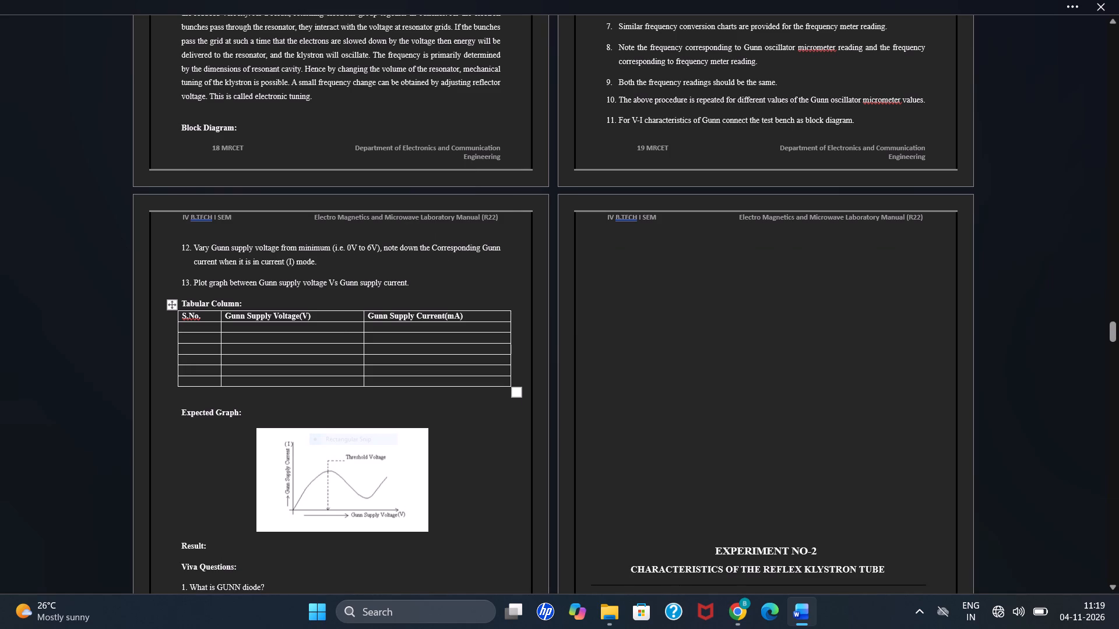
Delete five of the empty rows from the Gunn diode Tabular Column table, keeping the header and one blank row.
right_click(202, 328)
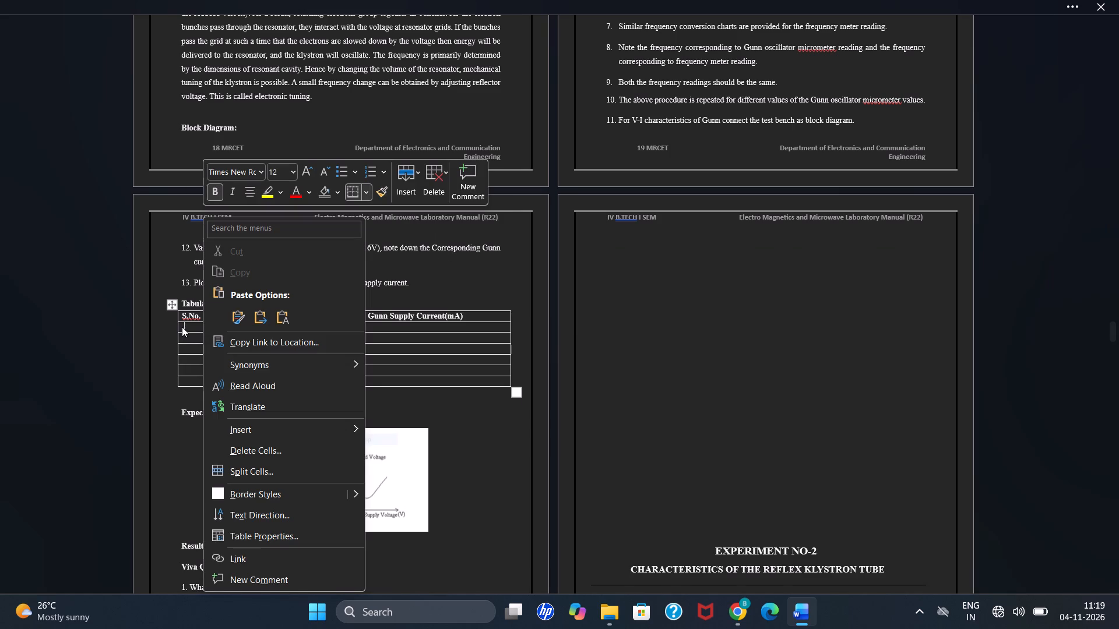
left_click(182, 327)
left_click_drag(182, 327, 346, 365)
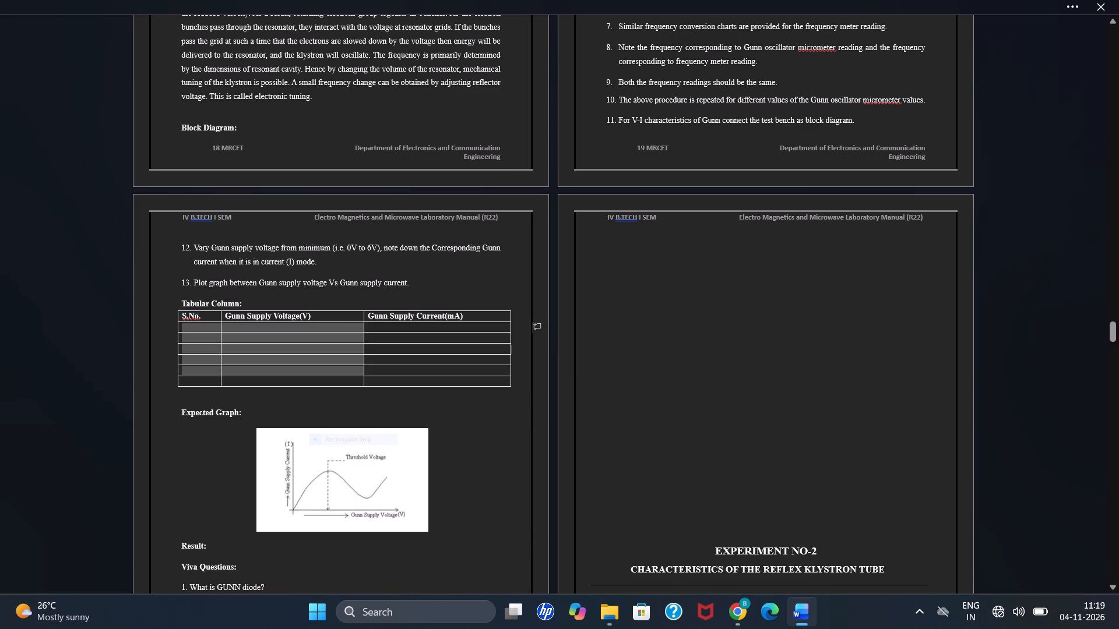
left_click_drag(346, 365, 374, 365)
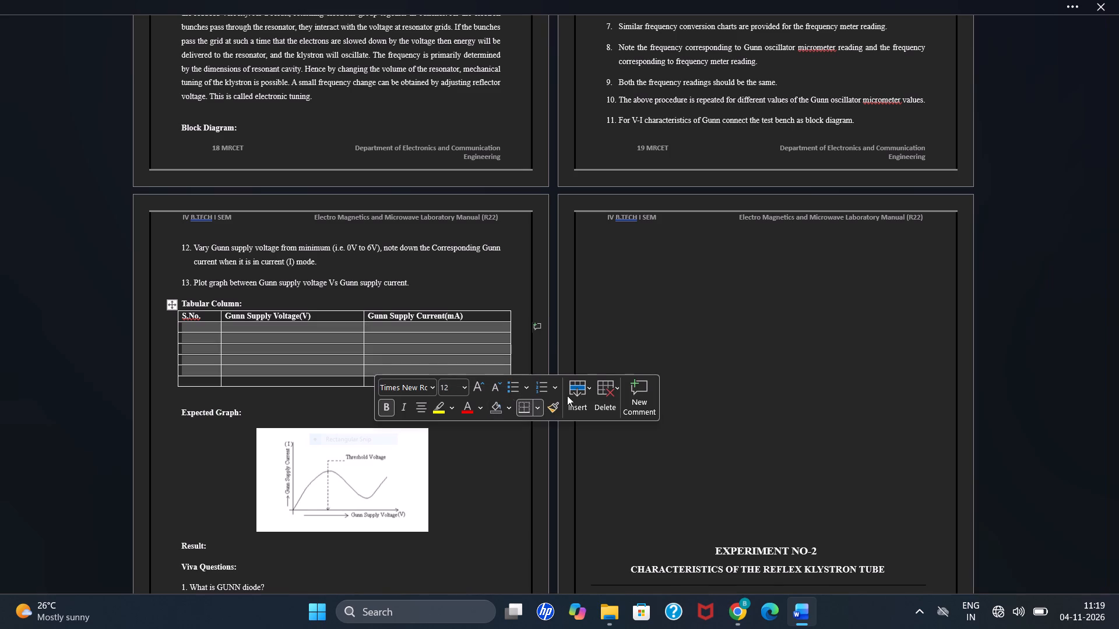
left_click(604, 394)
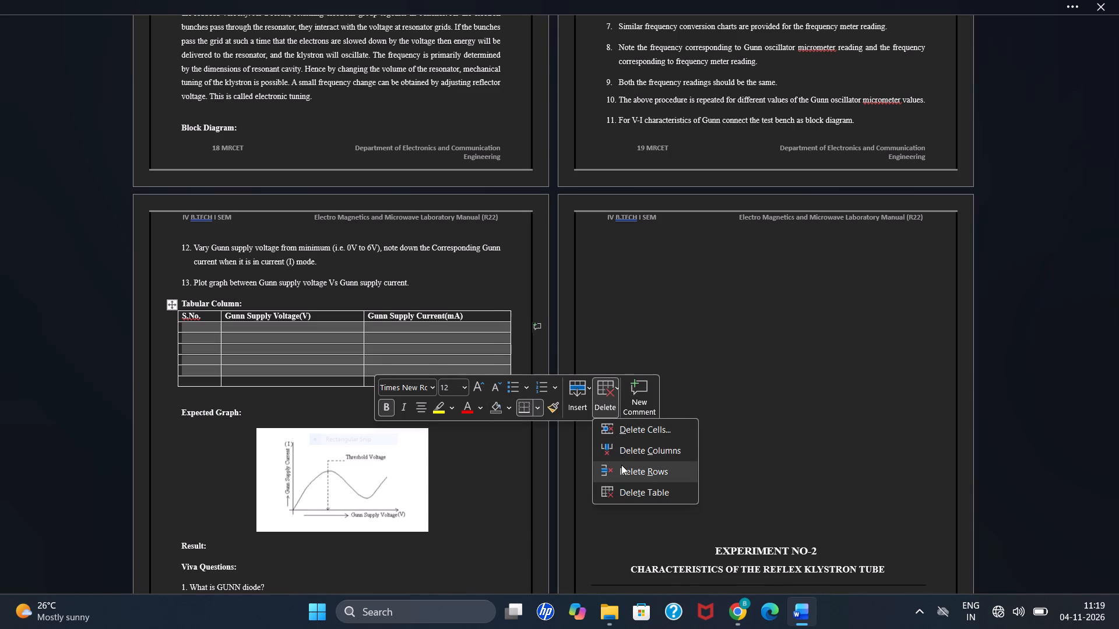
left_click(621, 465)
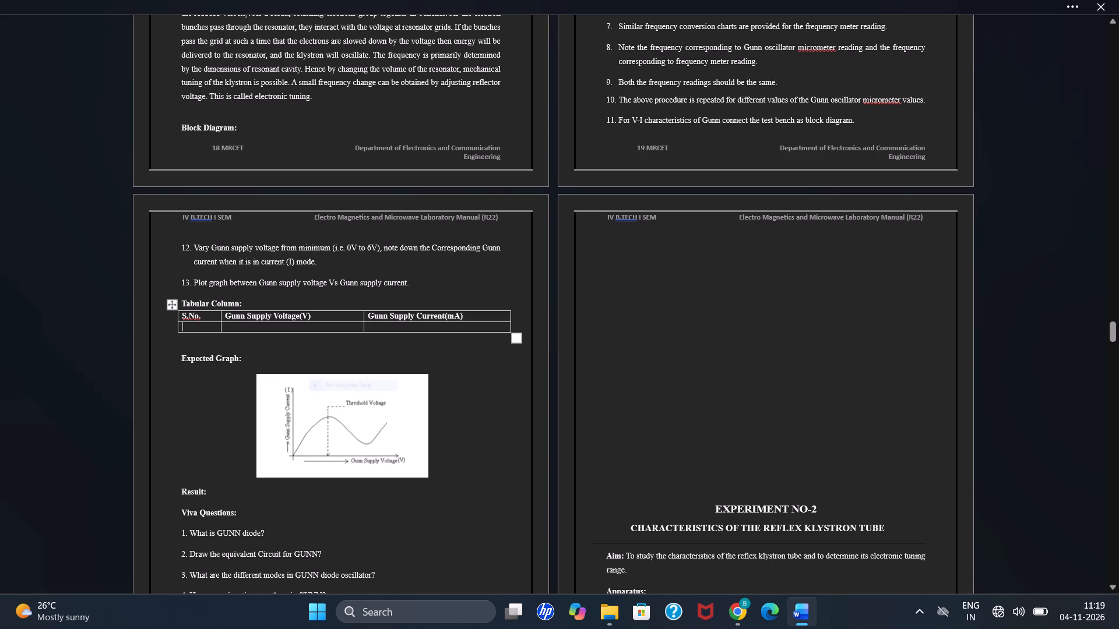
Look over the Gunn diode experiment pages from the Experiment No-1 title down to the Tabular Column table.
scroll(389, 352, "down", 1)
scroll(389, 352, "up", 2)
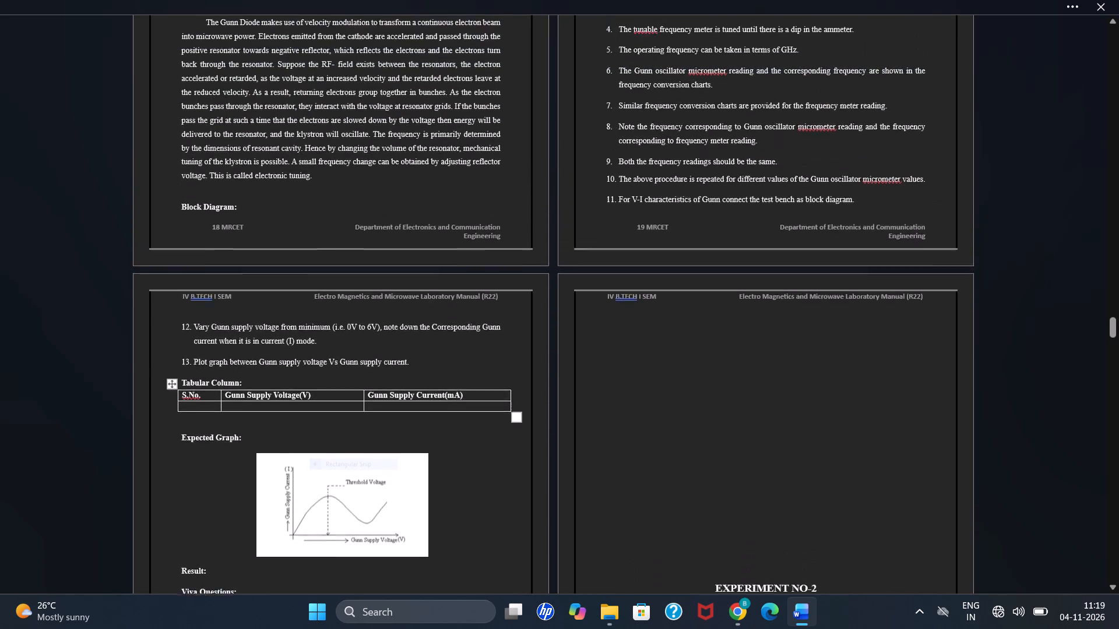
scroll(389, 352, "up", 2)
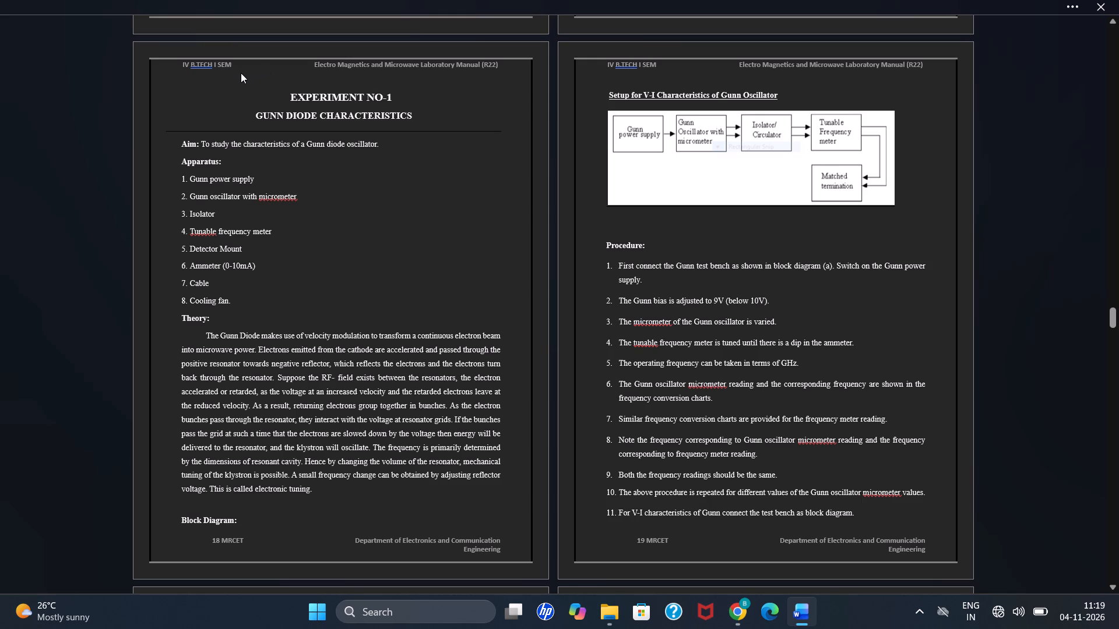
left_click_drag(241, 73, 367, 246)
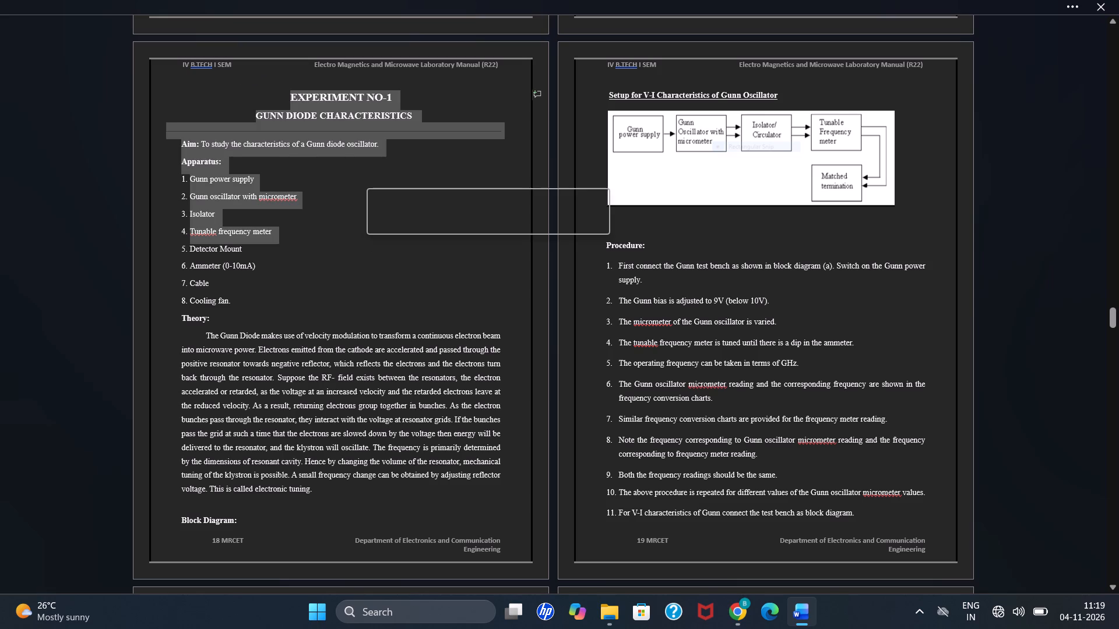
left_click(360, 237)
scroll(360, 237, "down", 5)
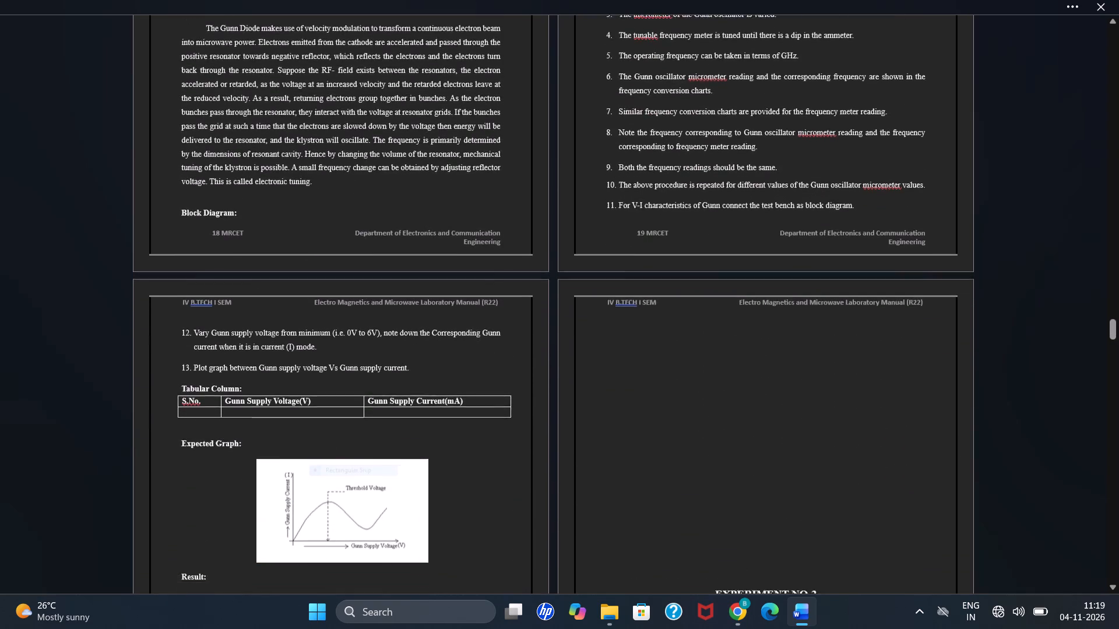
Delete the Viva Questions heading and all its questions from the end of the Gunn diode experiment.
scroll(360, 237, "down", 3)
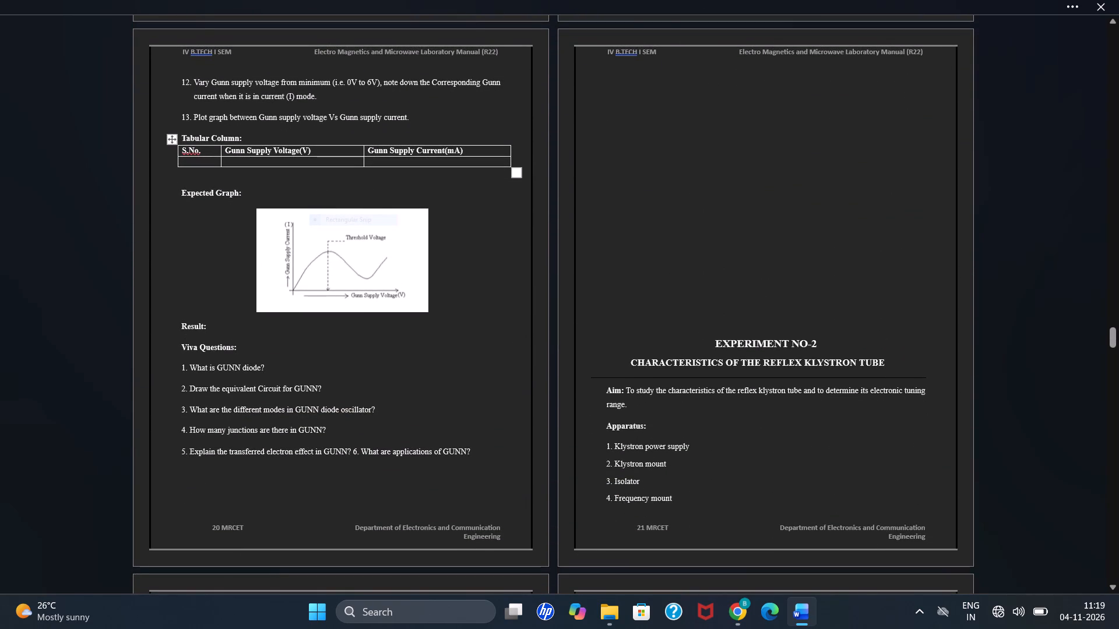
left_click(174, 345)
left_click_drag(174, 345, 200, 348)
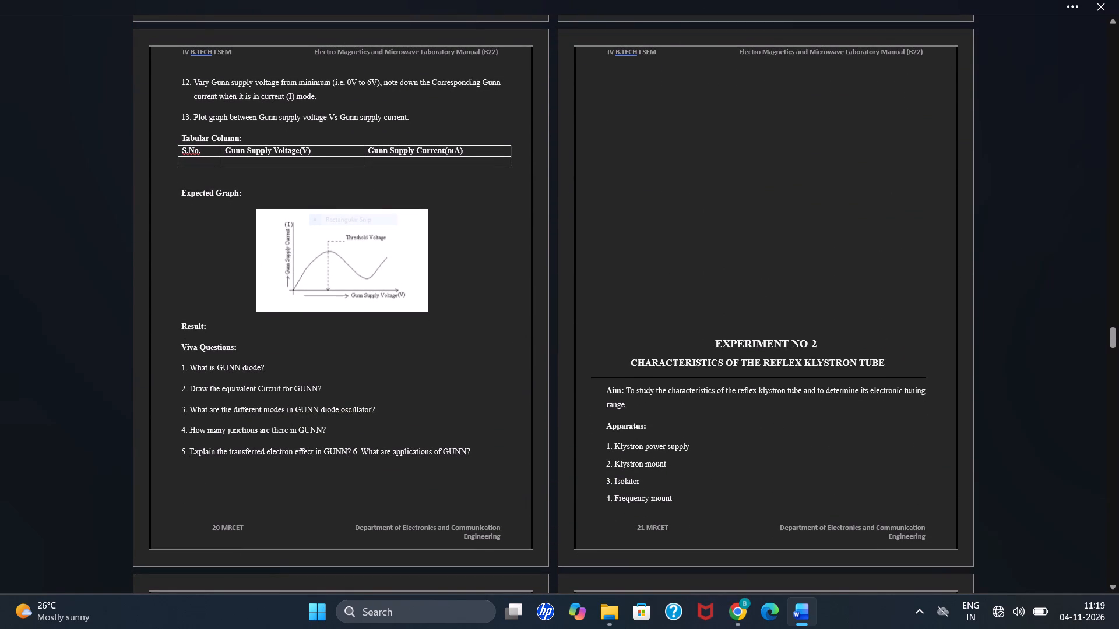
left_click_drag(200, 348, 490, 456)
key("BackSpace")
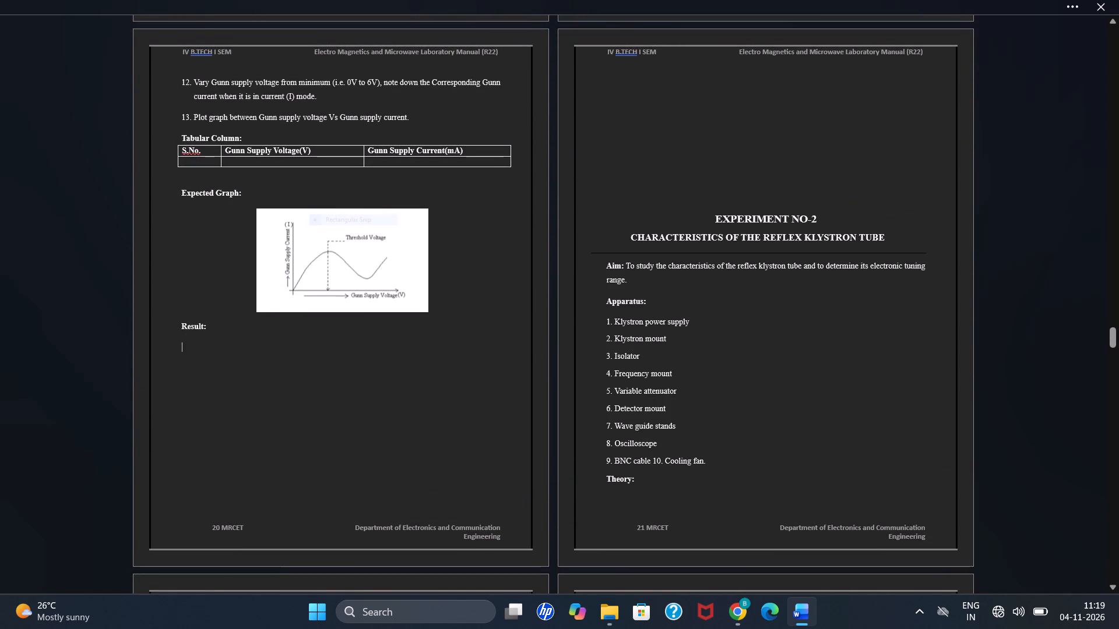
Delete the blank lines above the Experiment No-2 heading so the reflex klystron experiment starts at the top of its page.
left_click(695, 187)
key("BackSpace")
key("BackSpace")
key("BackSpace")
key("BackSpace")
key("BackSpace")
key("BackSpace")
key("BackSpace")
key("BackSpace")
key("BackSpace")
key("BackSpace")
key("BackSpace")
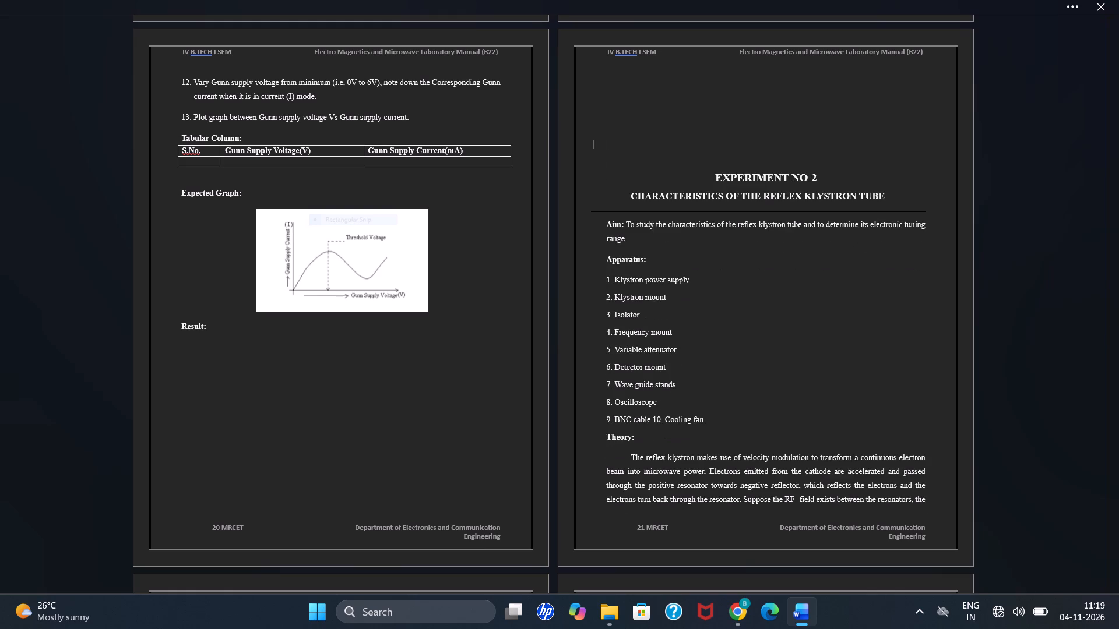
key("BackSpace")
key("BackSpace")
key("BackSpace")
key("BackSpace")
key("BackSpace")
key("BackSpace")
key("BackSpace")
key("BackSpace")
key("BackSpace")
key("BackSpace")
key("BackSpace")
key("BackSpace")
key("BackSpace")
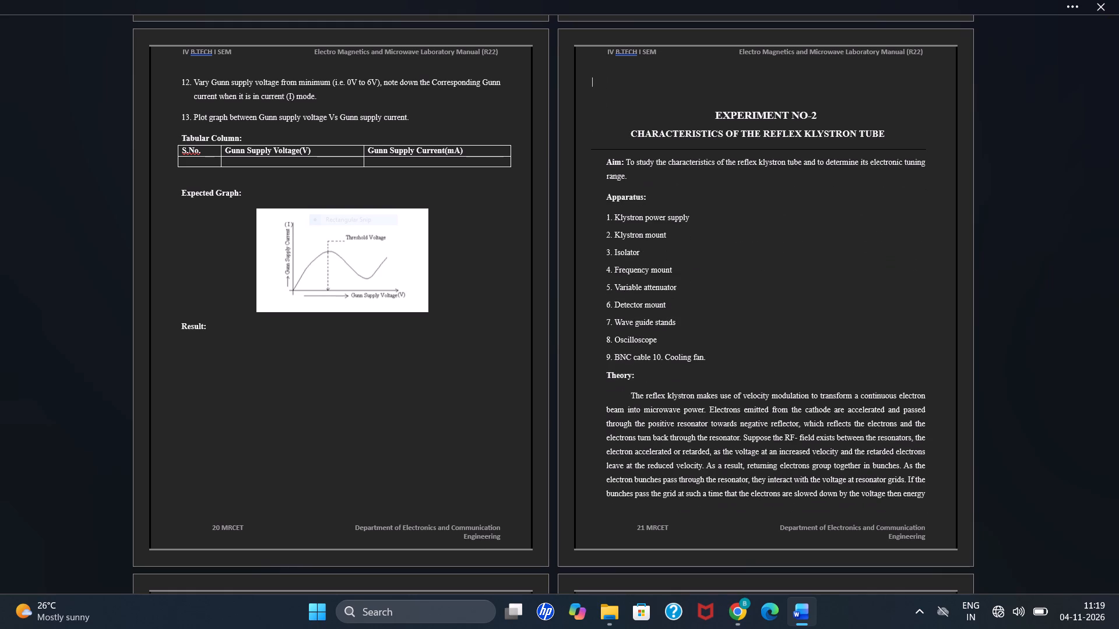
key("BackSpace")
key("BackSpace")
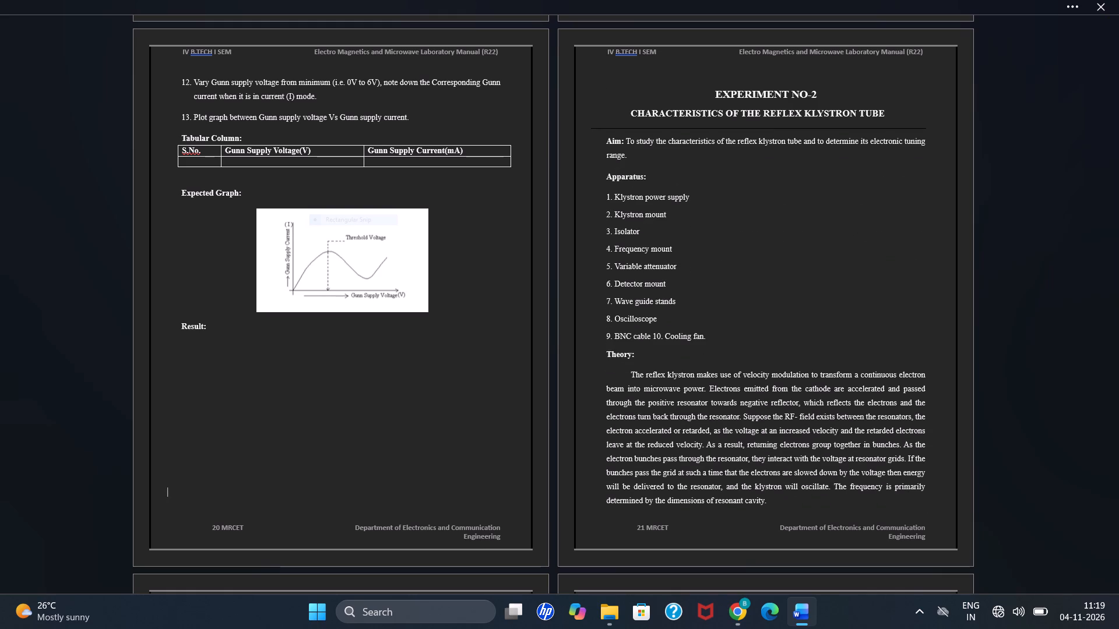
left_click(761, 68)
key("BackSpace")
key("BackSpace")
key("BackSpace")
key("BackSpace")
key("BackSpace")
key("BackSpace")
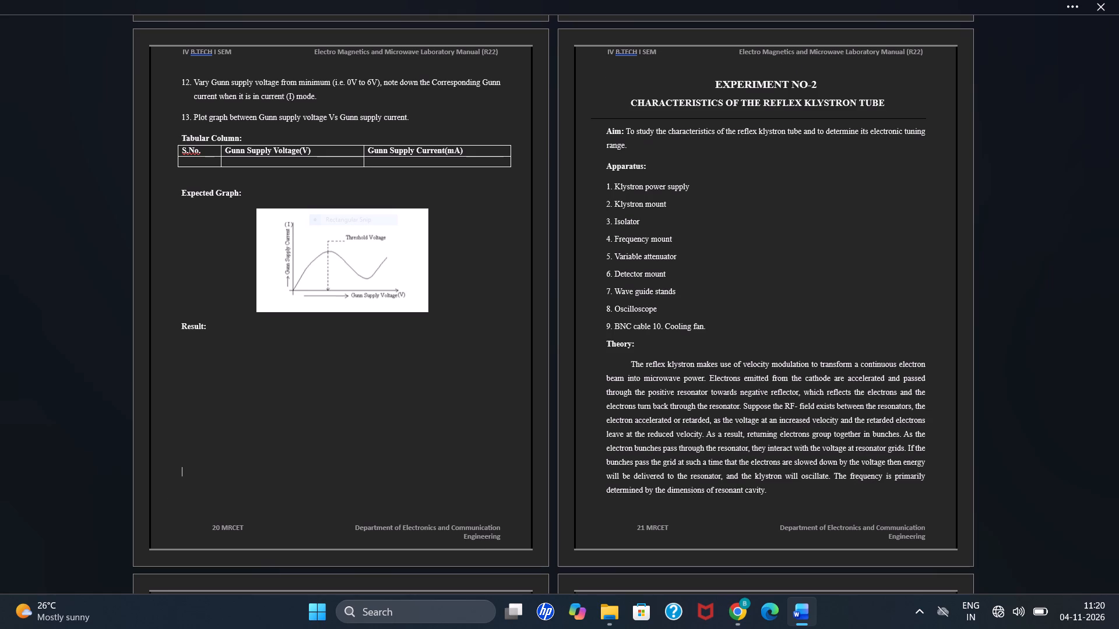
Delete the empty rows from the reflex klystron Tabular Column table, keeping the header and one blank row.
scroll(664, 329, "down", 4)
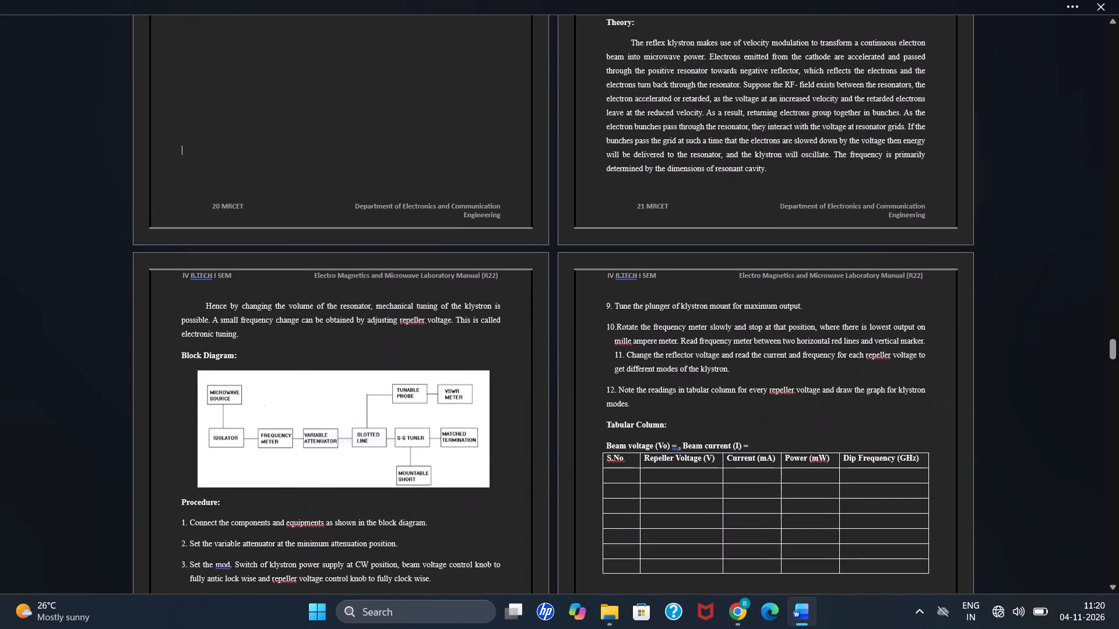
scroll(664, 329, "down", 2)
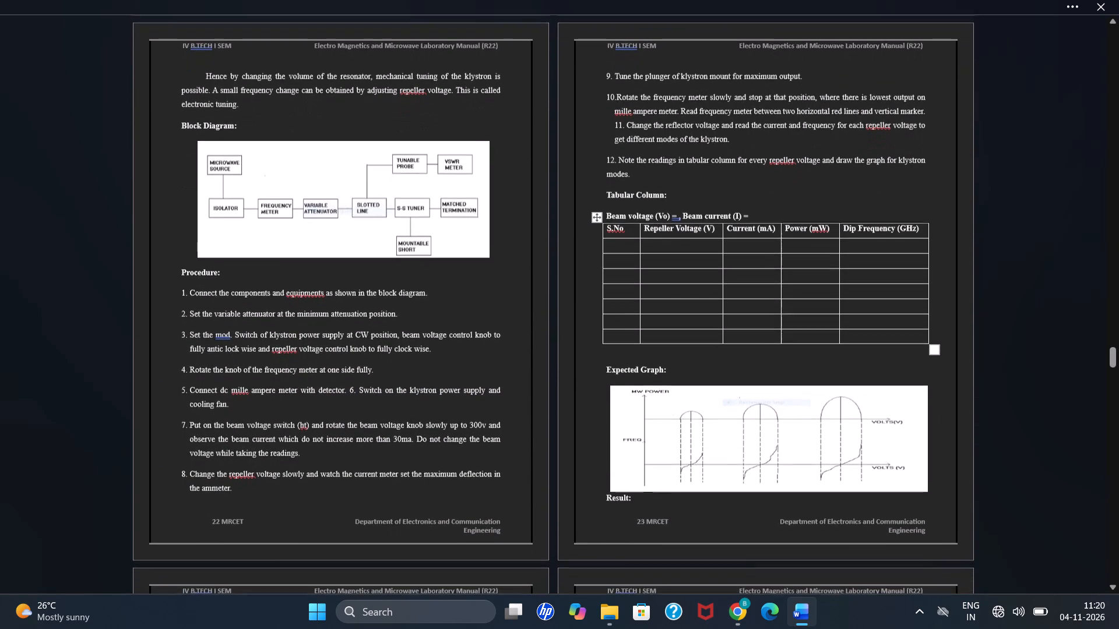
scroll(664, 329, "down", 1)
left_click_drag(632, 256, 656, 355)
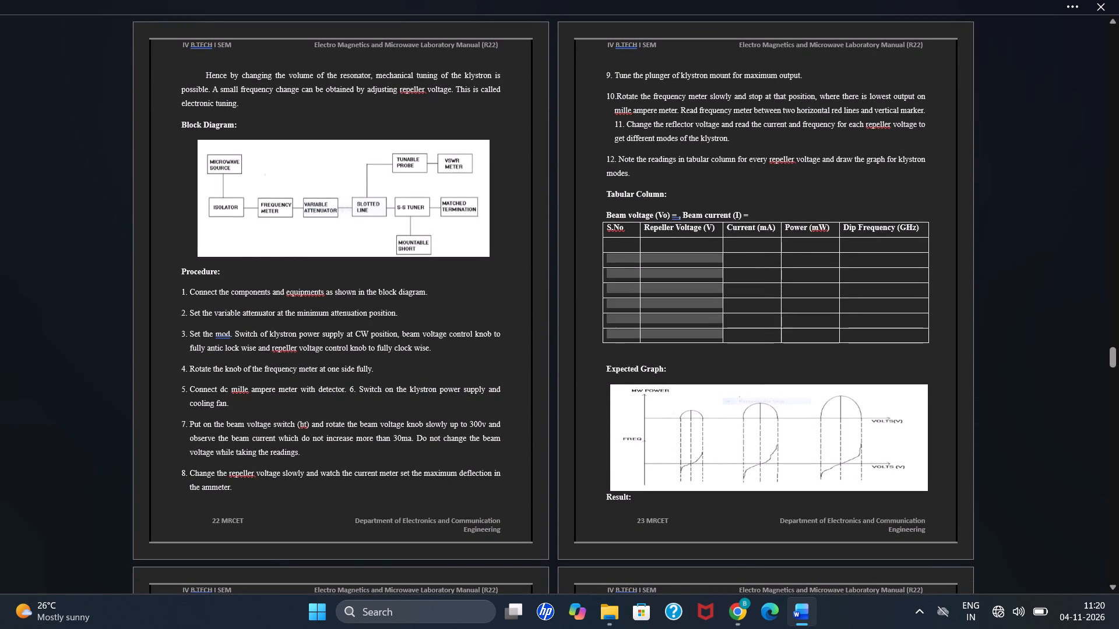
left_click_drag(656, 355, 656, 341)
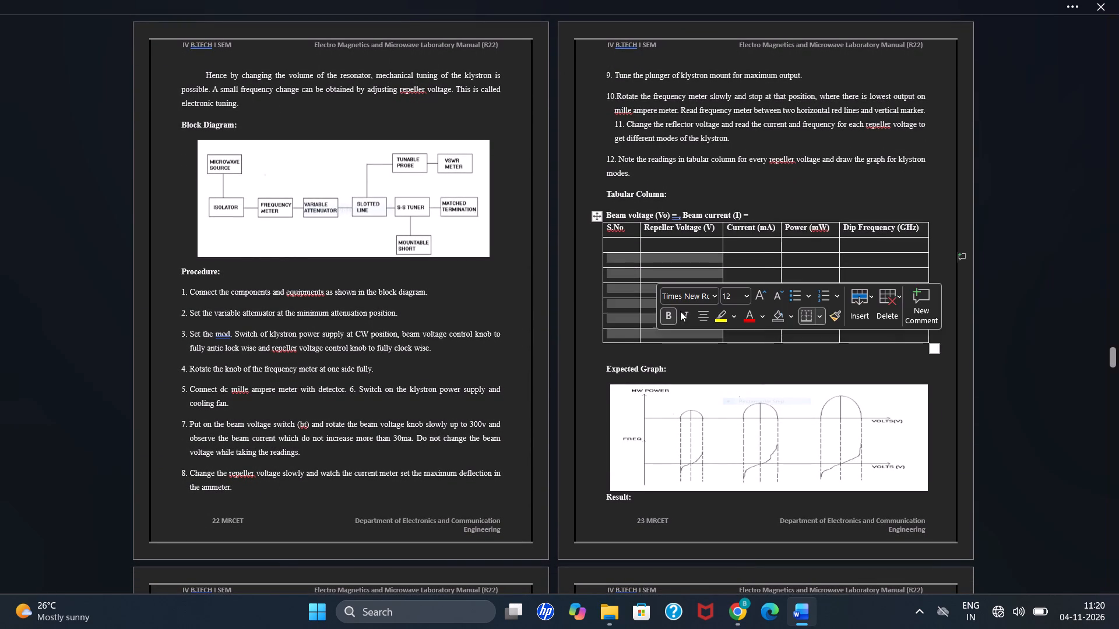
left_click(886, 300)
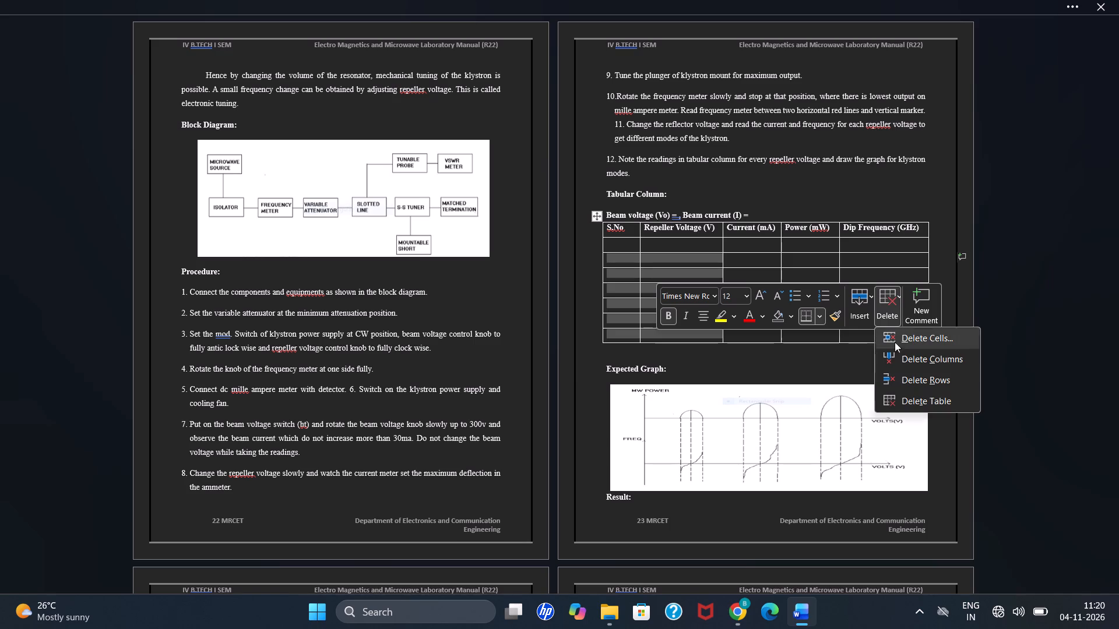
left_click(899, 376)
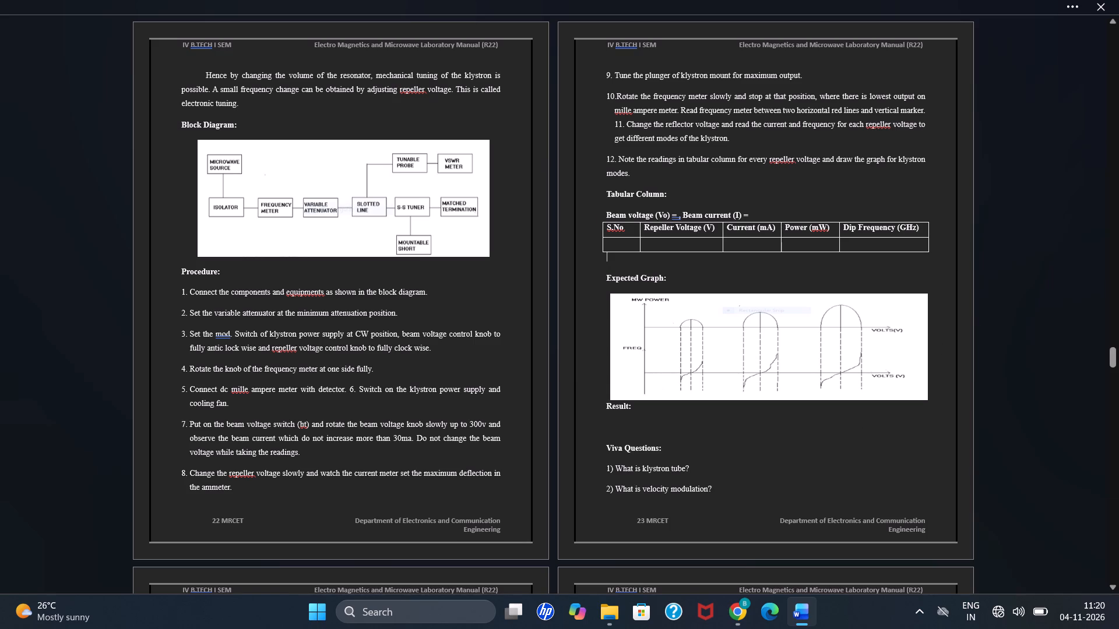
Delete the Viva Questions heading and its questions after Result in the reflex klystron experiment, along with leftover blank lines.
left_click_drag(599, 449, 652, 494)
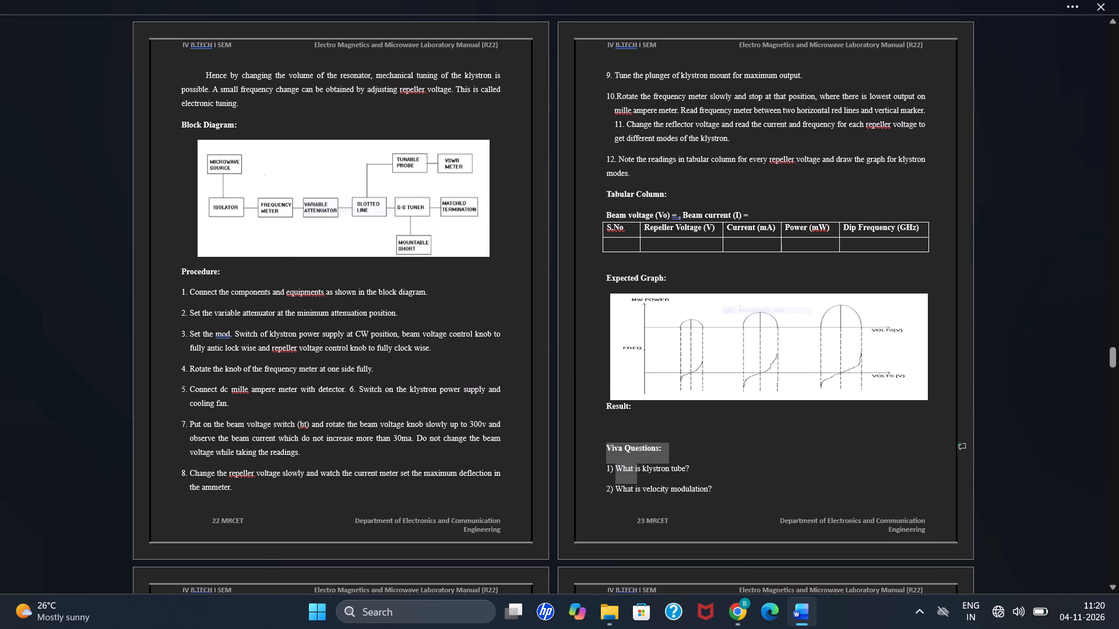
left_click_drag(652, 494, 678, 527)
key("BackSpace")
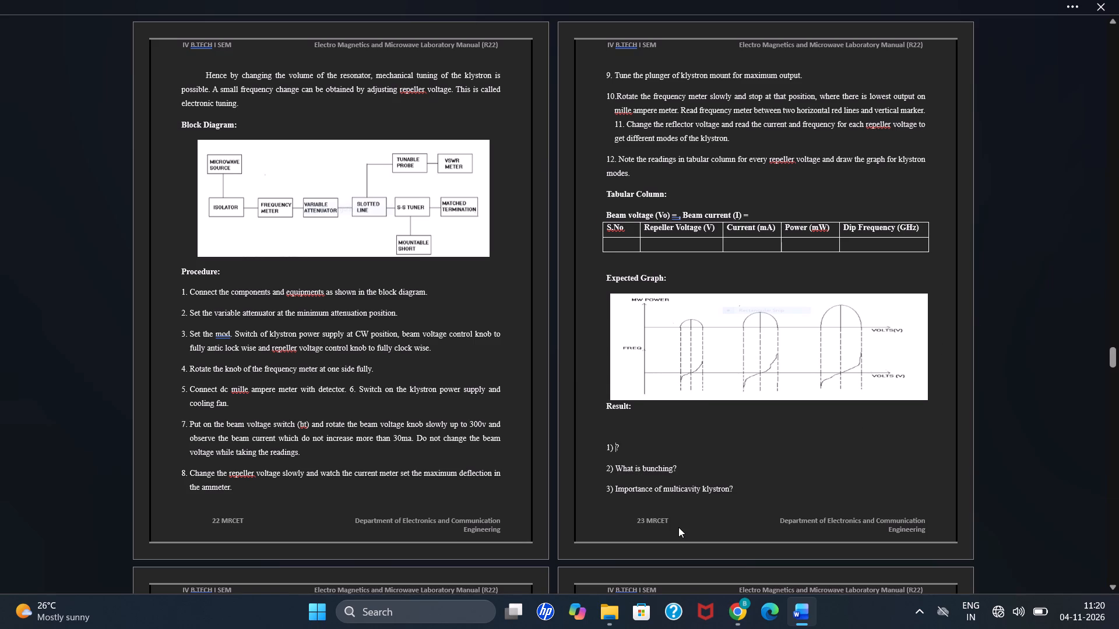
left_click_drag(602, 454, 726, 504)
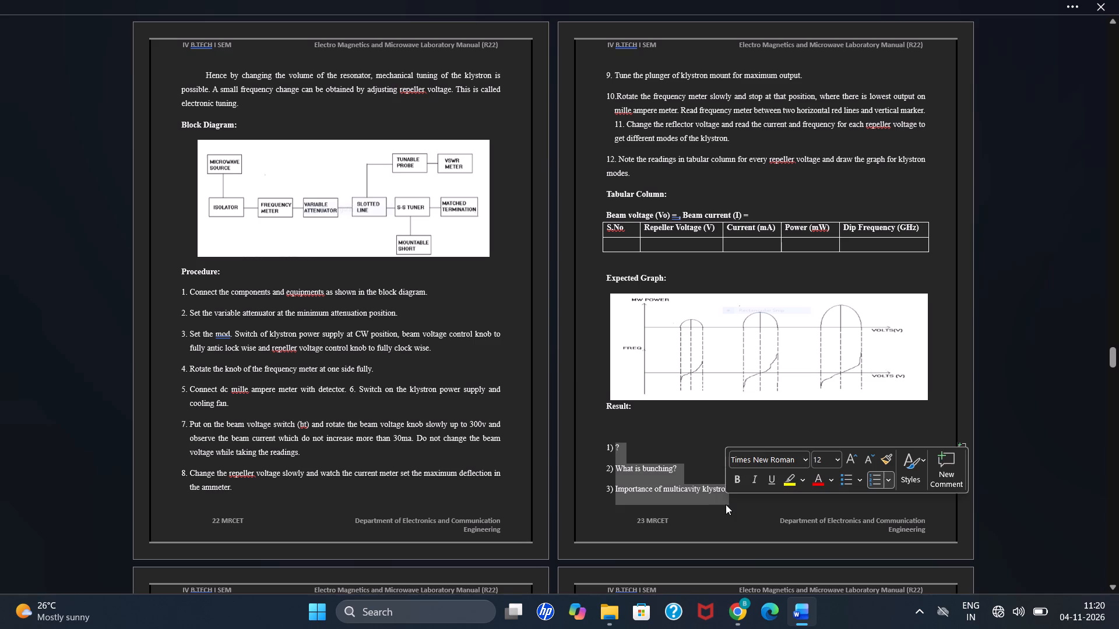
key("BackSpace")
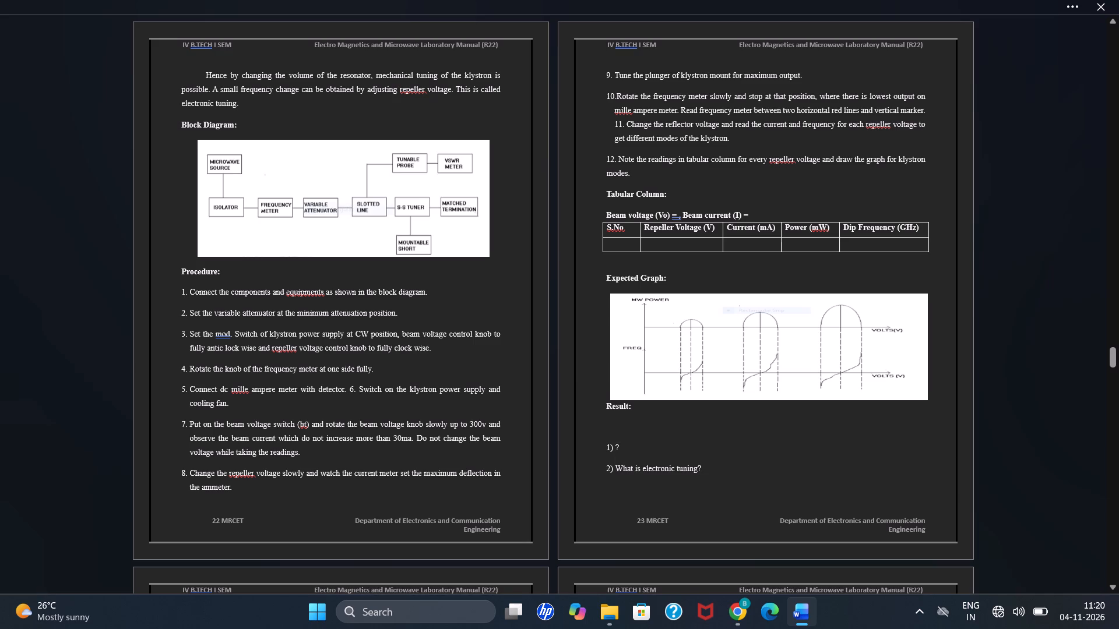
left_click_drag(595, 445, 736, 482)
key("BackSpace")
key("BackSpace")
key("BackSpace")
Delete the blank lines above the Experiment No-3 Attenuation Measurement heading so it starts at the top of its page.
scroll(736, 482, "down", 3)
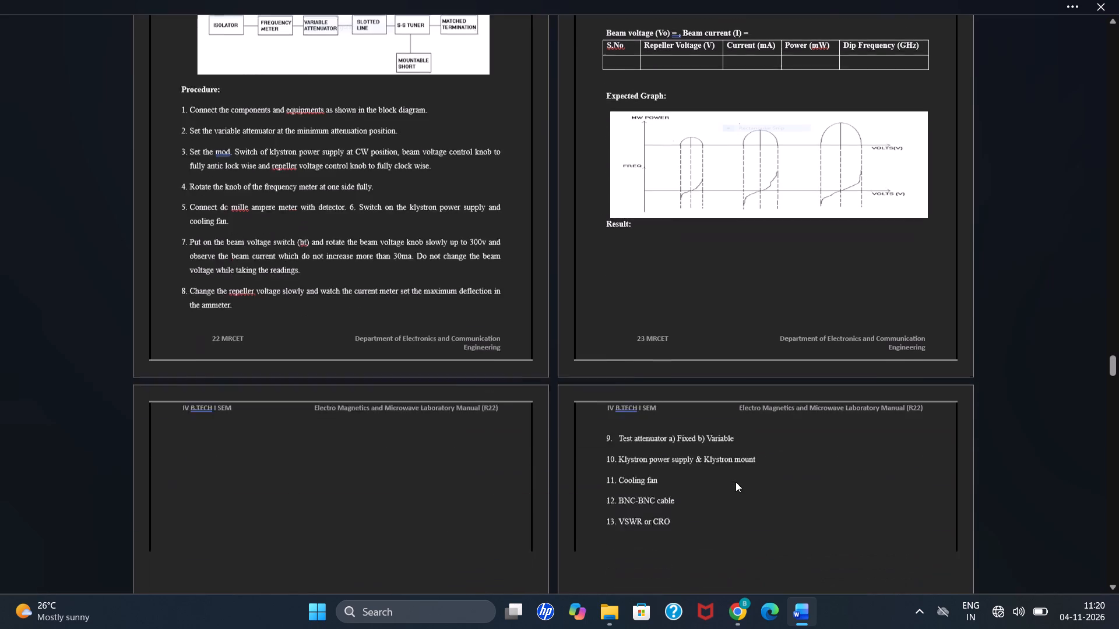
scroll(736, 482, "down", 3)
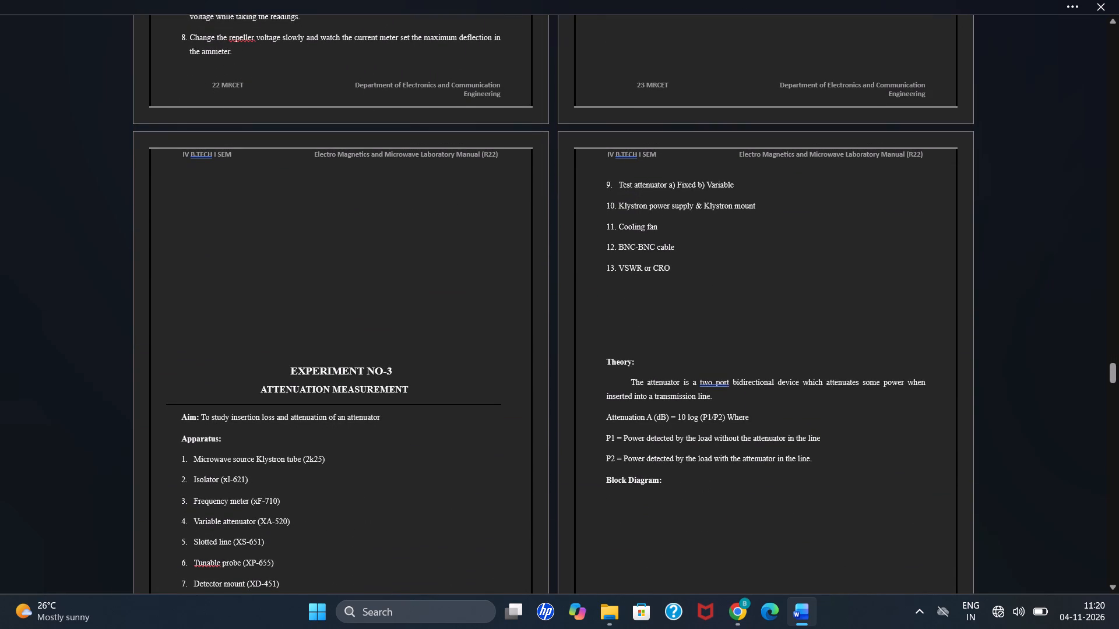
left_click(283, 358)
key("BackSpace")
key("BackSpace")
key("BackSpace")
key("BackSpace")
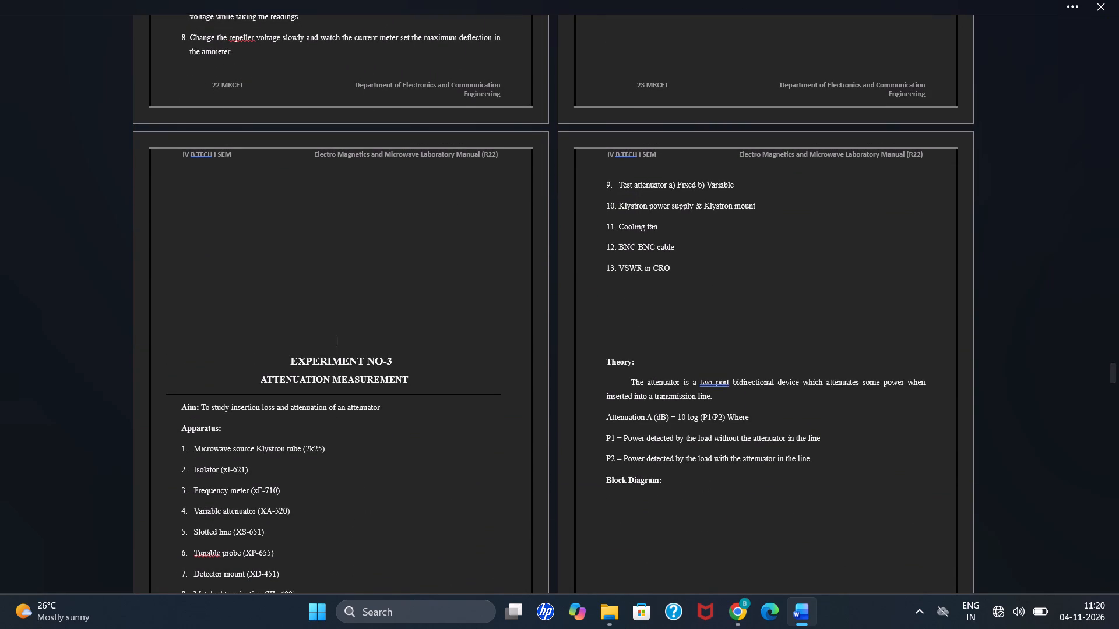
key("BackSpace")
key("BackSpace")
key("BackSpace")
key("BackSpace")
key("BackSpace")
key("BackSpace")
key("BackSpace")
key("BackSpace")
key("BackSpace")
key("BackSpace")
key("BackSpace")
key("BackSpace")
key("BackSpace")
key("BackSpace")
key("BackSpace")
key("BackSpace")
key("BackSpace")
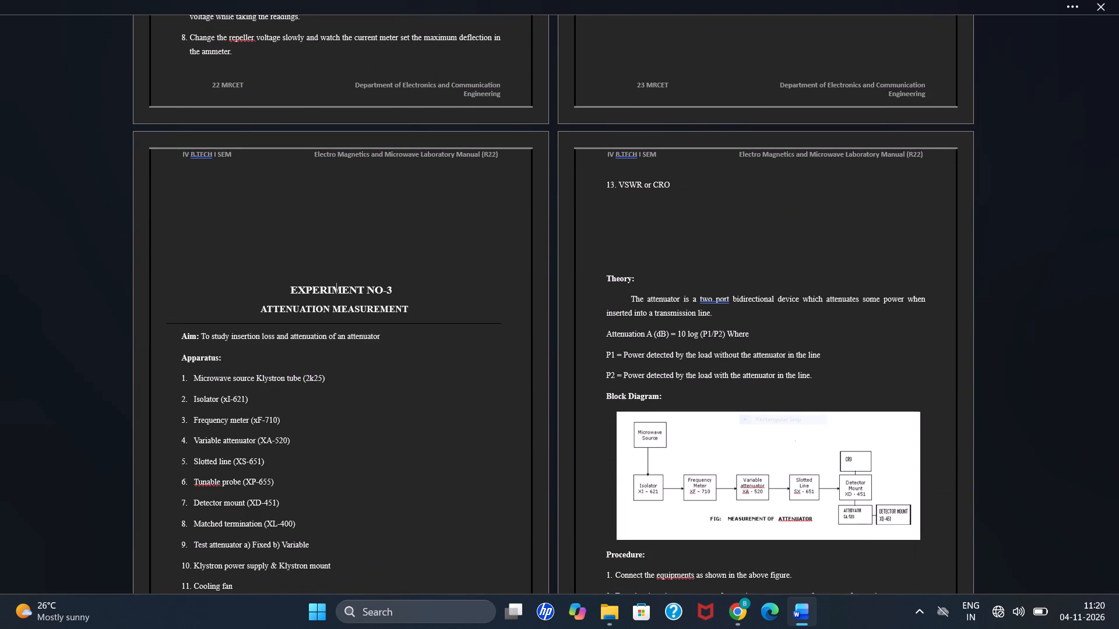
key("BackSpace")
key("BackSpace")
key("BackSpace")
key("BackSpace")
key("BackSpace")
key("BackSpace")
key("BackSpace")
key("BackSpace")
key("BackSpace")
key("BackSpace")
key("BackSpace")
key("BackSpace")
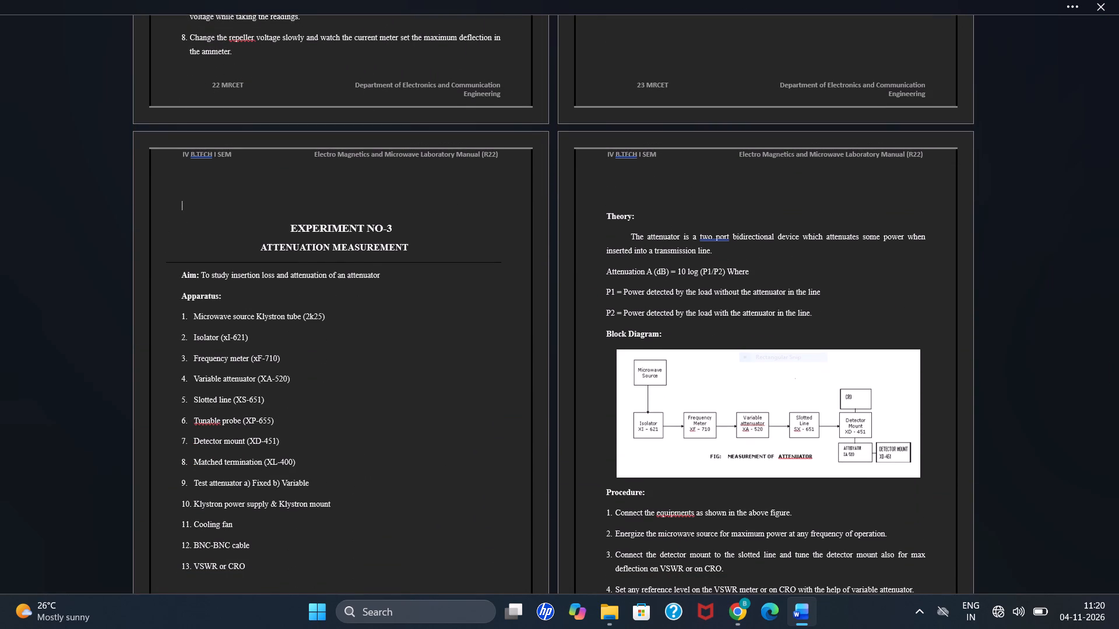
key("BackSpace")
key("BackSpace")
key("BackSpace")
key("BackSpace")
key("BackSpace")
key("BackSpace")
key("BackSpace")
key("BackSpace")
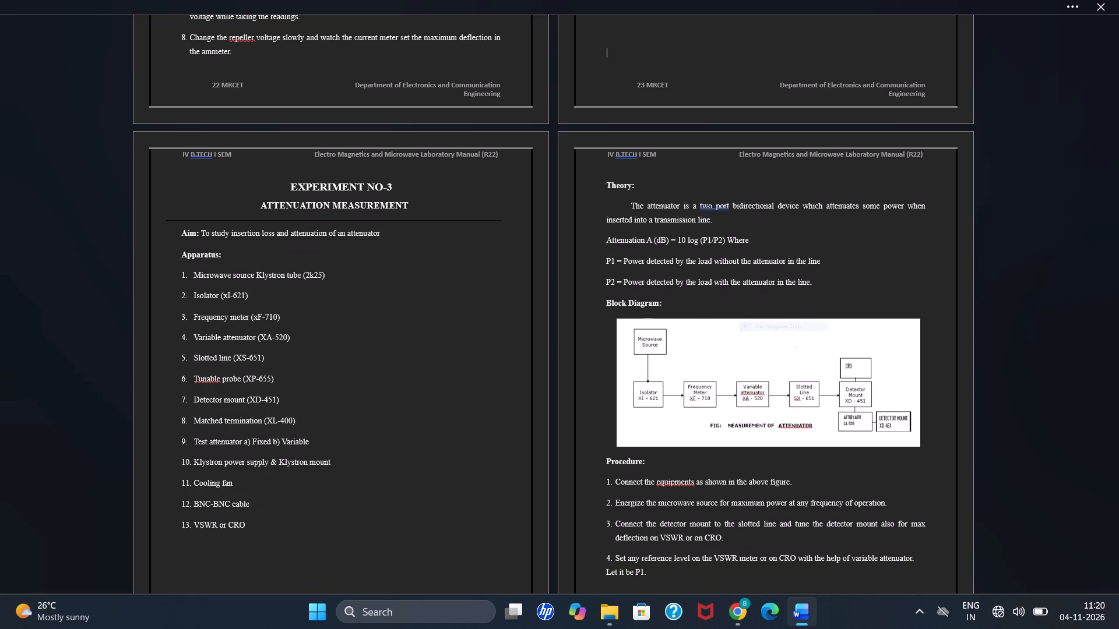
Delete one more blank line at the end of the reflex klystron experiment, ahead of the Experiment No-3 heading.
key("BackSpace")
Delete all the empty rows from the Tabular Column table in the attenuation measurement experiment, keeping only the header row.
scroll(283, 358, "down", 1)
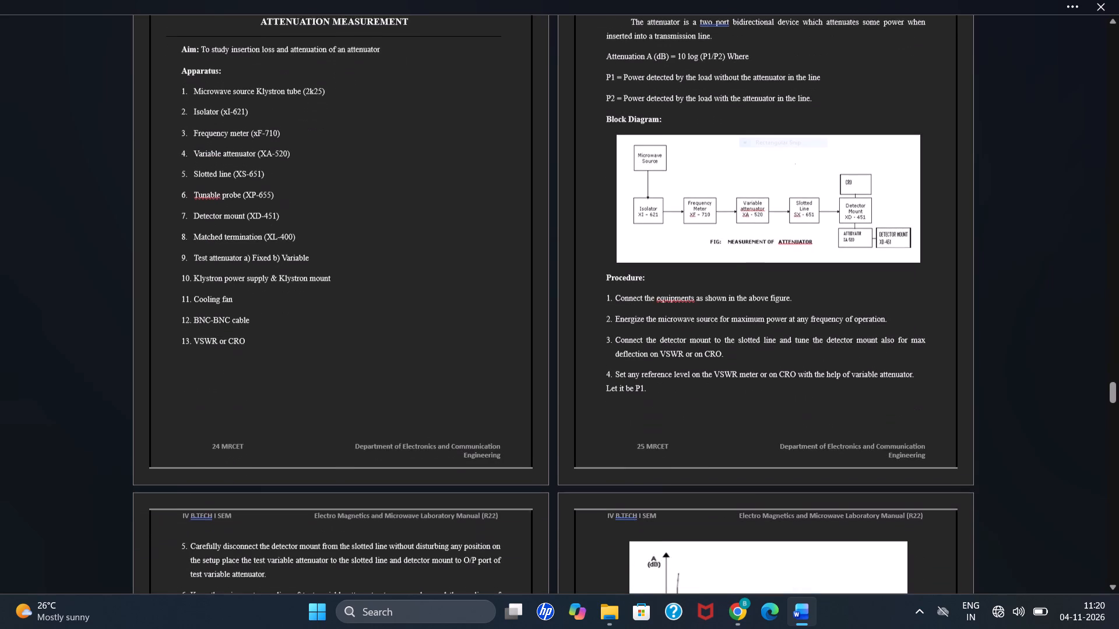
scroll(283, 358, "down", 2)
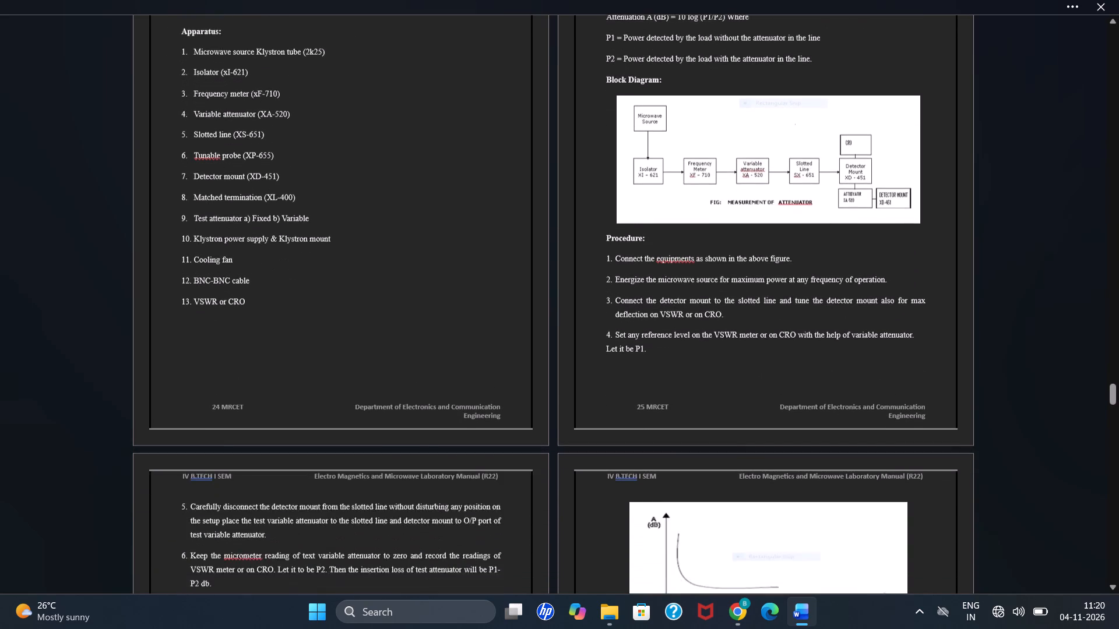
scroll(283, 358, "down", 5)
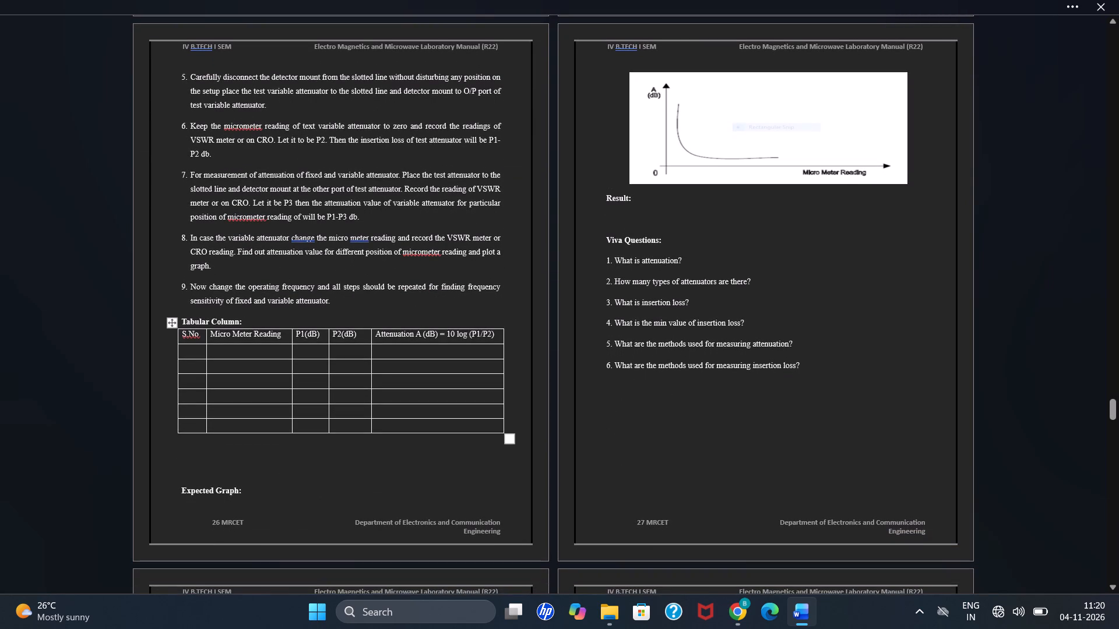
left_click_drag(186, 357, 285, 425)
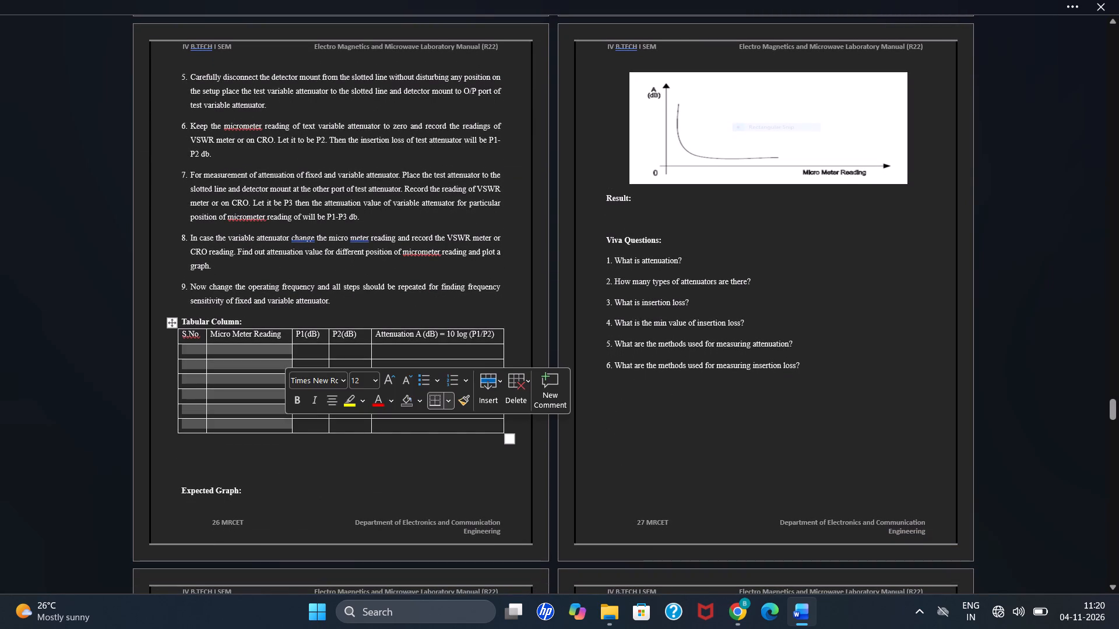
left_click(516, 391)
left_click(539, 470)
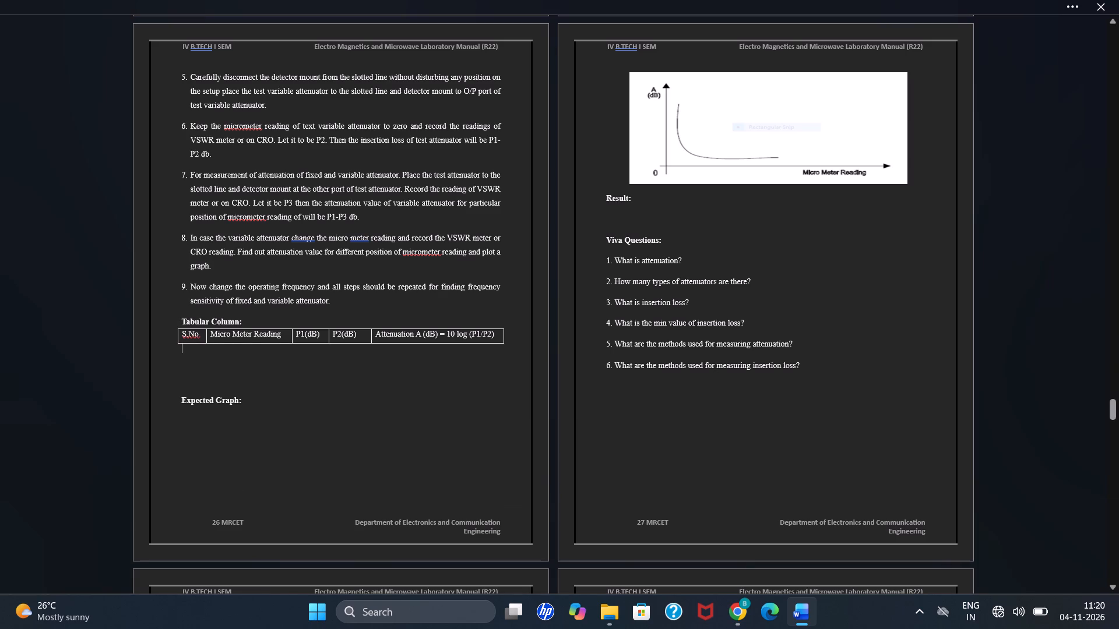
Delete the surplus blank lines between the attenuation Tabular Column table and the Expected Graph heading.
left_click(223, 383)
key("BackSpace")
key("BackSpace")
key("BackSpace")
key("BackSpace")
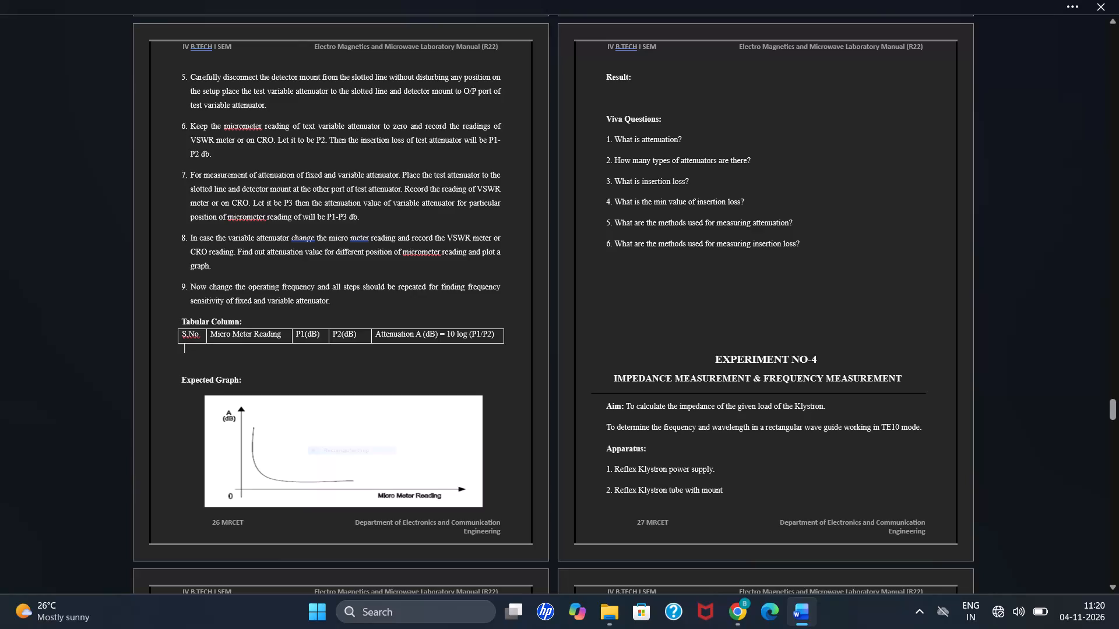
key("Down")
key("BackSpace")
key("BackSpace")
key("BackSpace")
key("BackSpace")
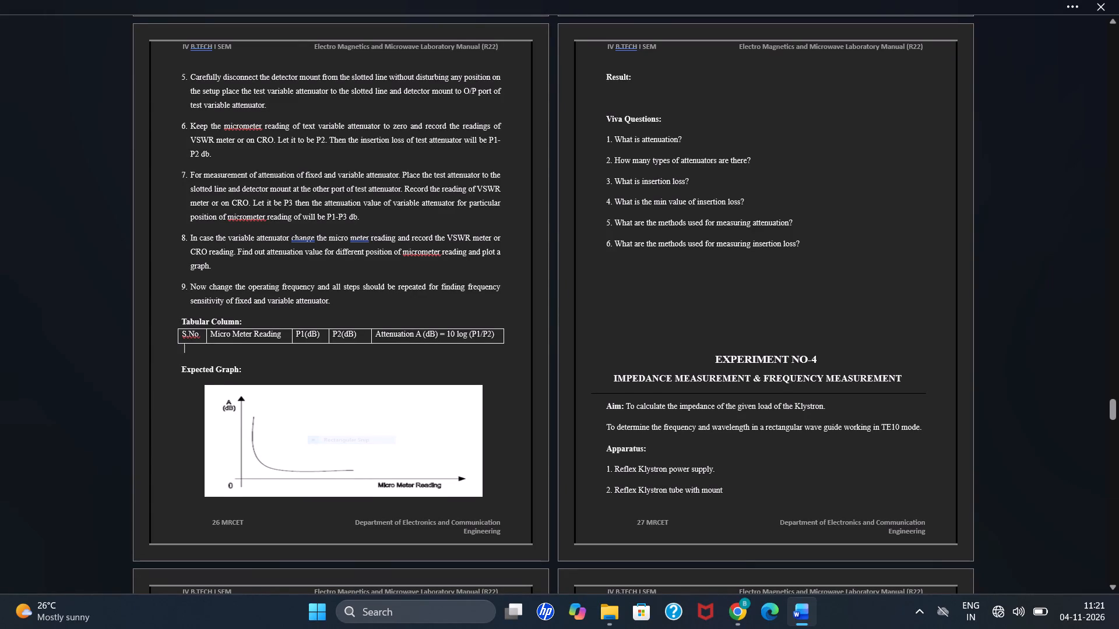
Insert one blank row below the header row of the attenuation Tabular Column table.
left_click(173, 325)
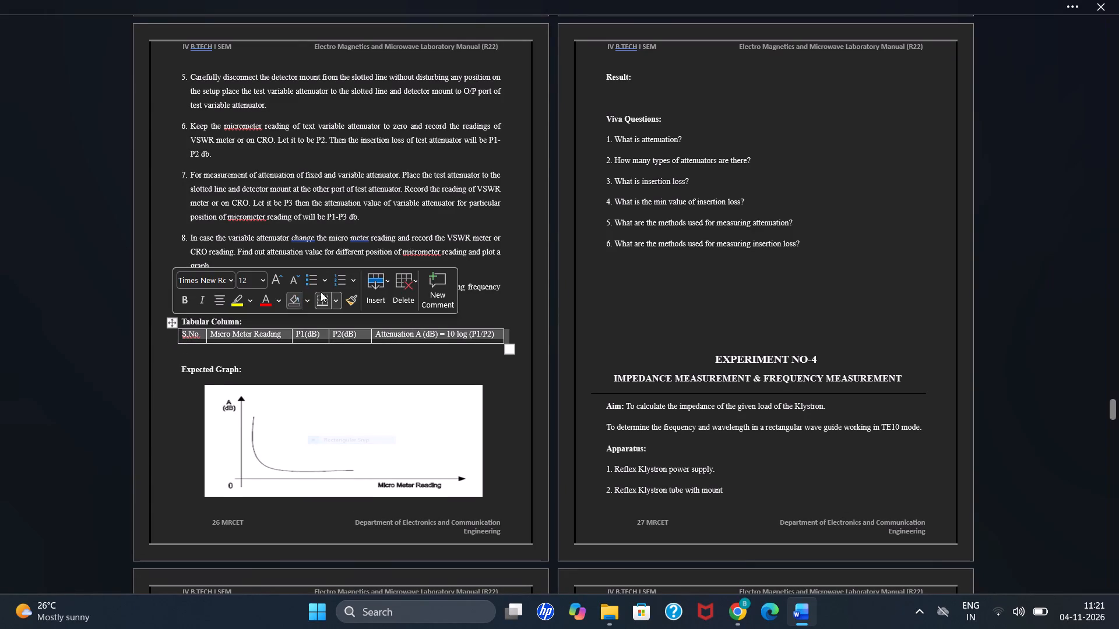
left_click(380, 282)
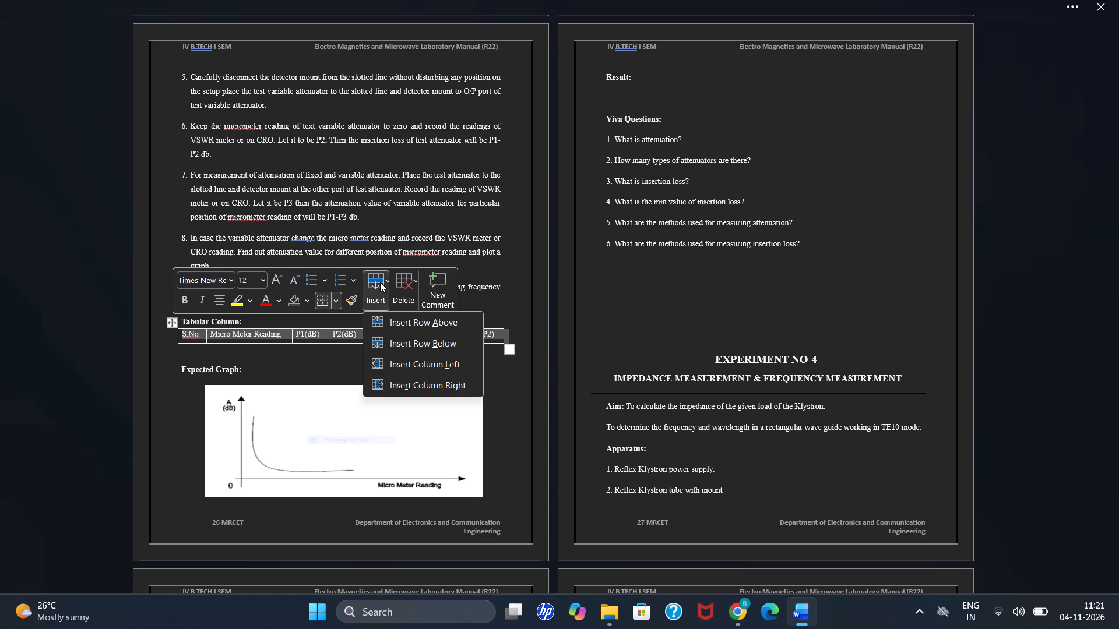
left_click(404, 338)
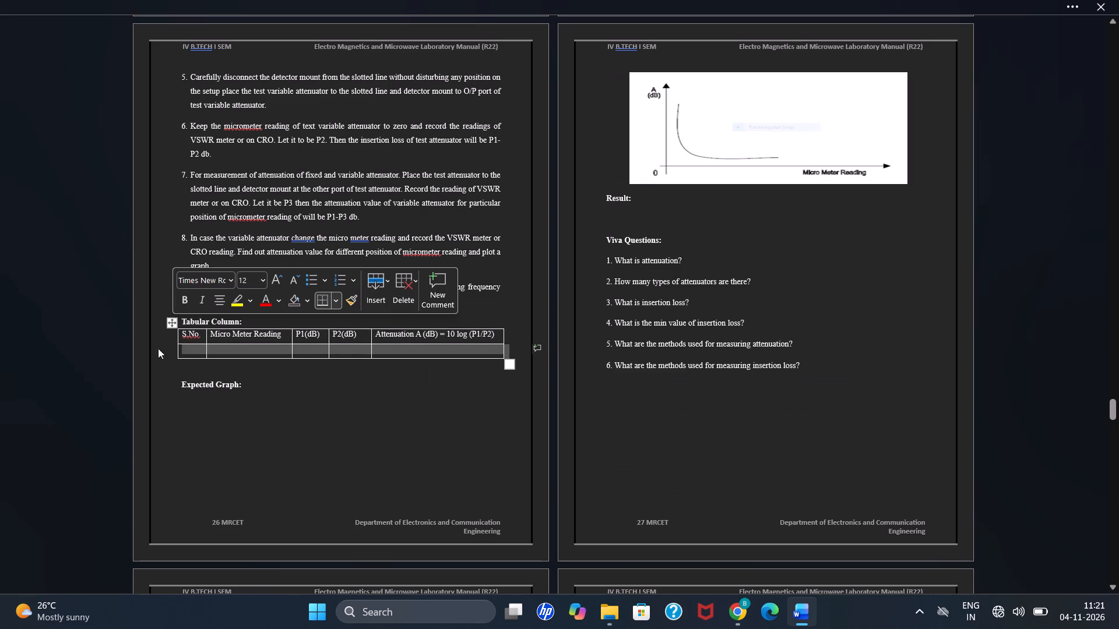
Remove the remaining blank line between the attenuation table and Expected Graph so the heading sits directly under the table.
left_click(201, 379)
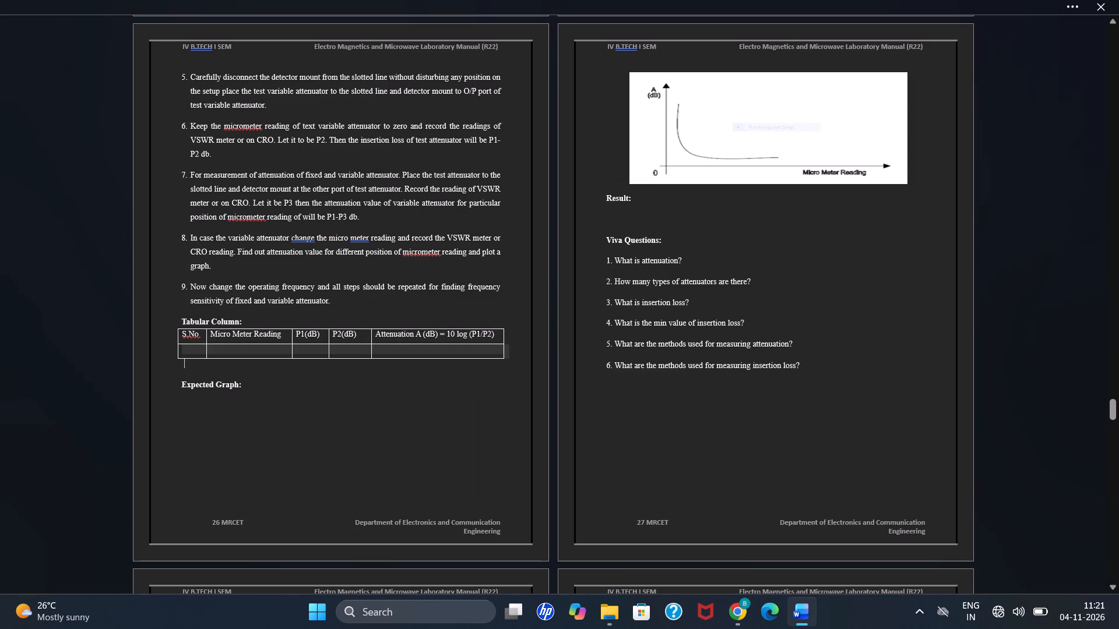
key("BackSpace")
key("BackSpace")
key("BackSpace")
key("BackSpace")
key("BackSpace")
key("BackSpace")
key("BackSpace")
key("BackSpace")
key("Down")
key("Down")
key("Up")
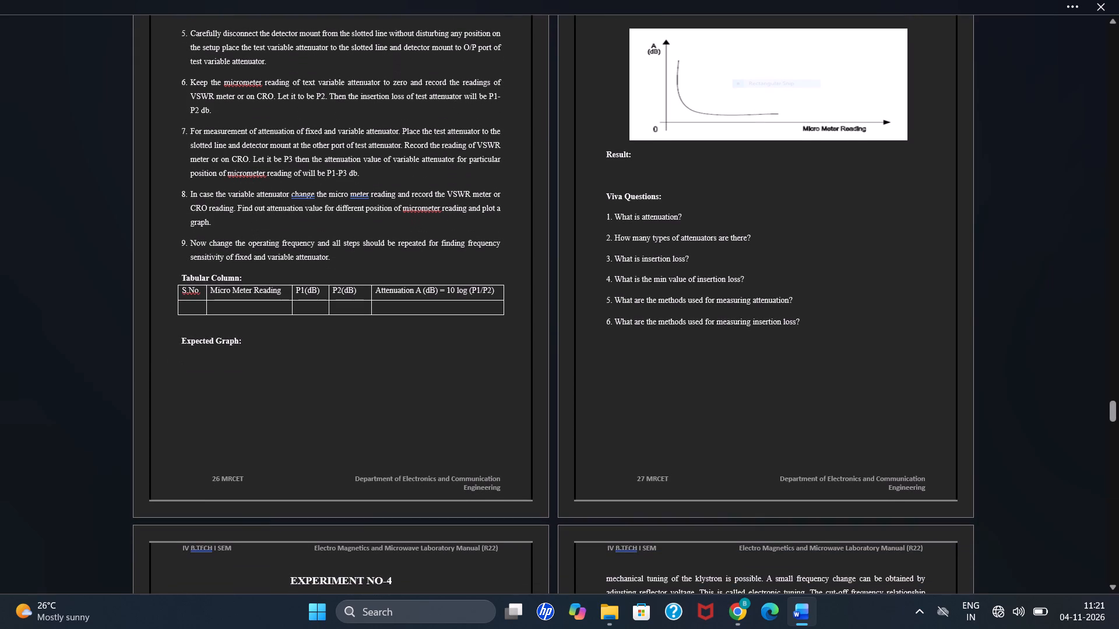
key("BackSpace")
key("BackSpace")
key("BackSpace")
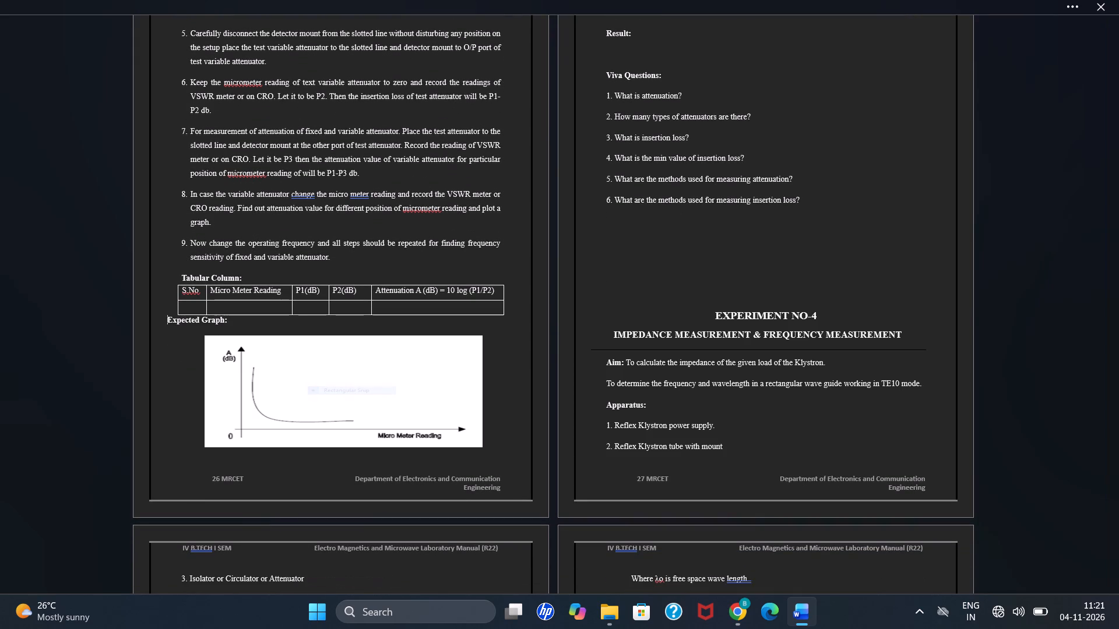
Resize the block diagram picture in the attenuation measurement experiment, making it slightly wider and slightly shorter.
scroll(426, 309, "up", 1)
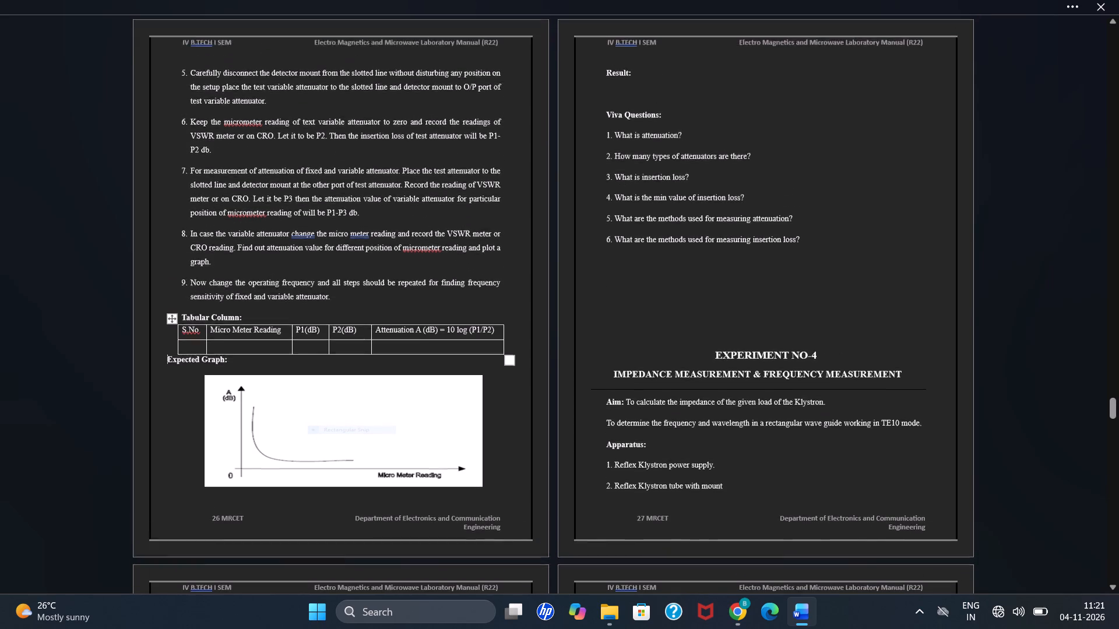
scroll(426, 309, "up", 4)
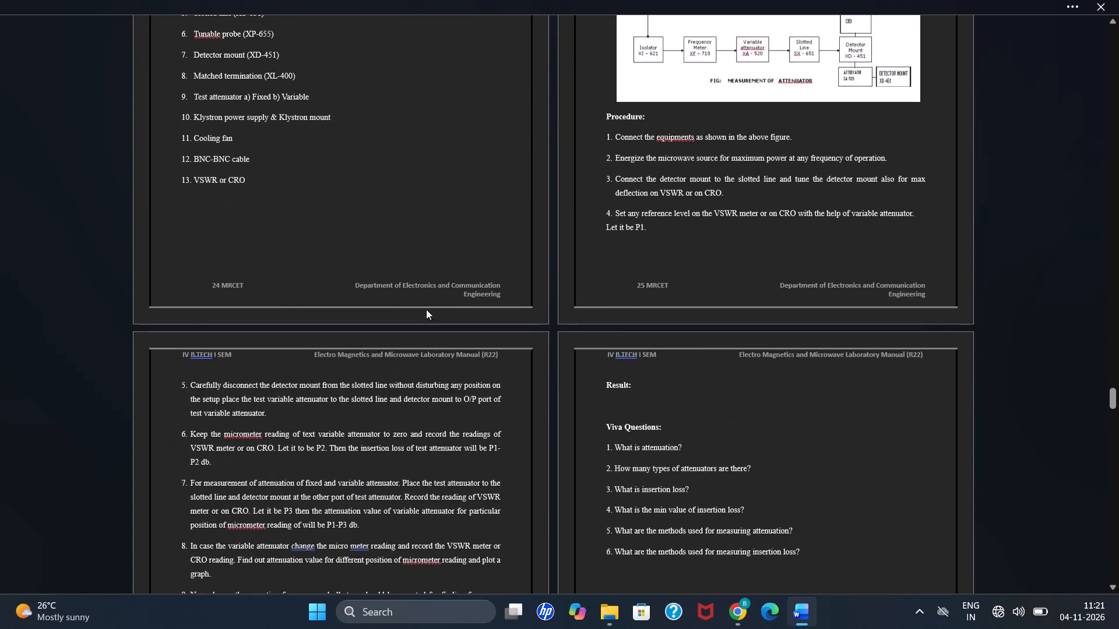
scroll(426, 309, "up", 3)
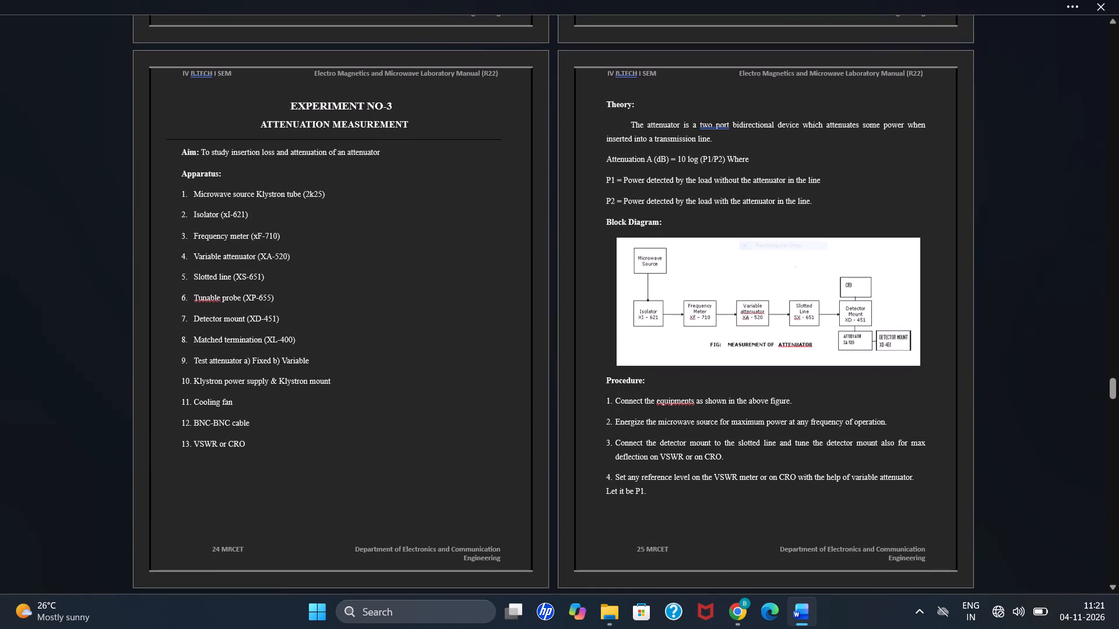
left_click(899, 346)
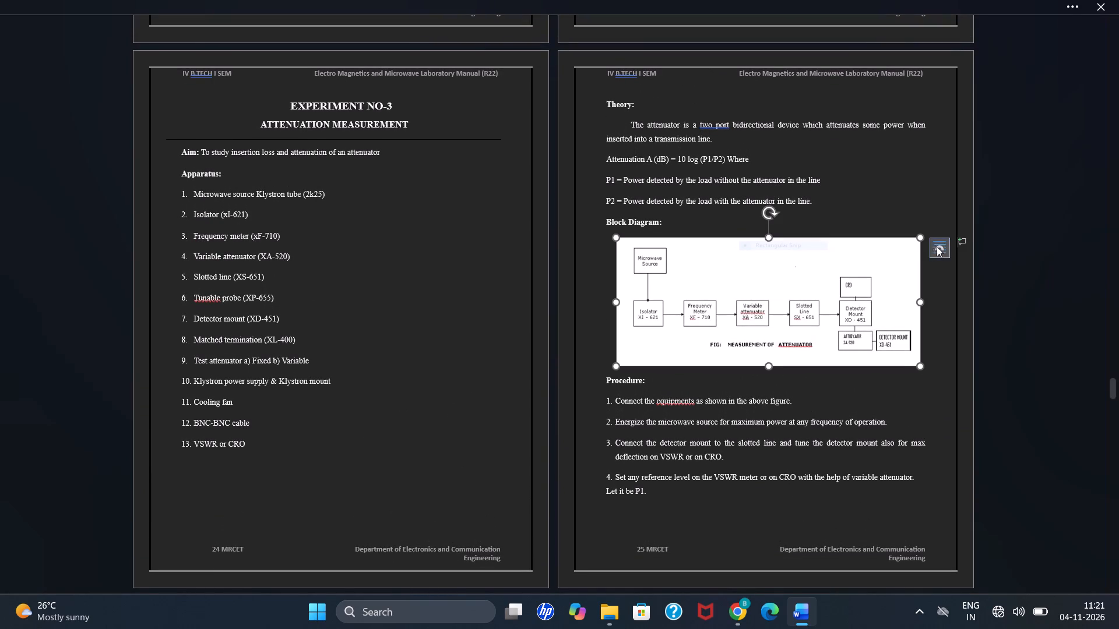
left_click_drag(920, 236, 899, 264)
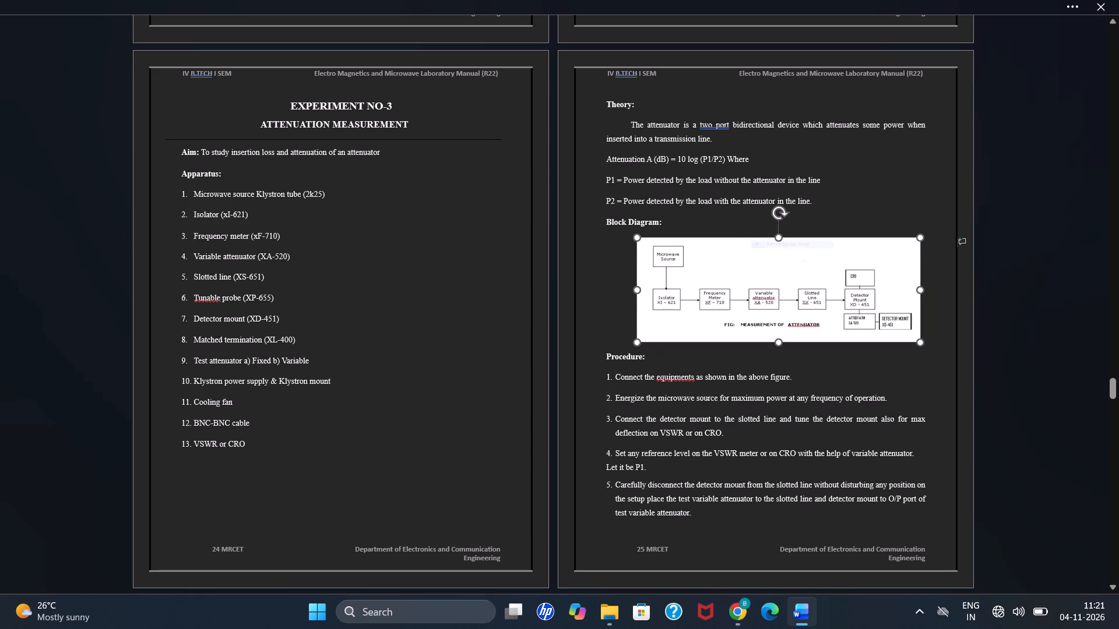
left_click_drag(899, 264, 900, 256)
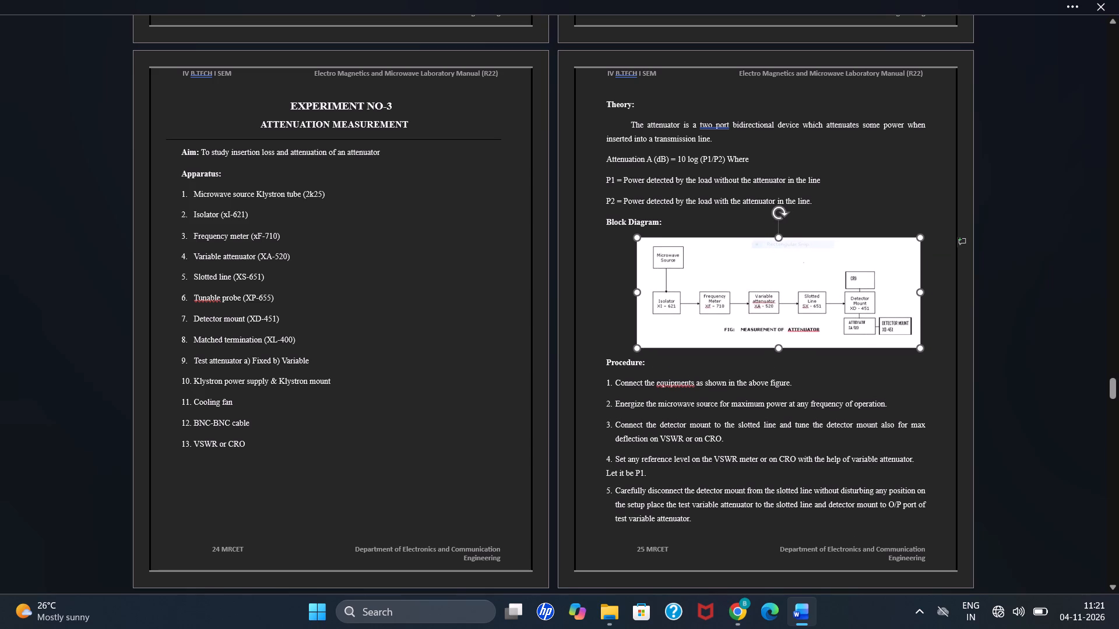
left_click_drag(900, 256, 891, 250)
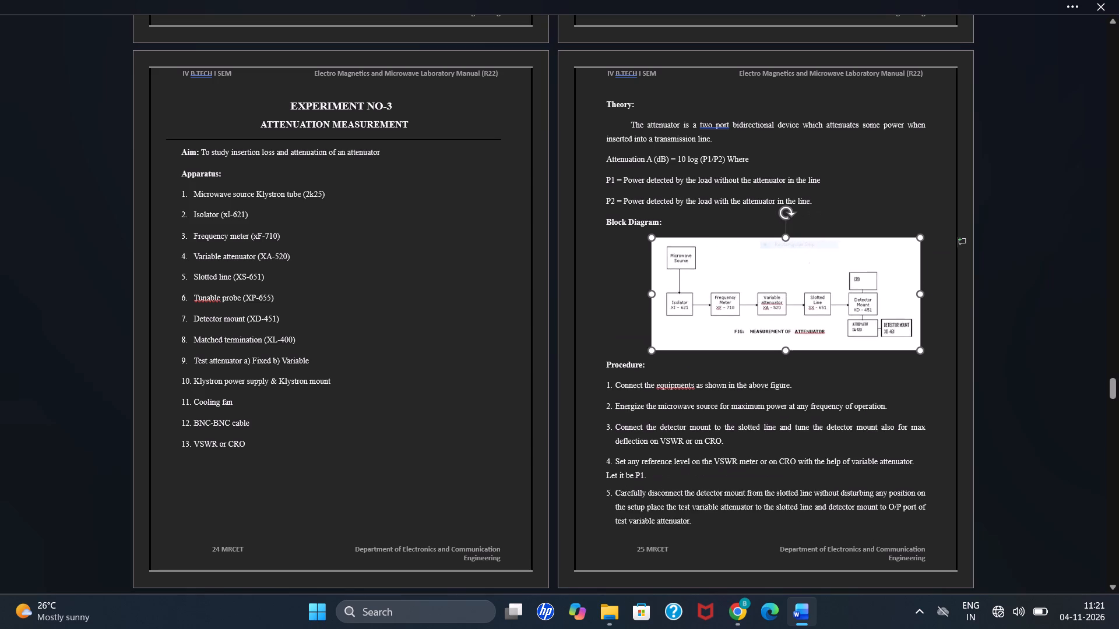
left_click_drag(891, 250, 930, 257)
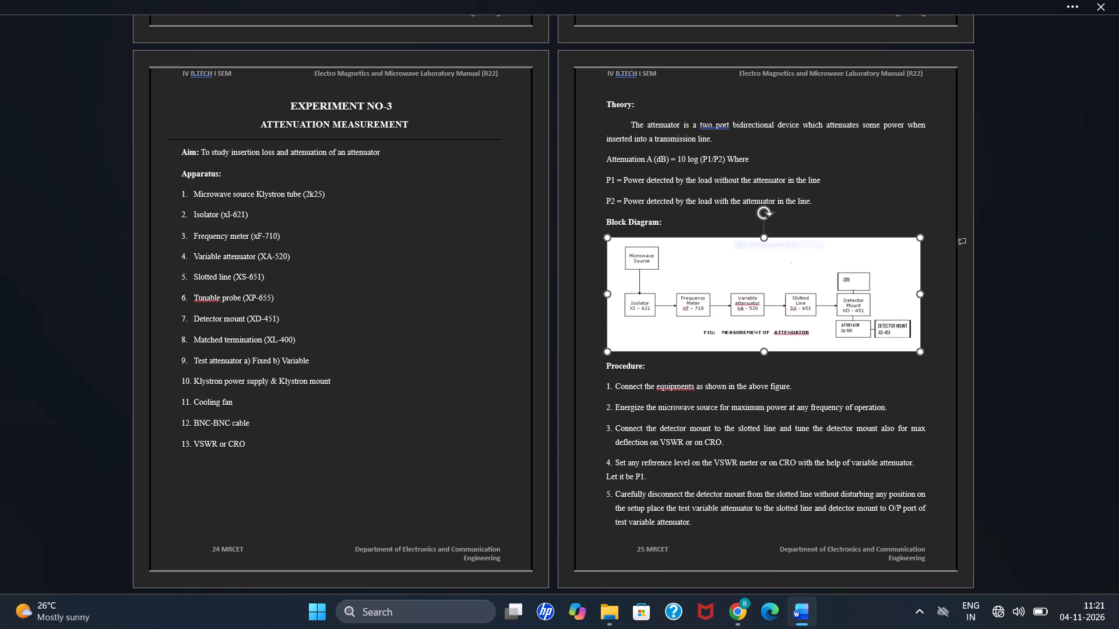
left_click_drag(930, 257, 926, 253)
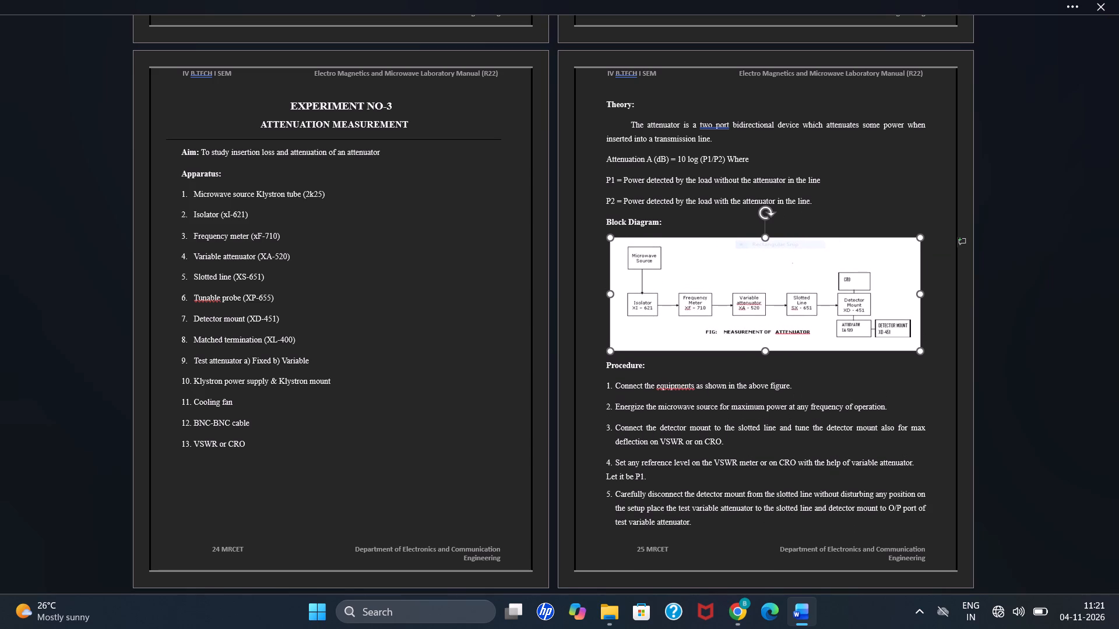
left_click_drag(926, 253, 927, 240)
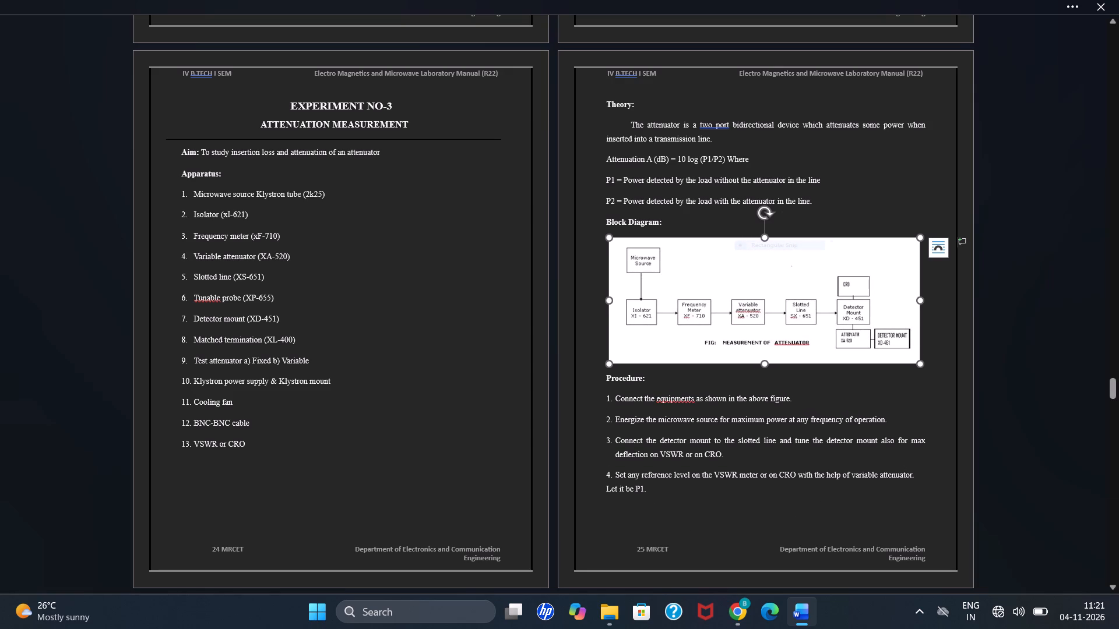
Resize the attenuation Expected Graph picture to be shorter and wider so the Result heading fits below it on the same page.
scroll(765, 242, "down", 6)
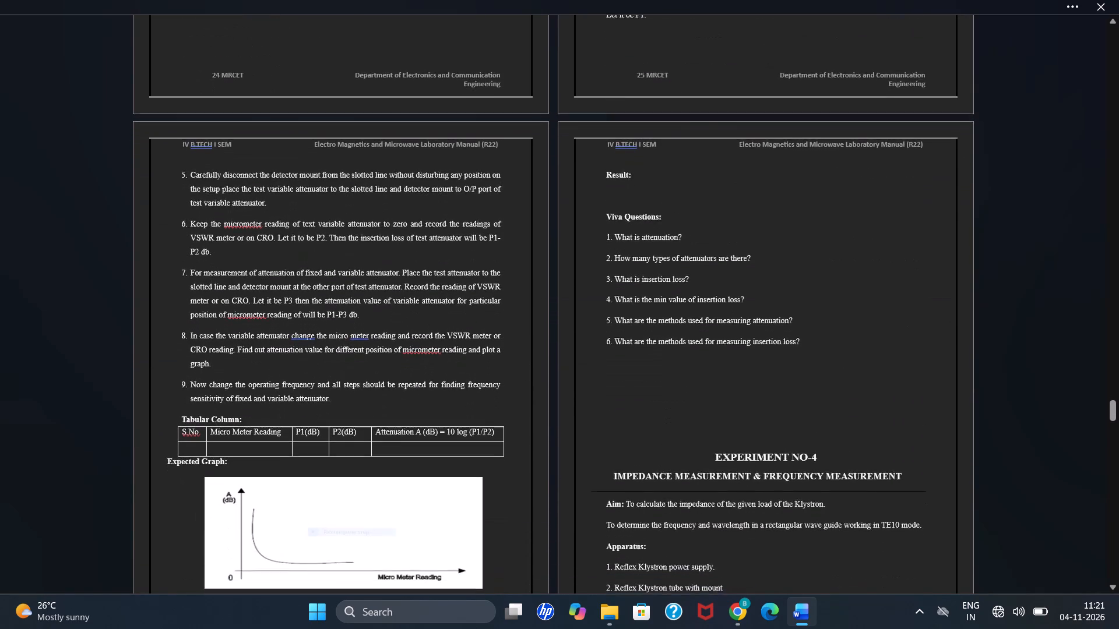
scroll(765, 242, "down", 2)
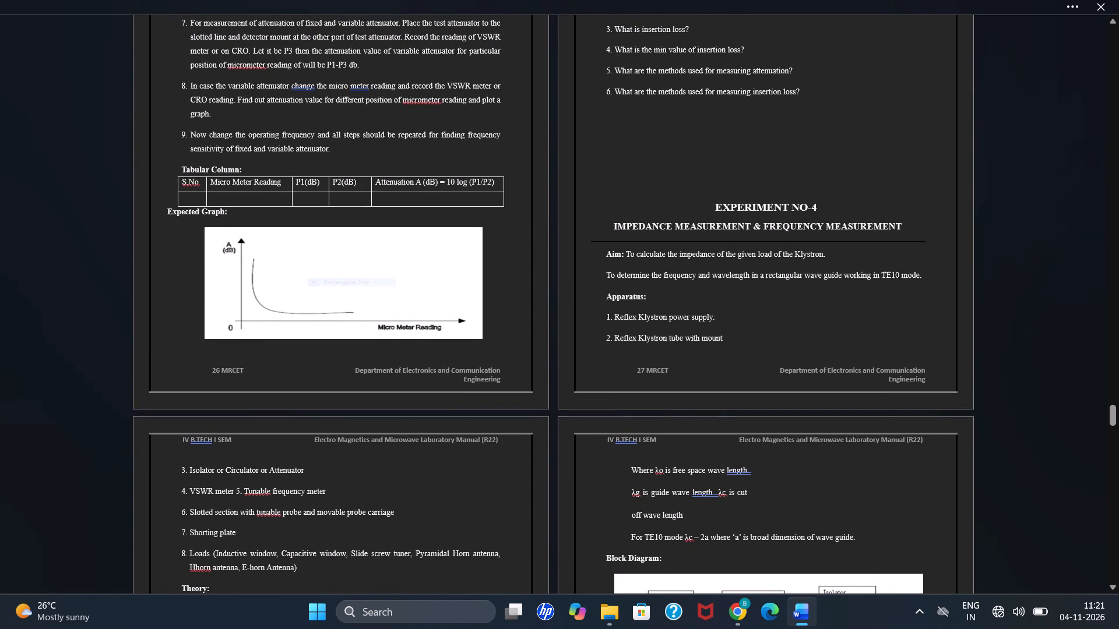
left_click(449, 318)
left_click_drag(483, 341, 469, 320)
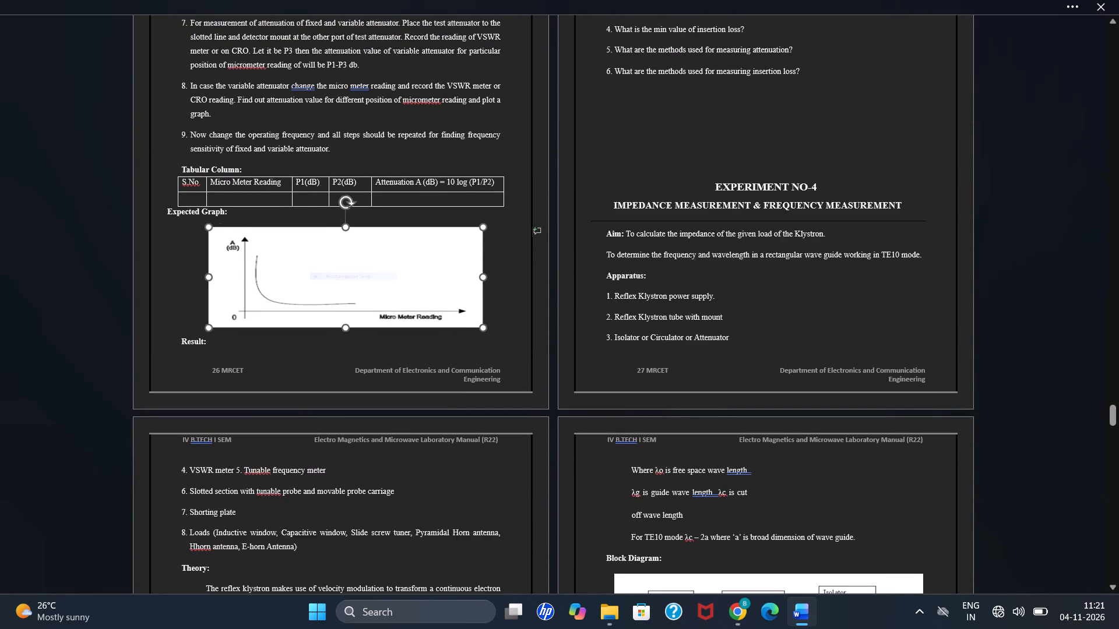
left_click_drag(469, 320, 473, 320)
left_click_drag(482, 228, 445, 243)
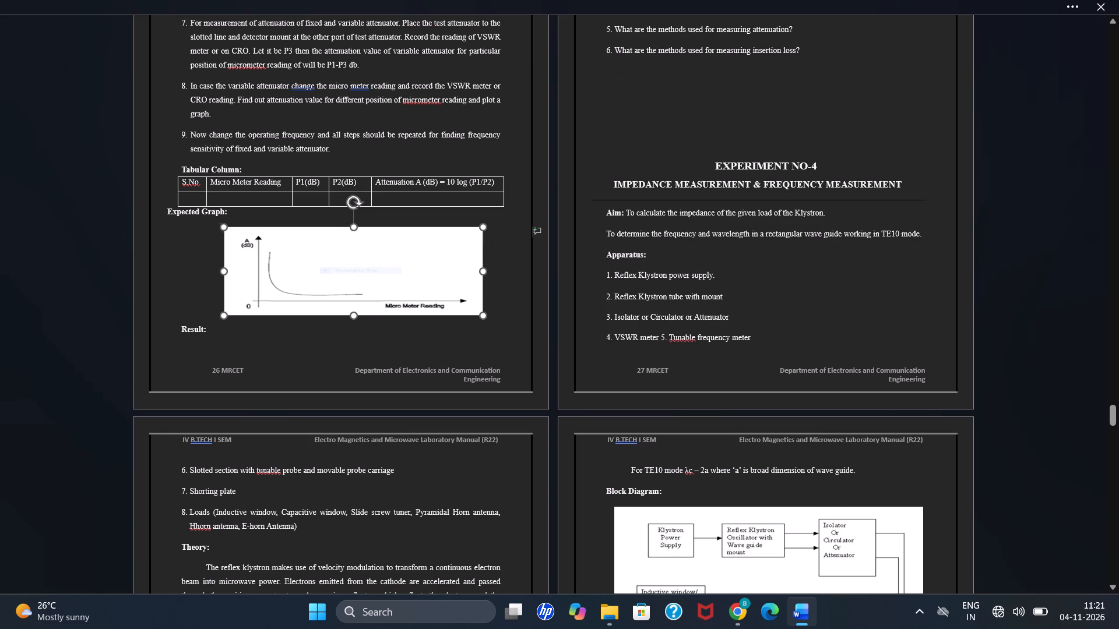
left_click_drag(445, 243, 471, 233)
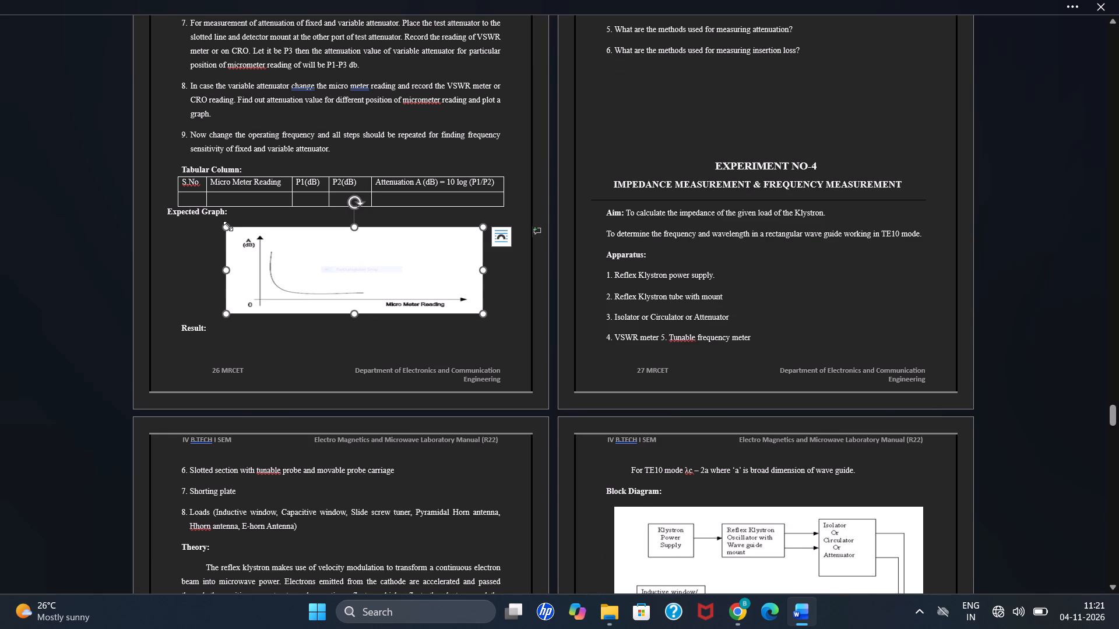
left_click_drag(228, 226, 171, 224)
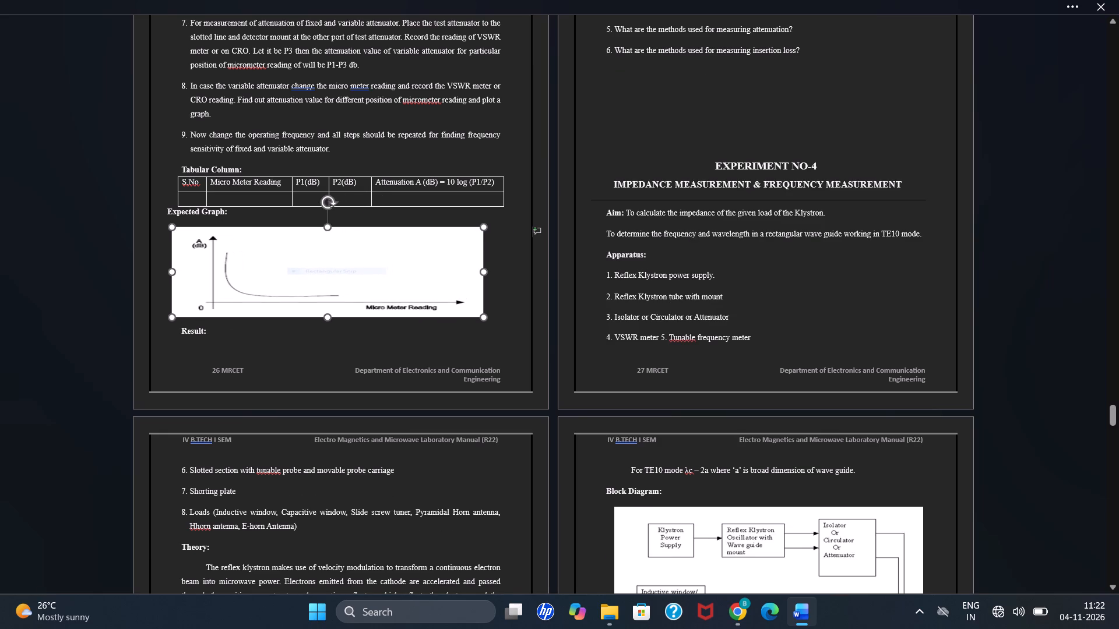
left_click_drag(171, 224, 181, 224)
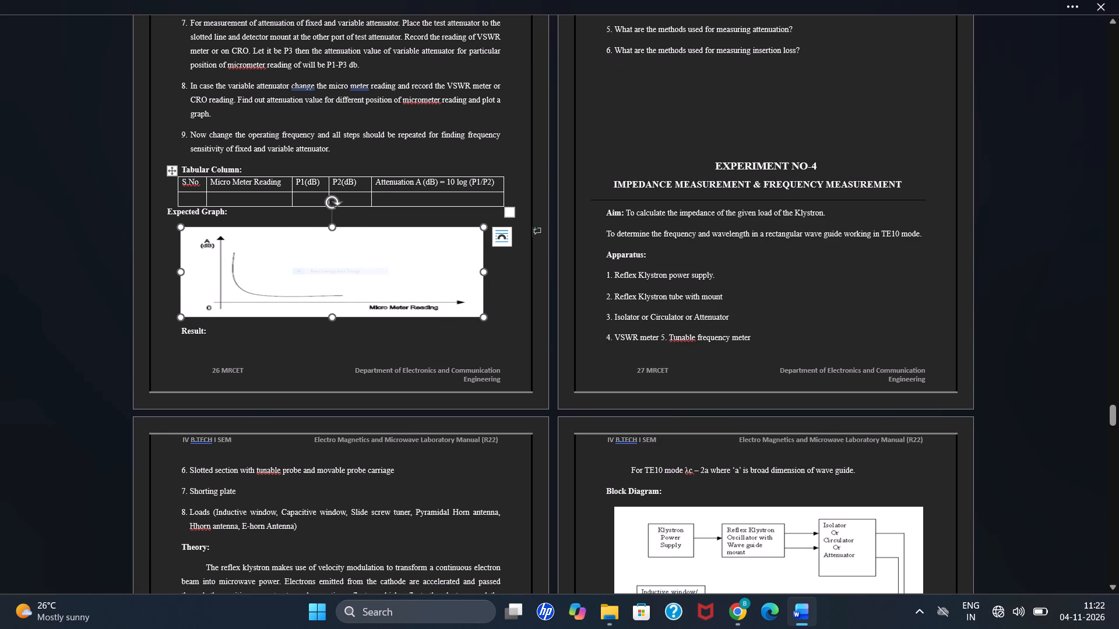
Delete the attenuation experiment's Viva Questions section and the blank lines after it so Experiment No-4 starts at the page top.
left_click(656, 119)
scroll(650, 116, "up", 1)
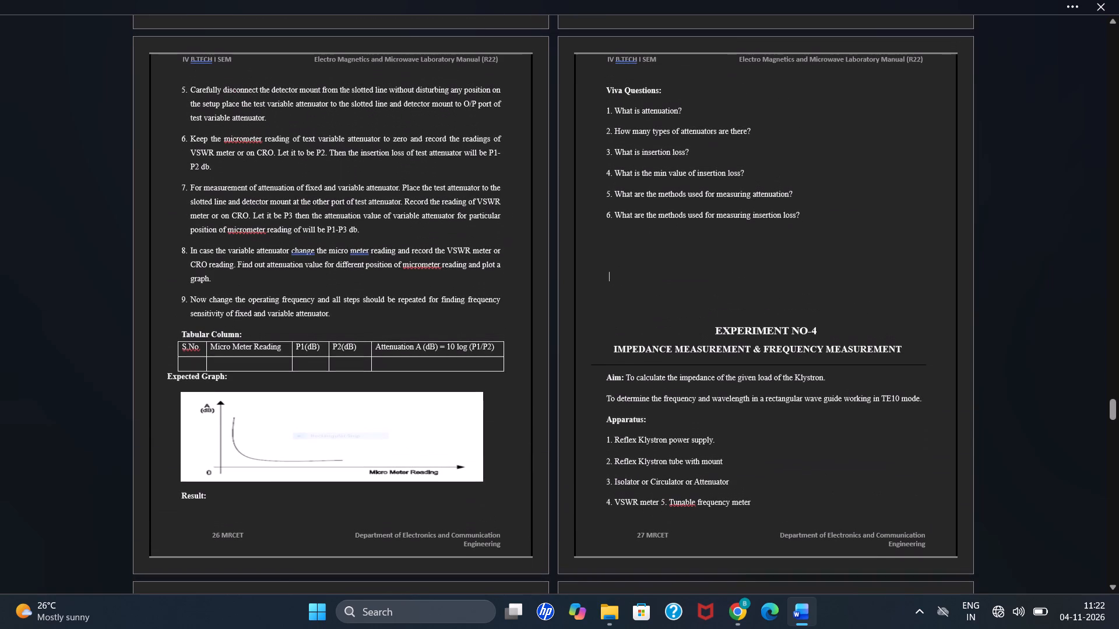
left_click_drag(605, 89, 747, 297)
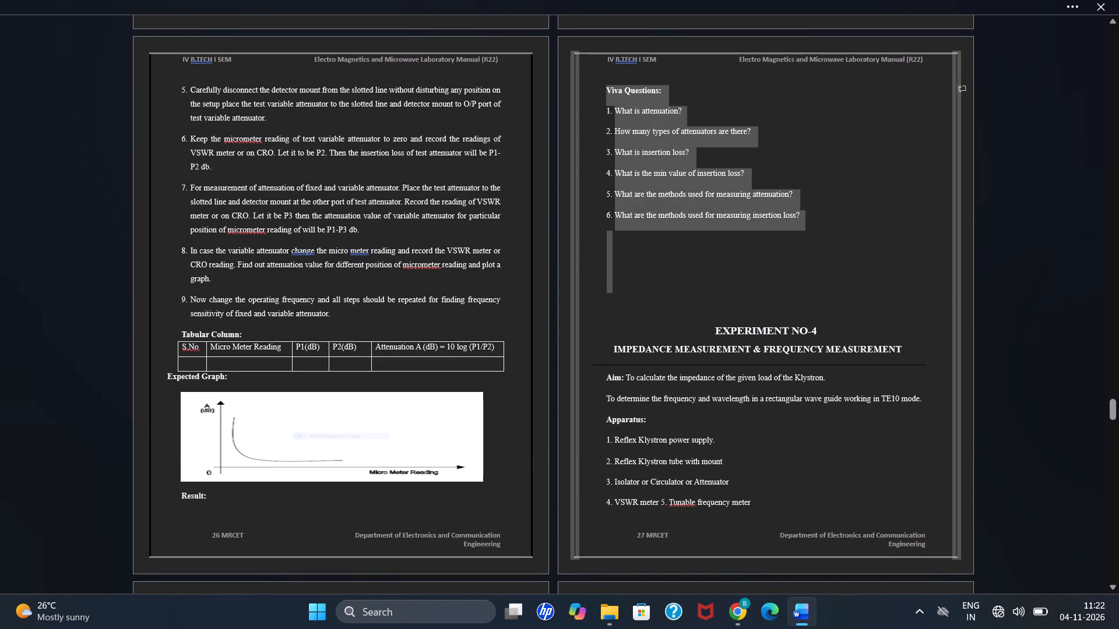
left_click_drag(747, 297, 747, 306)
key("BackSpace")
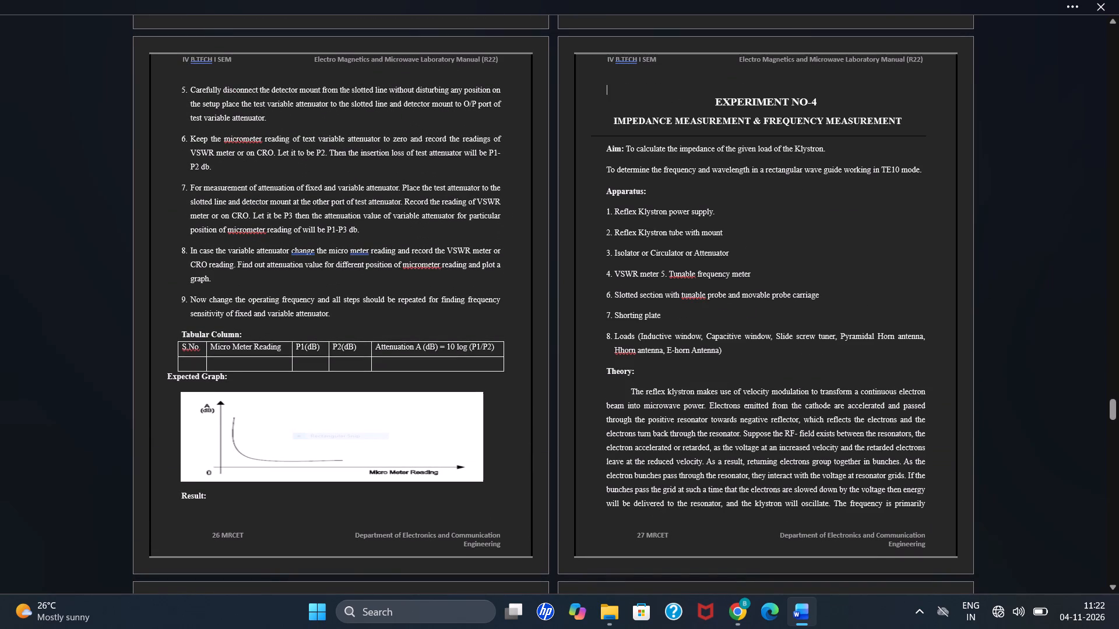
key("BackSpace")
key("BackSpace")
key("BackSpace")
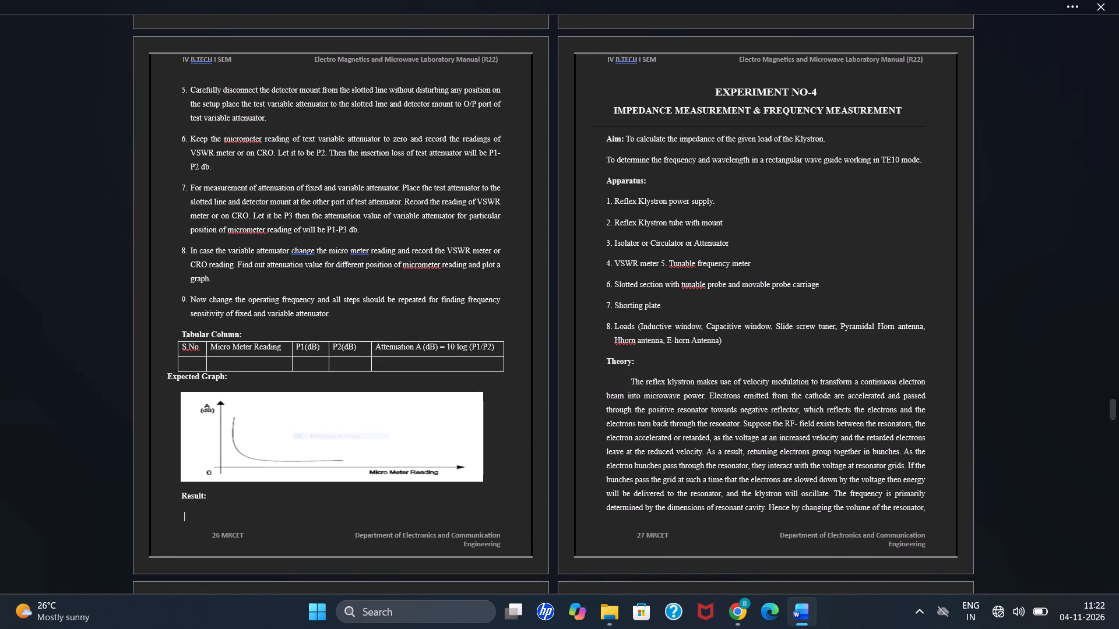
Resize the impedance measurement block diagram to be shorter and slightly wider so the Procedure heading and its first item fit below it.
scroll(747, 306, "down", 3)
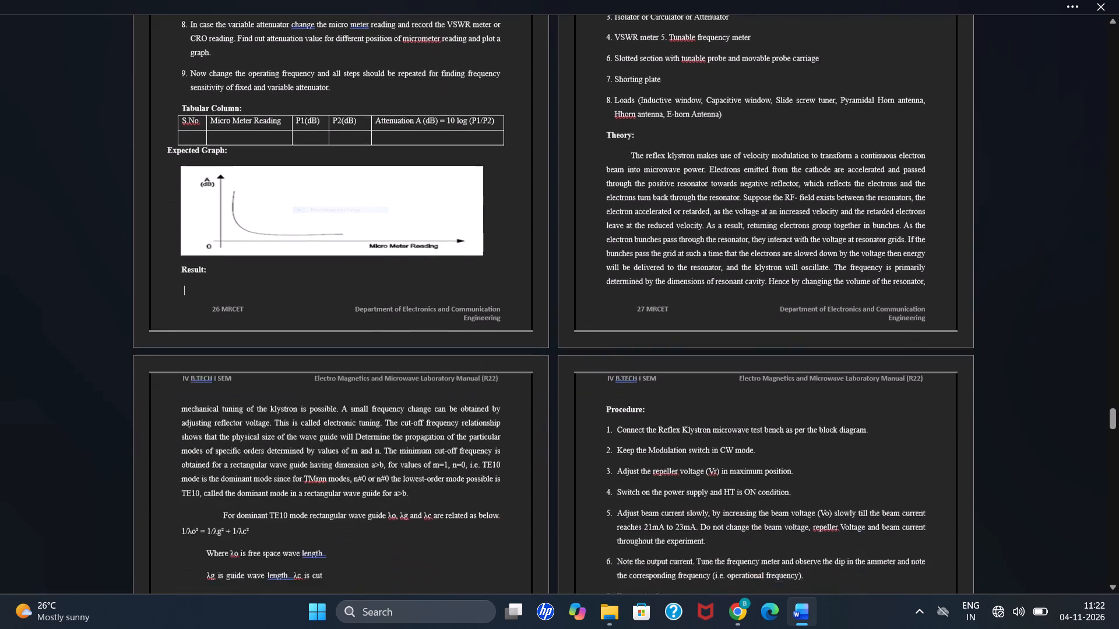
scroll(747, 306, "down", 4)
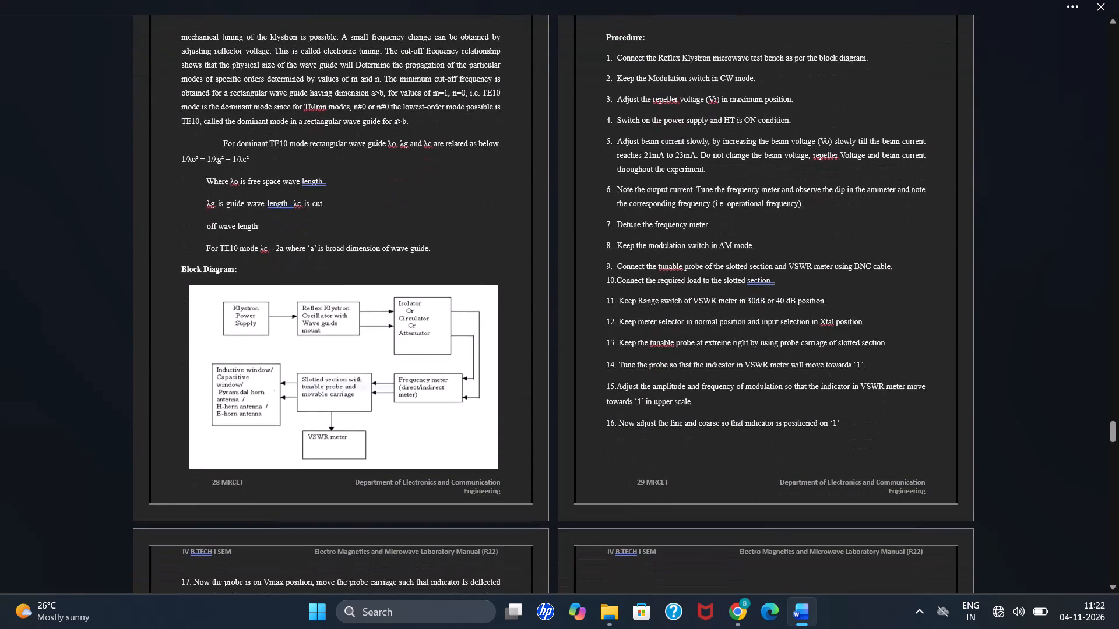
left_click(405, 425)
left_click_drag(495, 467, 417, 423)
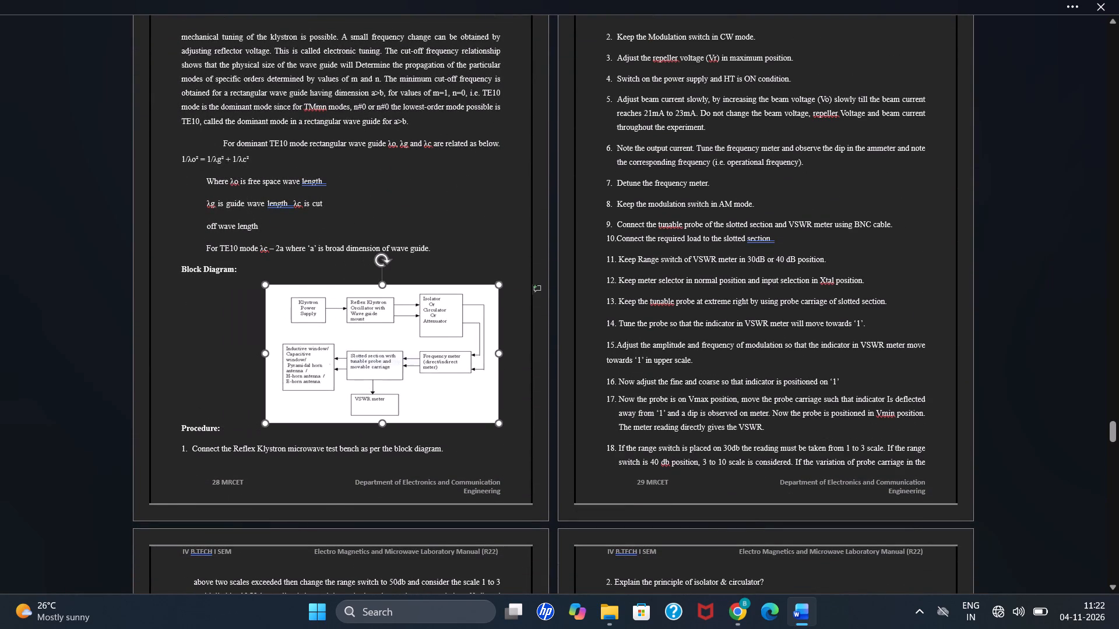
left_click_drag(417, 423, 507, 415)
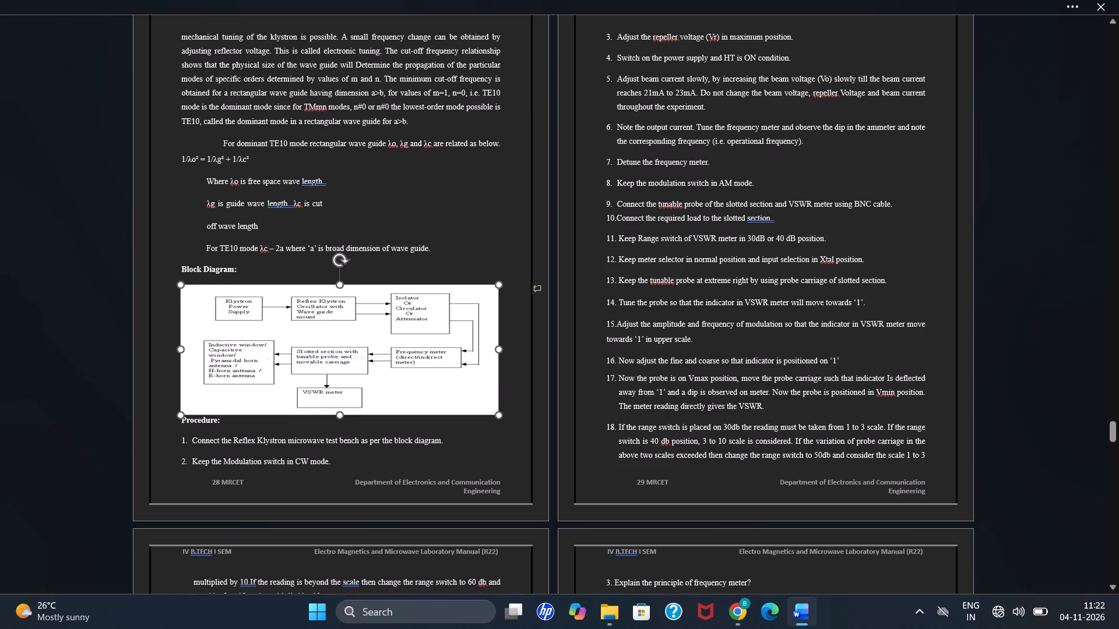
left_click_drag(507, 415, 506, 425)
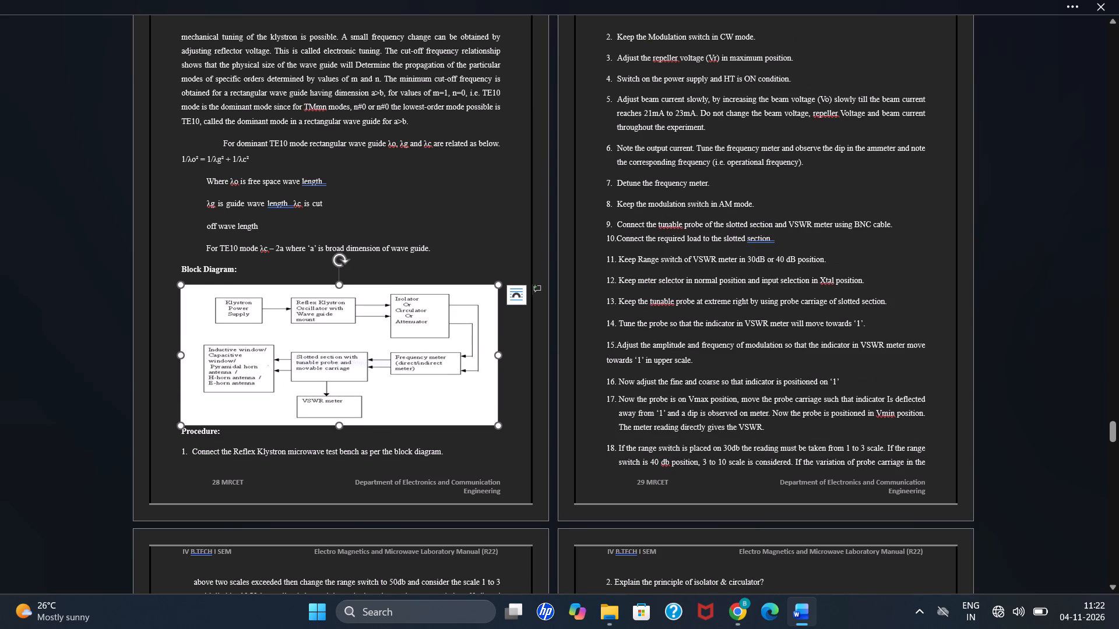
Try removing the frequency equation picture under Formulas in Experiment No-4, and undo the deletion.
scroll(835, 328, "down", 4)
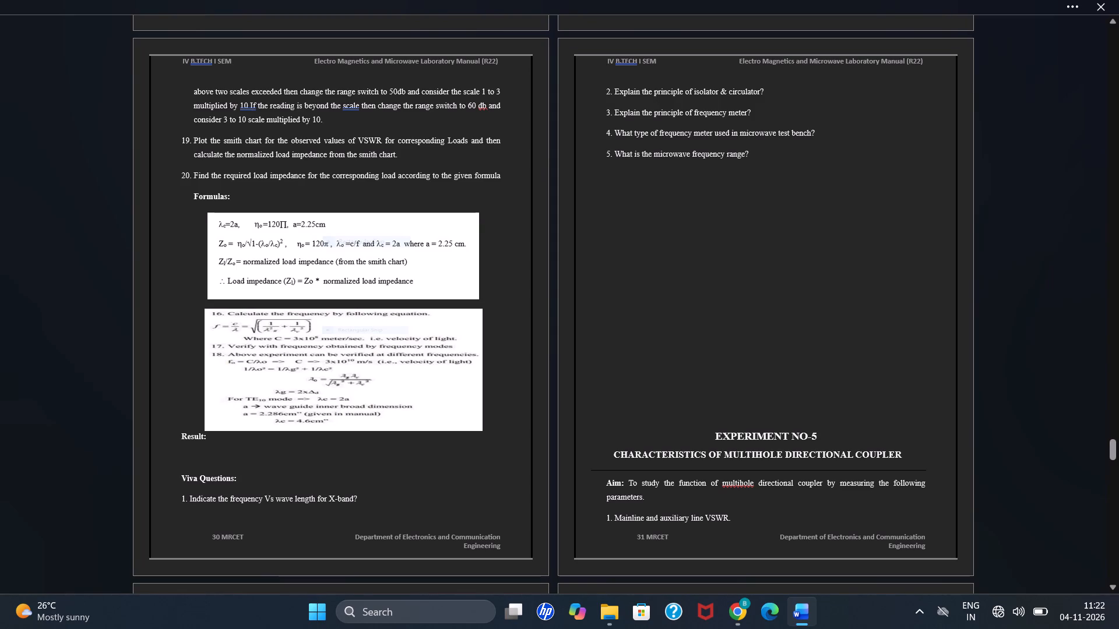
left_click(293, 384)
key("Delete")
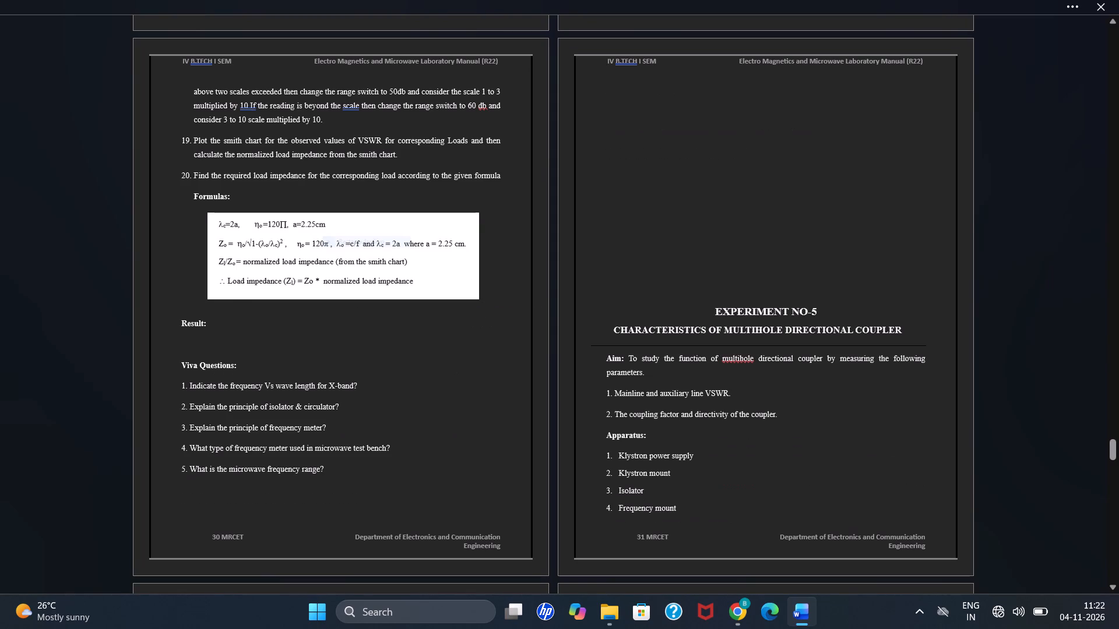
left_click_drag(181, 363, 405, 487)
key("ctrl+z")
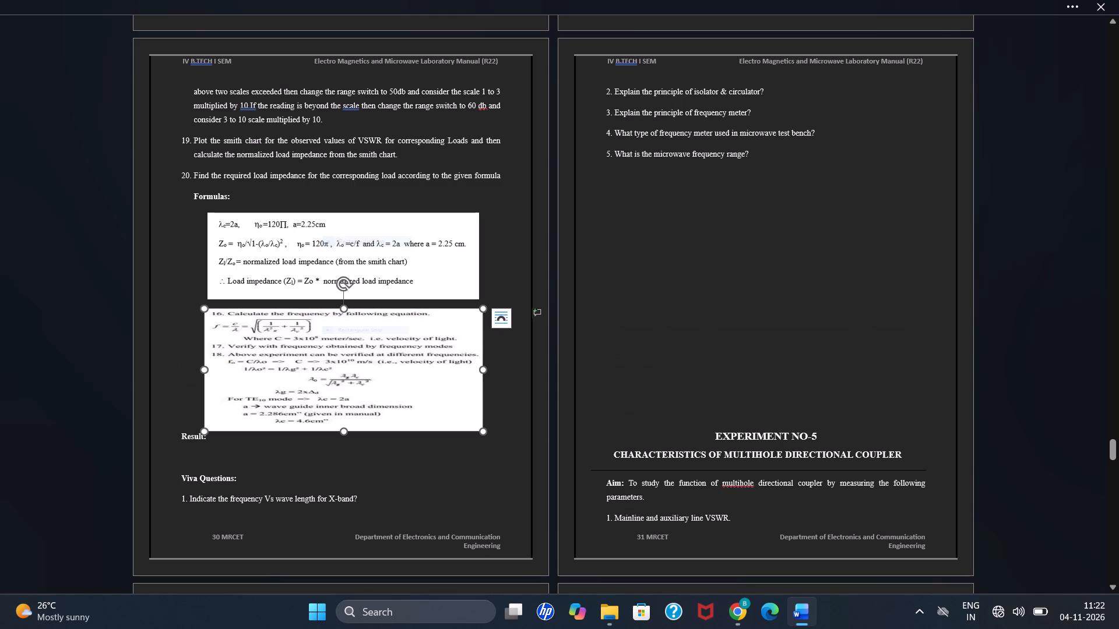
Delete the Viva Questions heading, its five questions and several following blank lines from the end of Experiment No-4.
left_click_drag(181, 476, 717, 352)
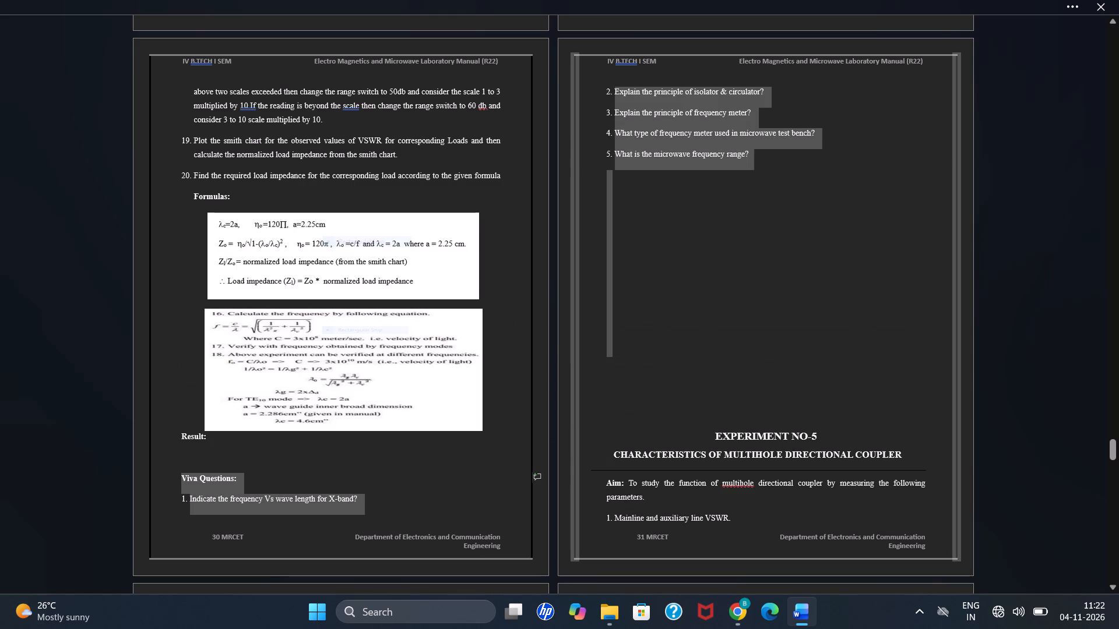
left_click_drag(717, 352, 710, 270)
key("BackSpace")
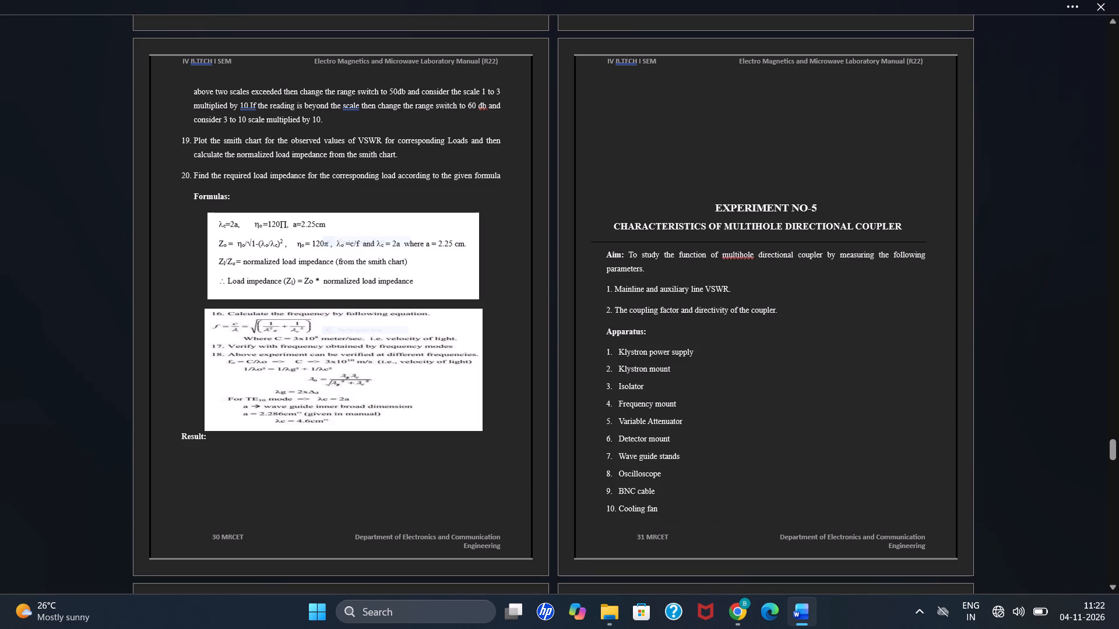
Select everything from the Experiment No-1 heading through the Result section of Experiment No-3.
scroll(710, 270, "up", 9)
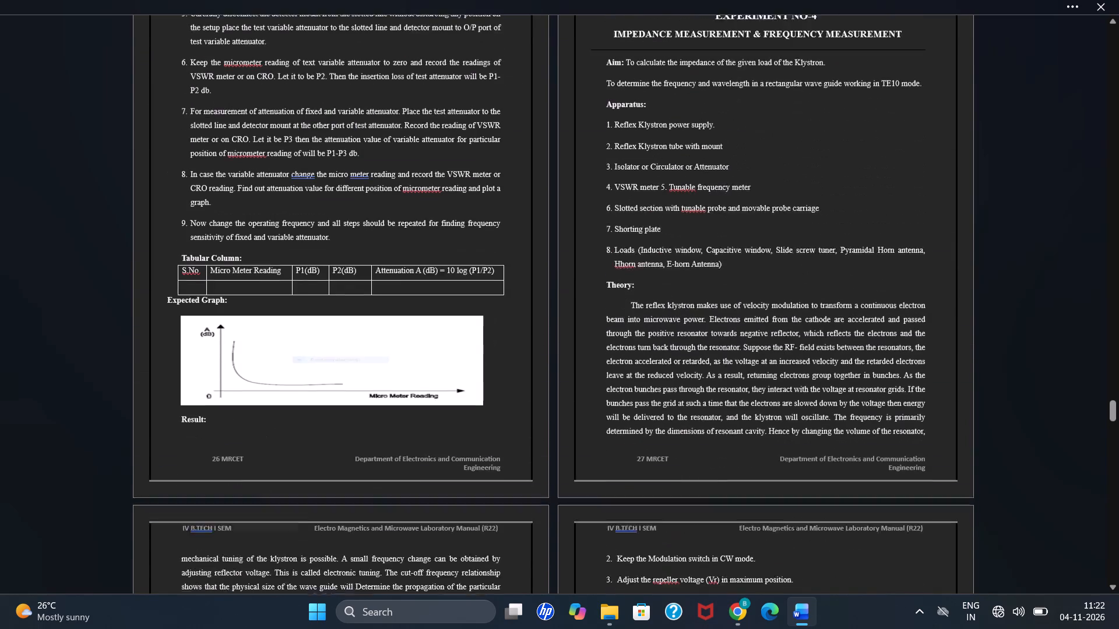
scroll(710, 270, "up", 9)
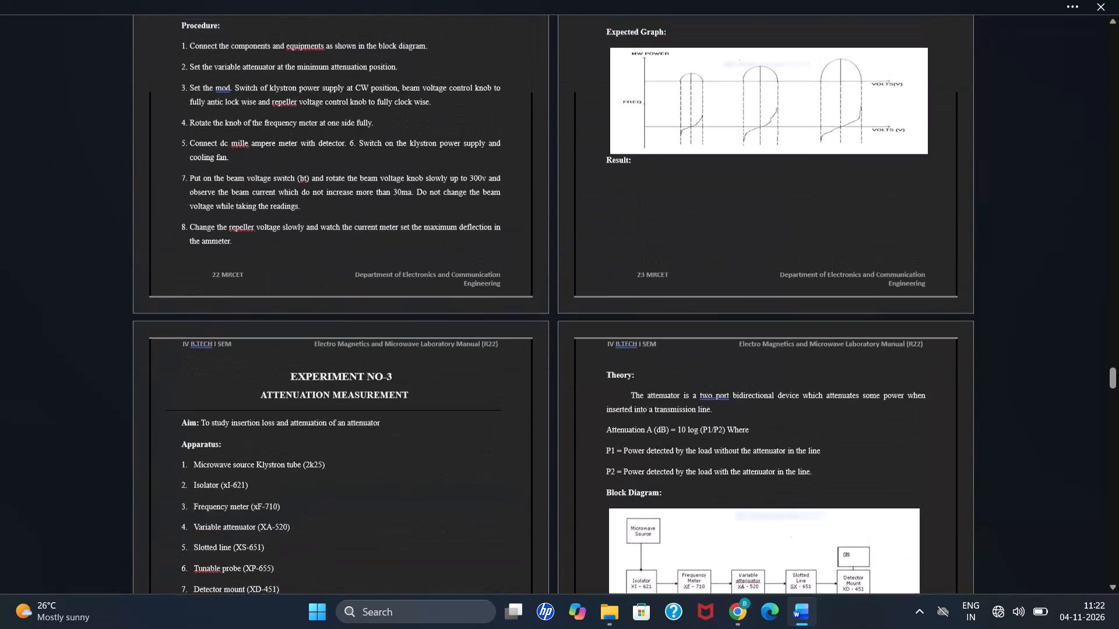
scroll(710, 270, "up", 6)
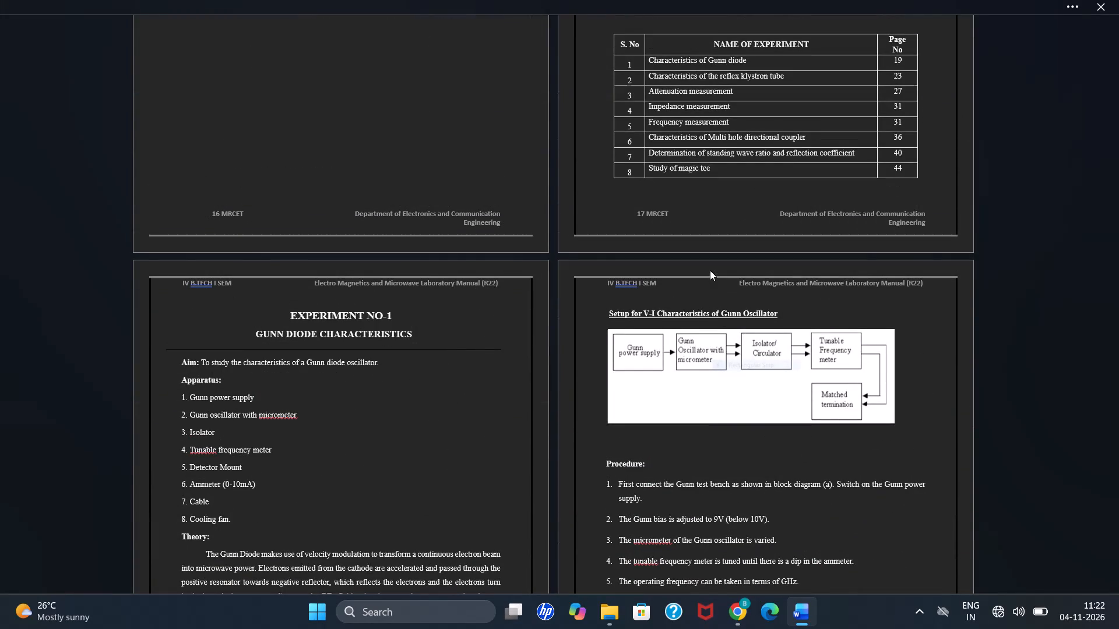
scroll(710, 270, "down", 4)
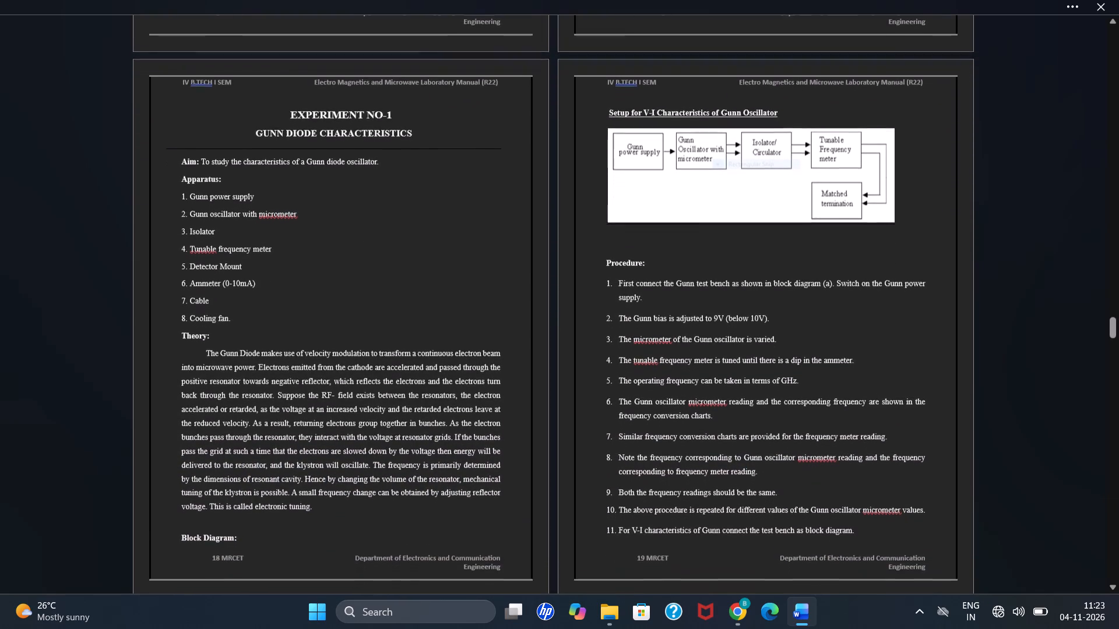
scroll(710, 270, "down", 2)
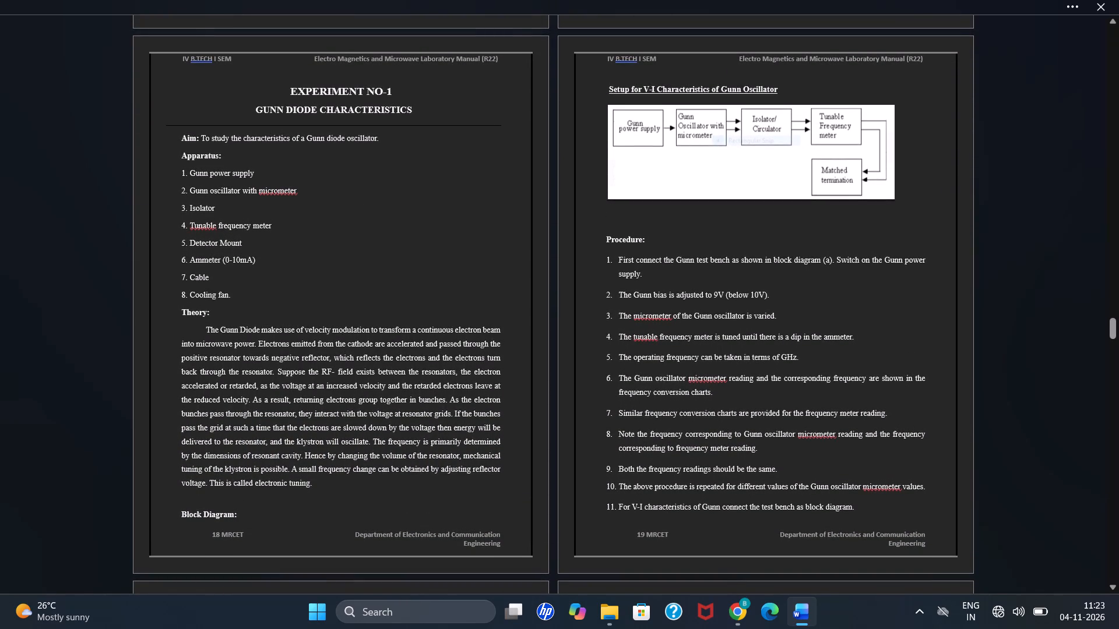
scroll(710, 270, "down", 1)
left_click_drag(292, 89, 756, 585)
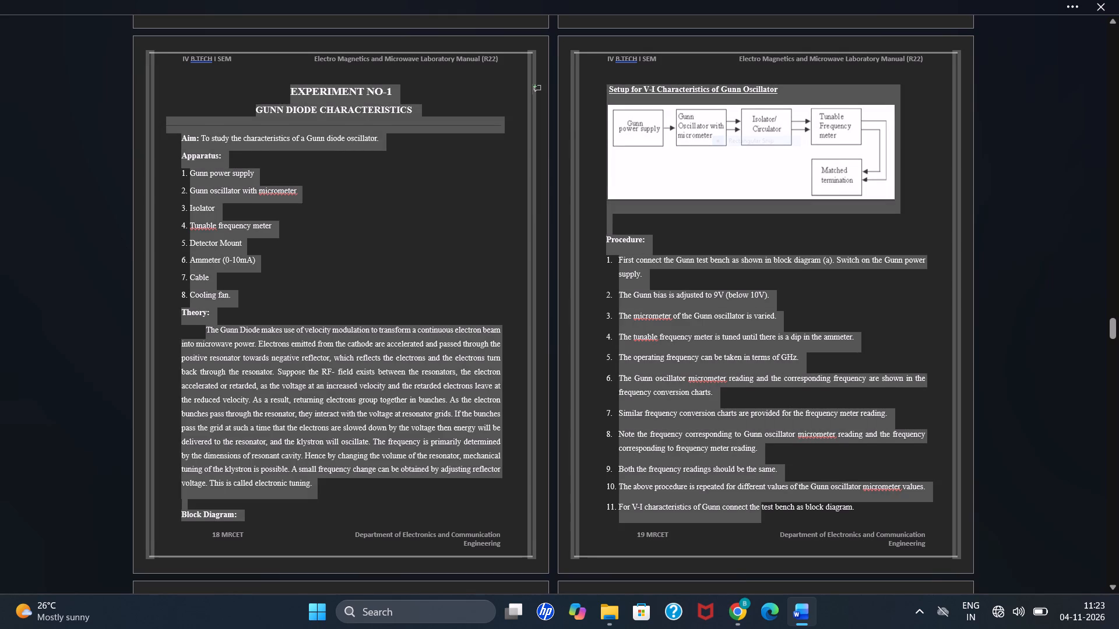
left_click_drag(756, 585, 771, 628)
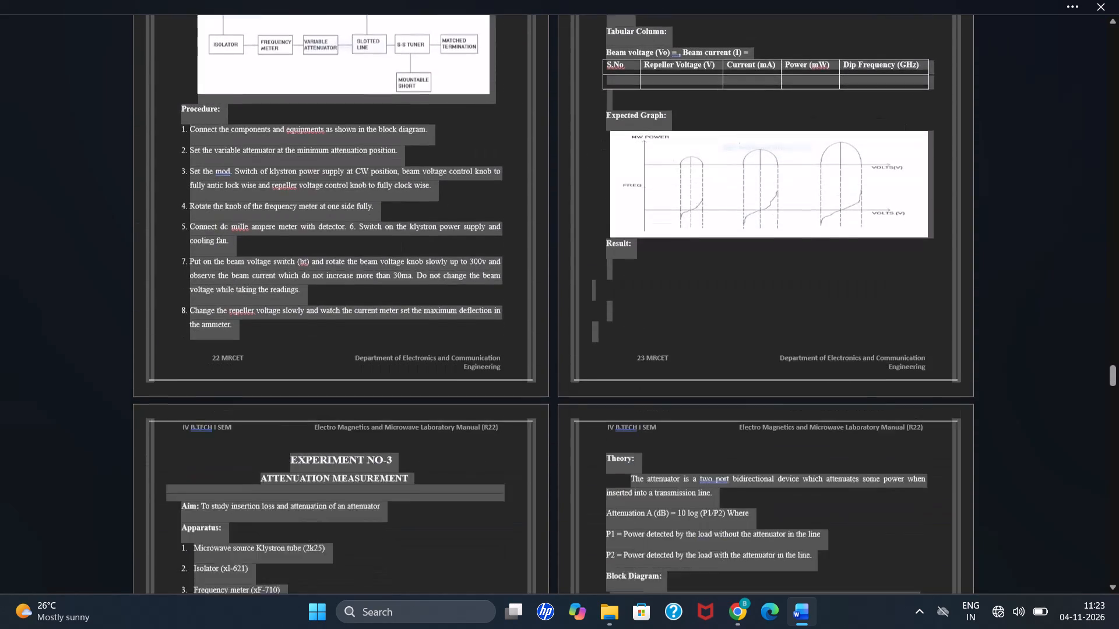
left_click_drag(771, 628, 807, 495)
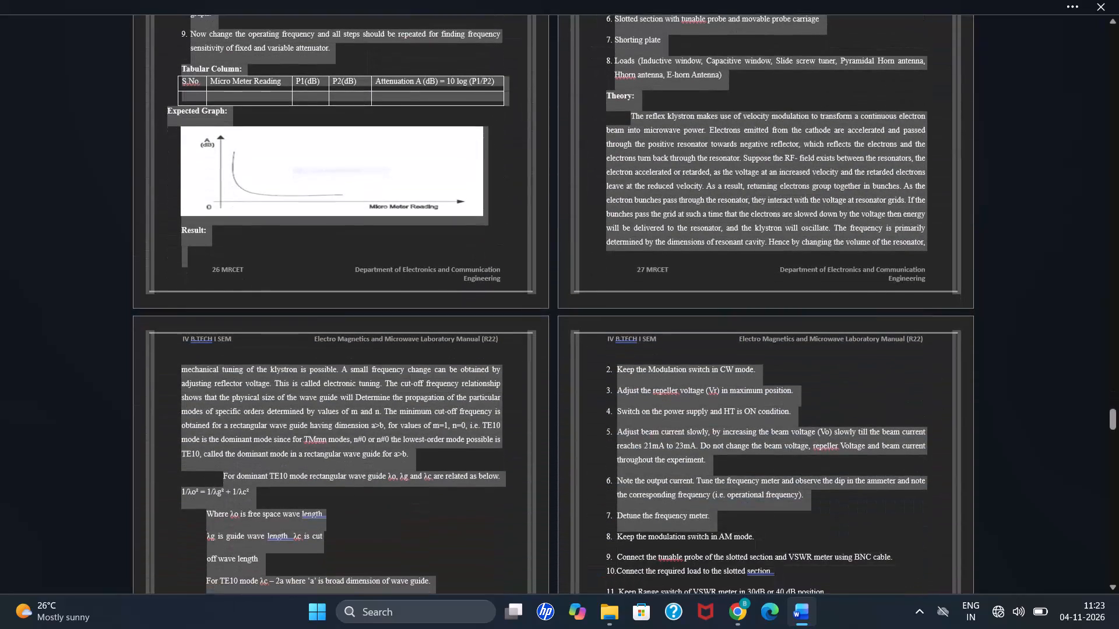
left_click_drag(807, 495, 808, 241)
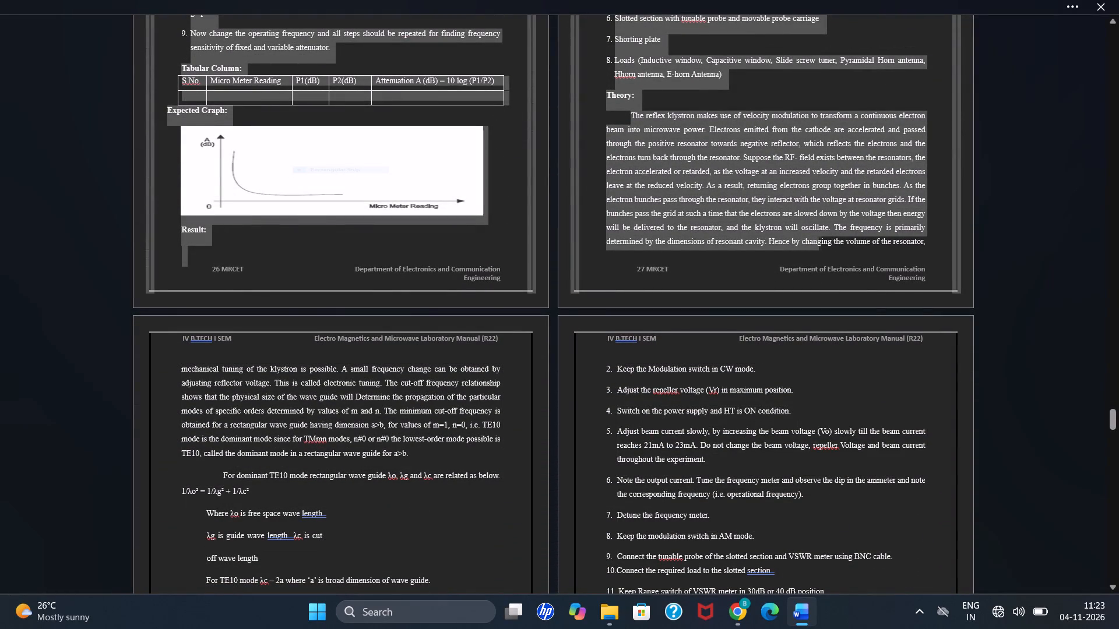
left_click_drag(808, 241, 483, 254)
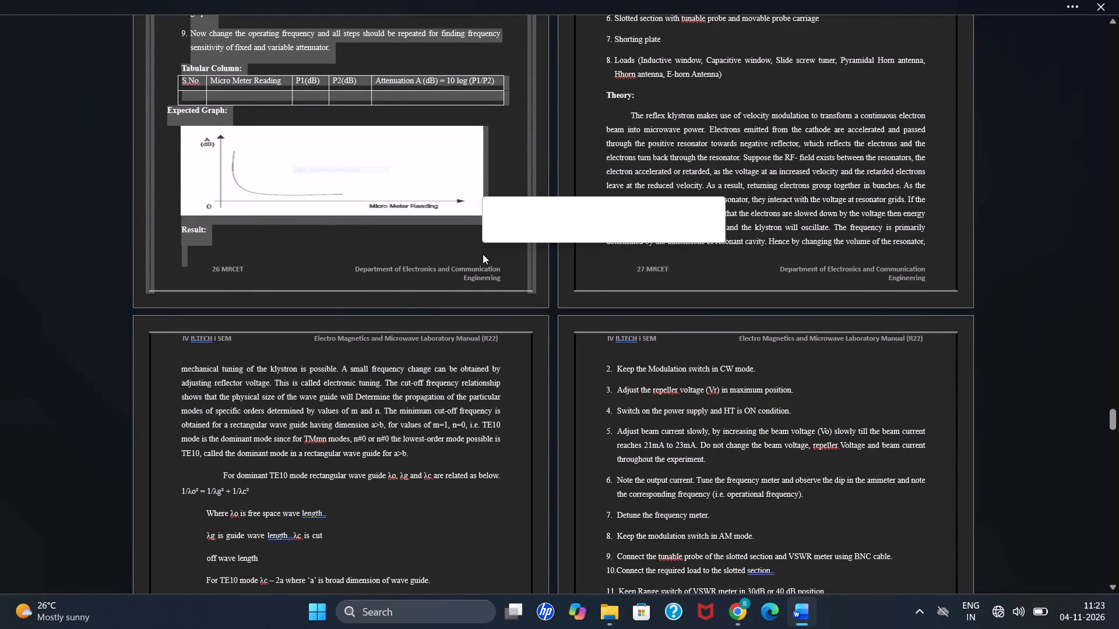
Copy everything from the Experiment No-1 heading through the Result section and trailing blank lines of Experiment No-4.
scroll(483, 254, "up", 4)
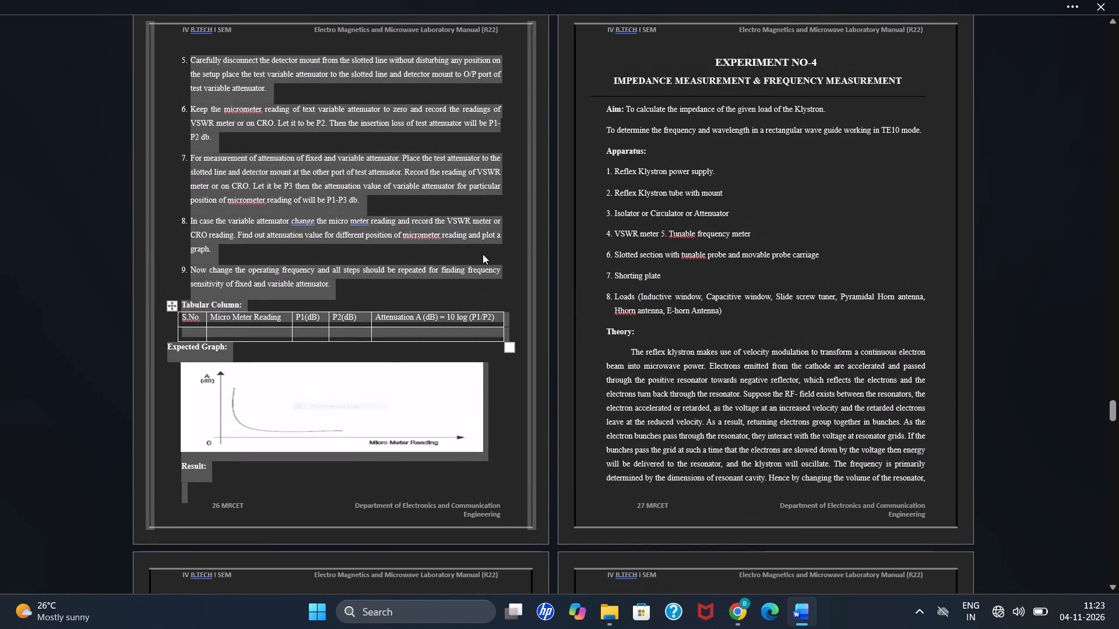
scroll(539, 259, "down", 5)
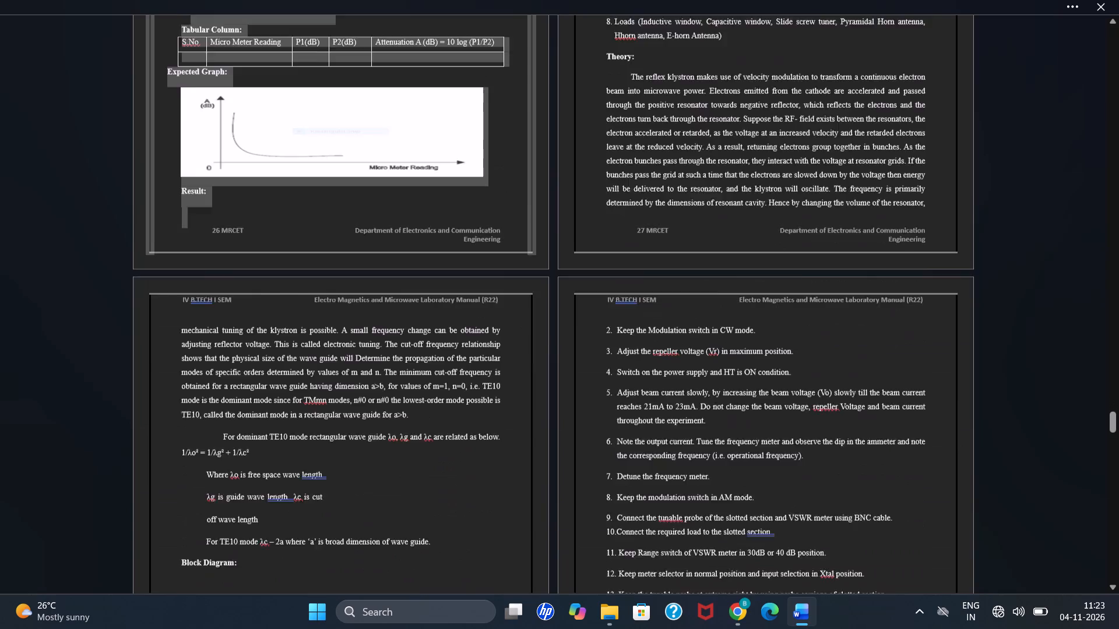
scroll(539, 259, "down", 3)
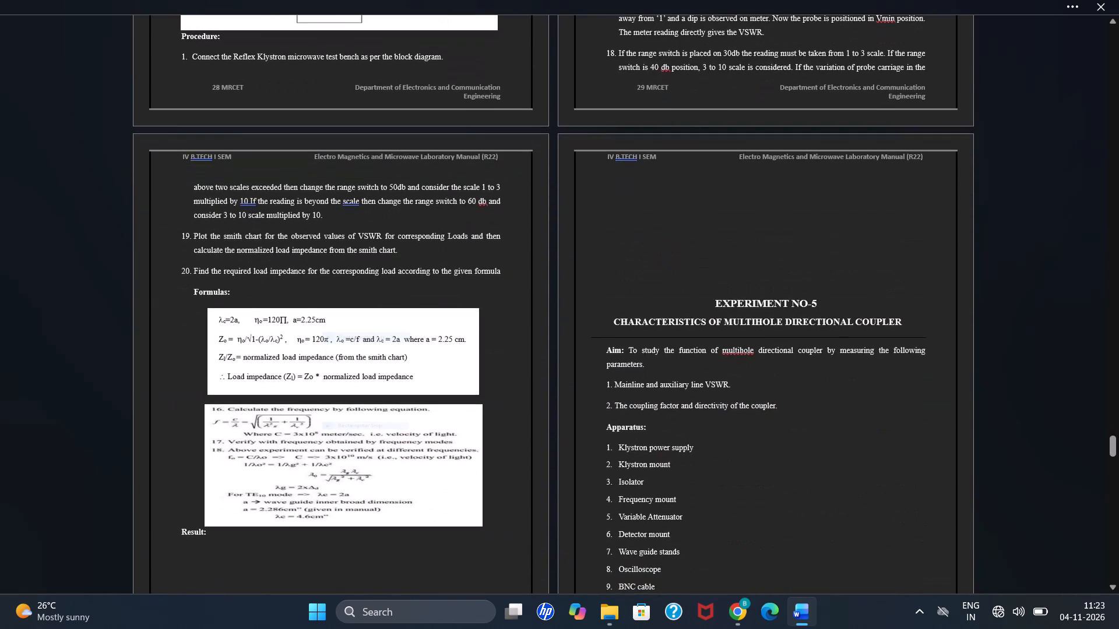
scroll(539, 259, "up", 15)
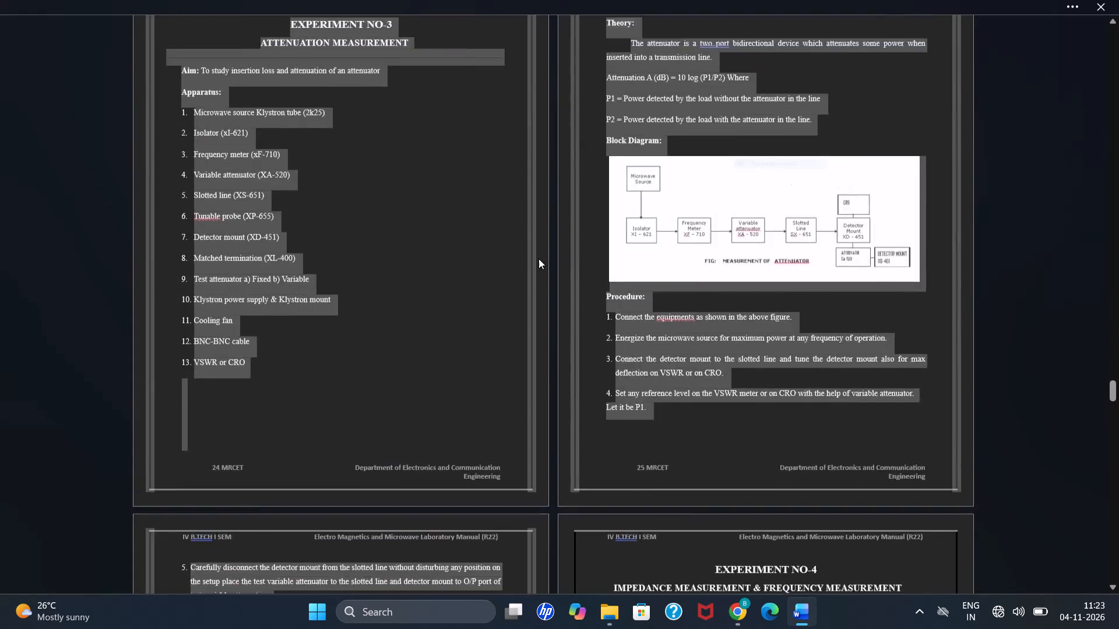
scroll(539, 259, "up", 7)
scroll(539, 259, "down", 5)
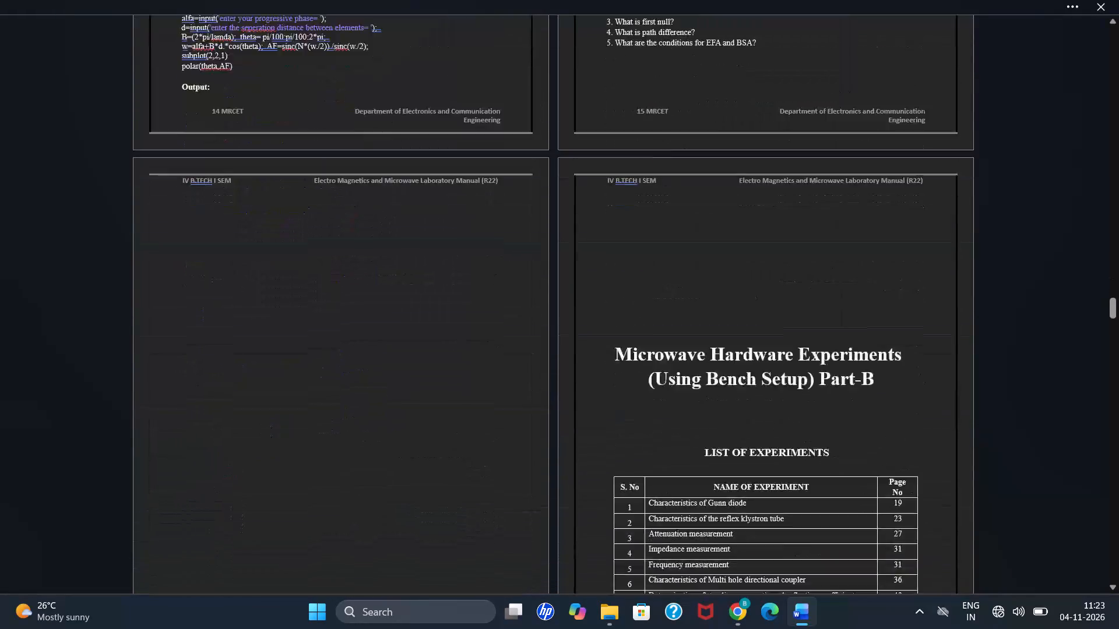
scroll(539, 259, "down", 2)
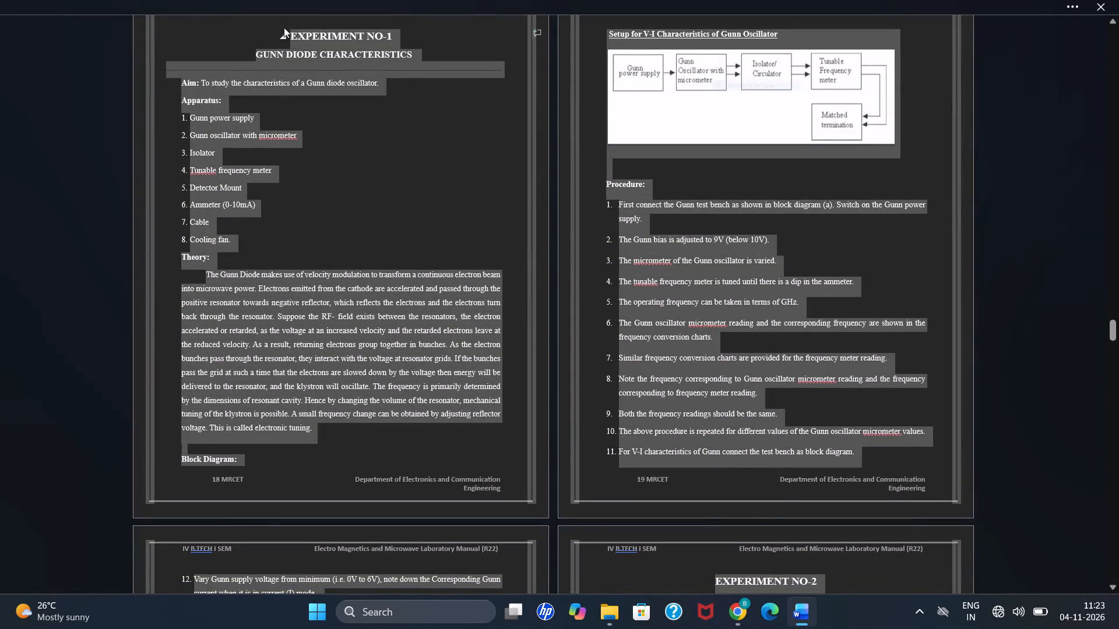
left_click(289, 29)
left_click_drag(289, 29, 741, 571)
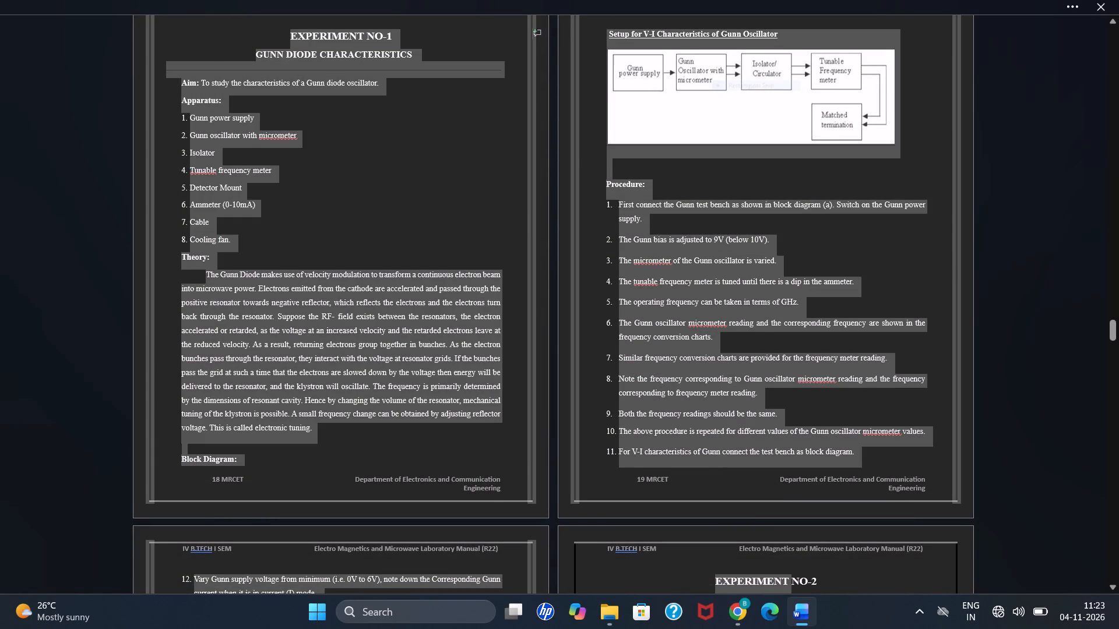
left_click_drag(741, 571, 777, 628)
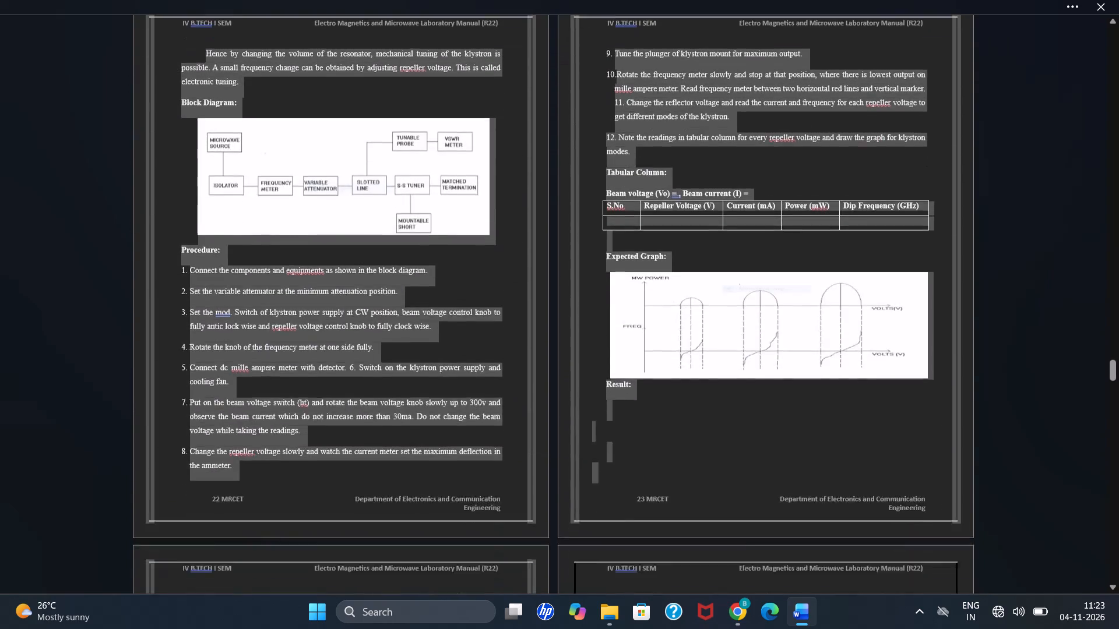
left_click_drag(777, 628, 778, 628)
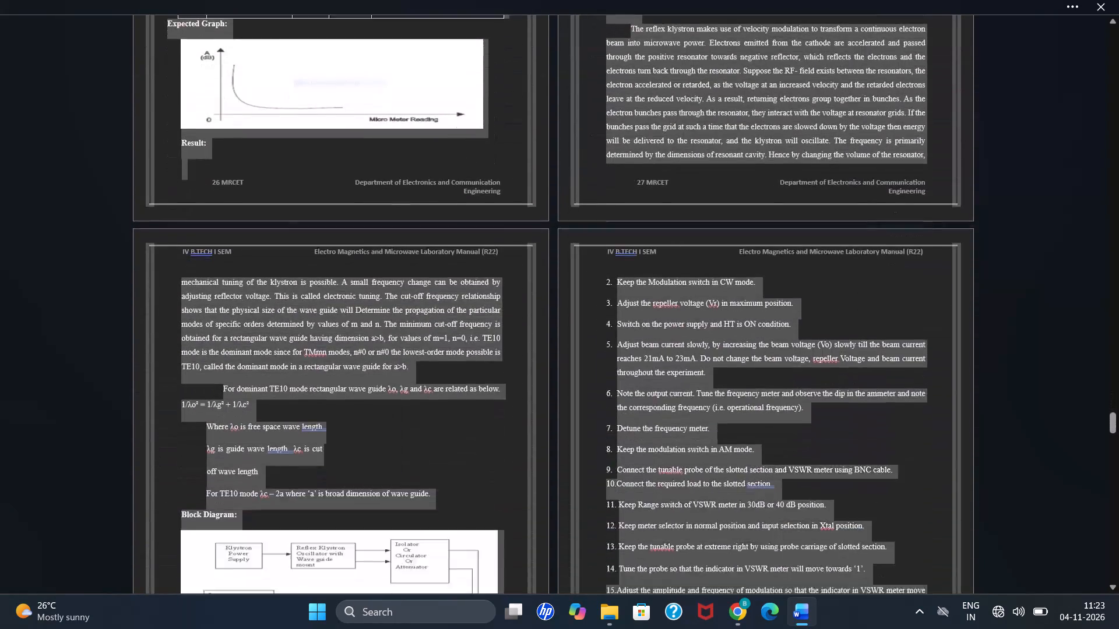
left_click_drag(778, 628, 590, 479)
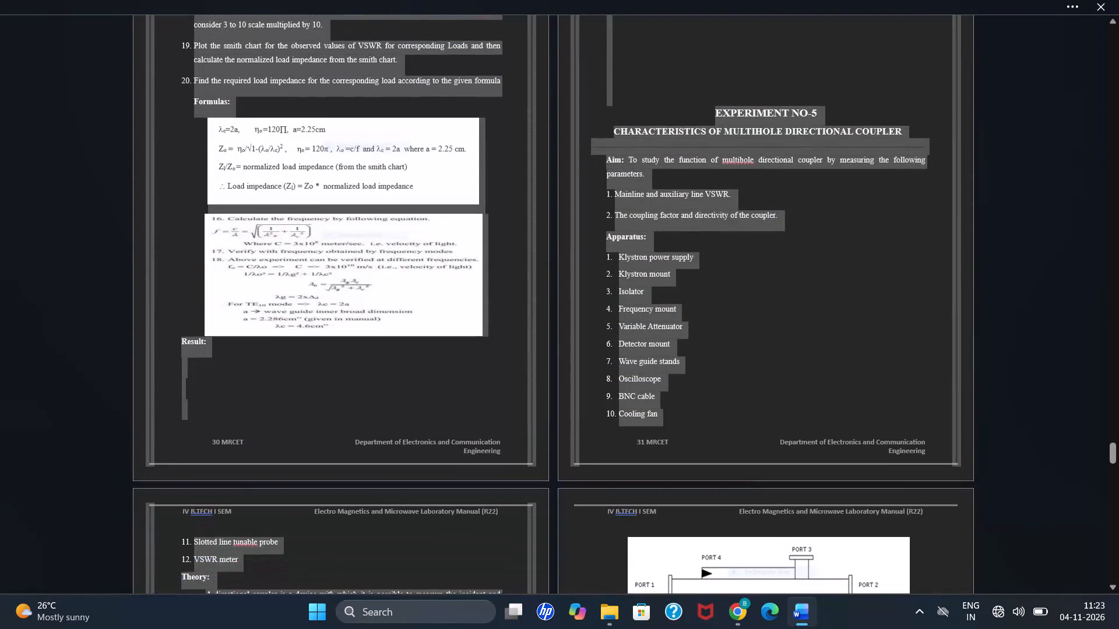
left_click_drag(590, 479, 498, 414)
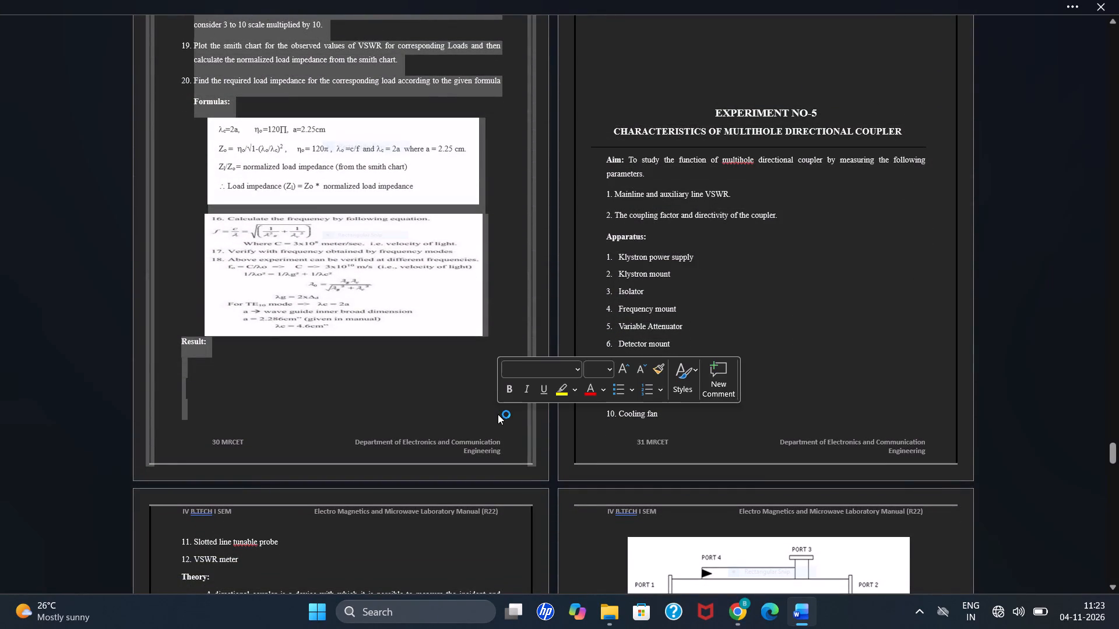
key("ctrl+c")
key("ctrl+c")
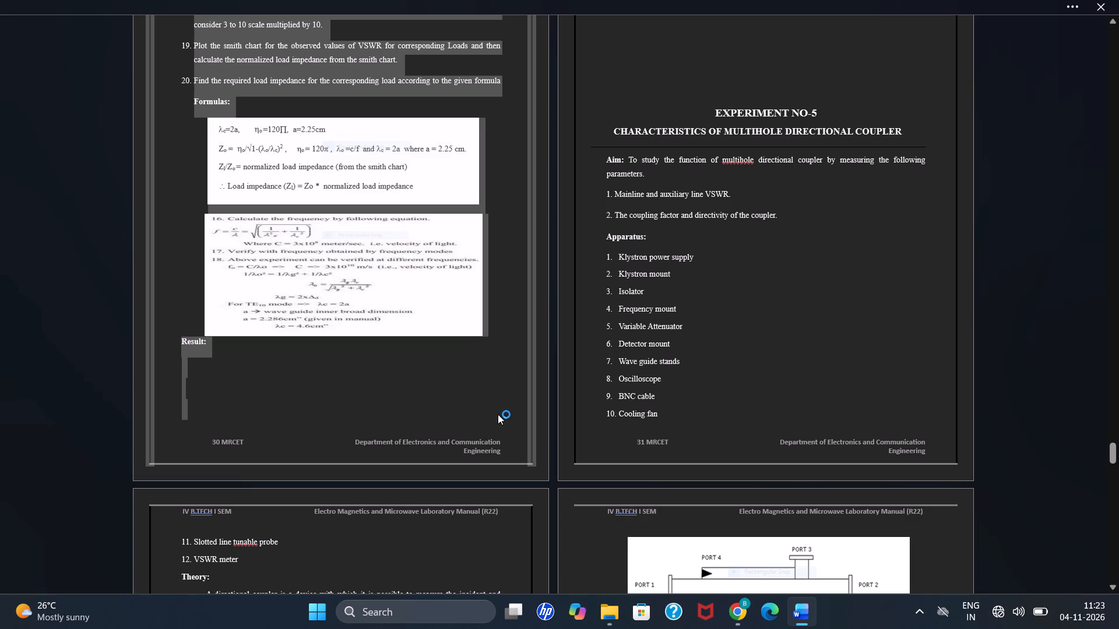
key("ctrl+c")
key("ctrl+c")
Create a new blank document and paste the copied experiments into it.
left_click(195, 0)
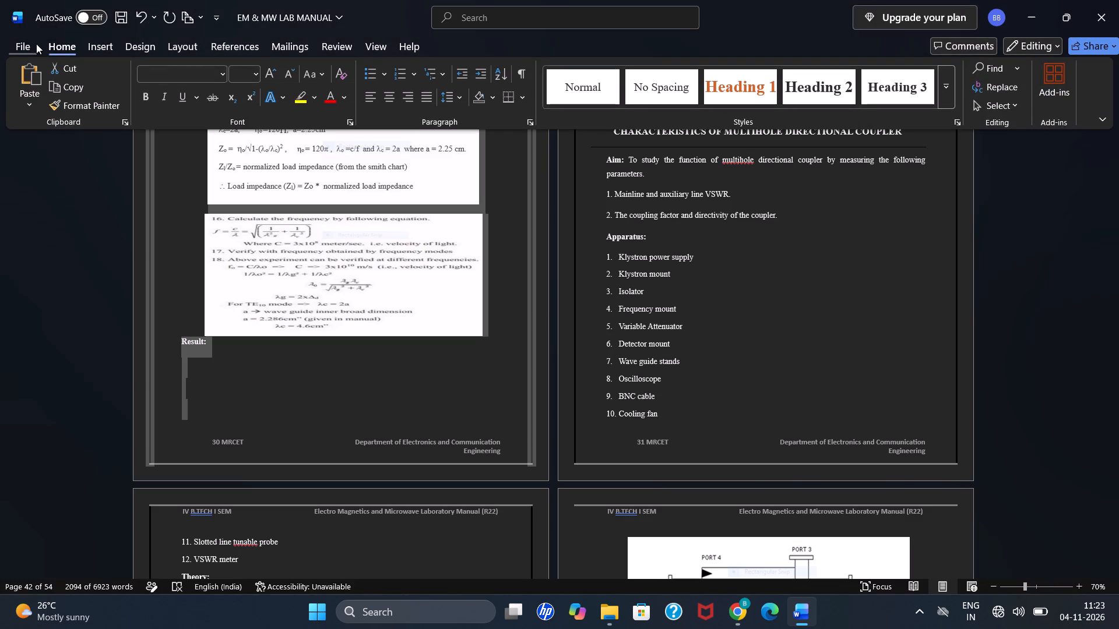
left_click(36, 44)
left_click(181, 141)
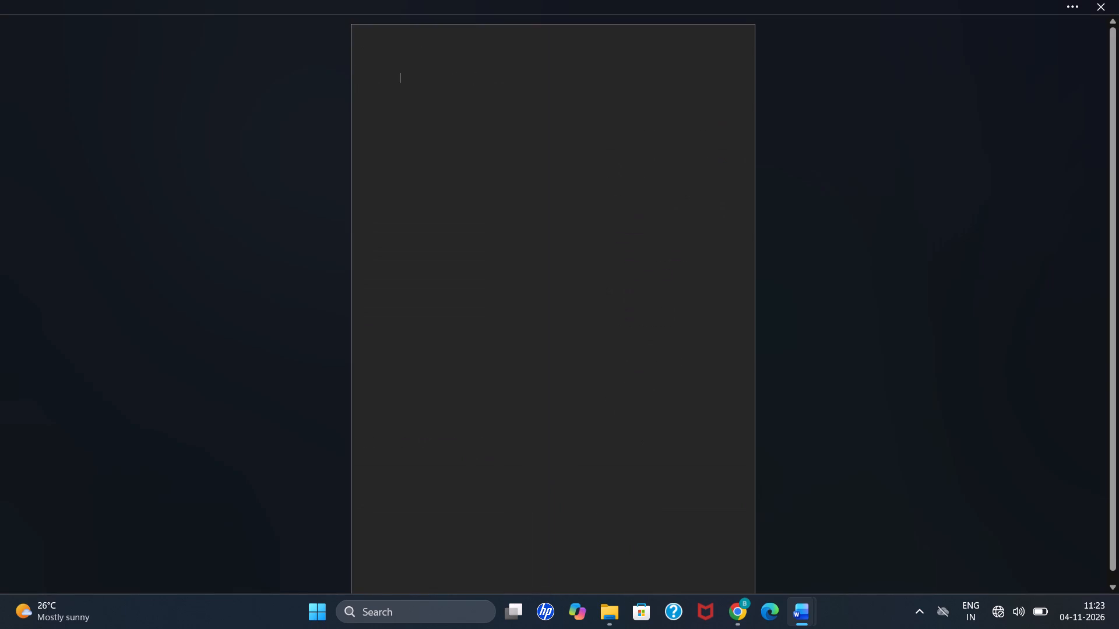
key("ctrl+v")
Add three blank lines below the Result section of Experiment No-1 so the Experiment No-2 heading starts on the next page.
scroll(544, 196, "up", 2)
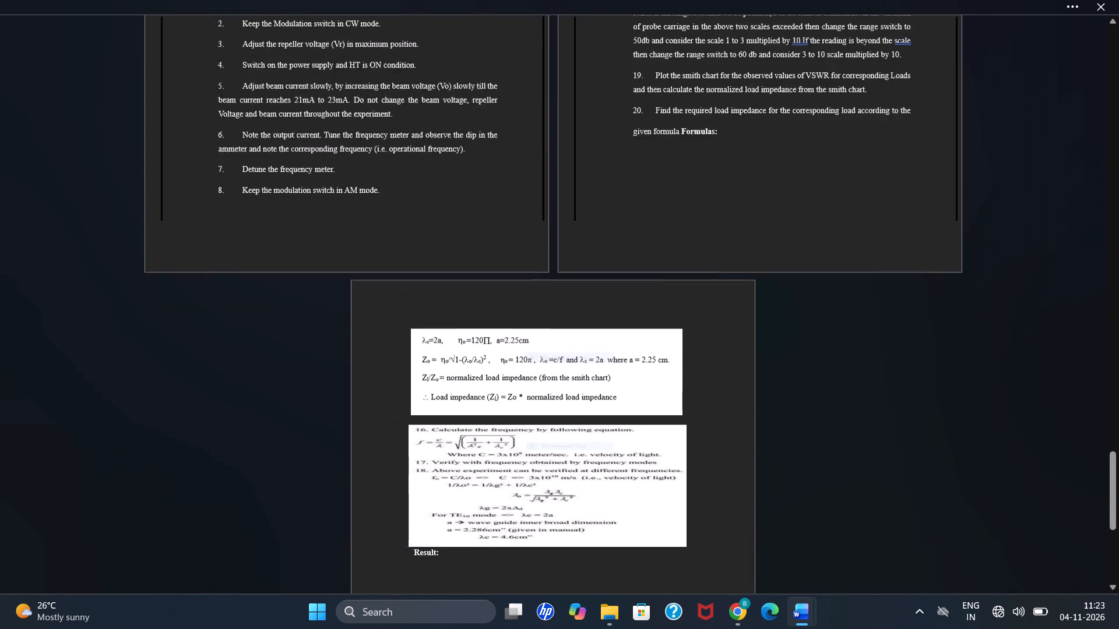
scroll(544, 196, "up", 14)
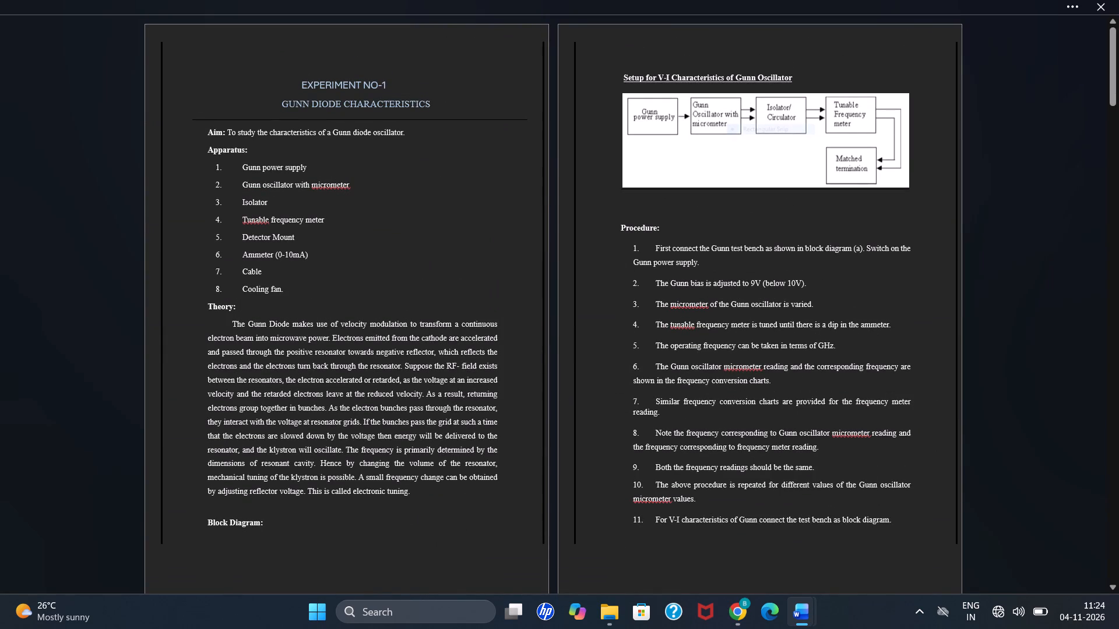
scroll(458, 254, "down", 3)
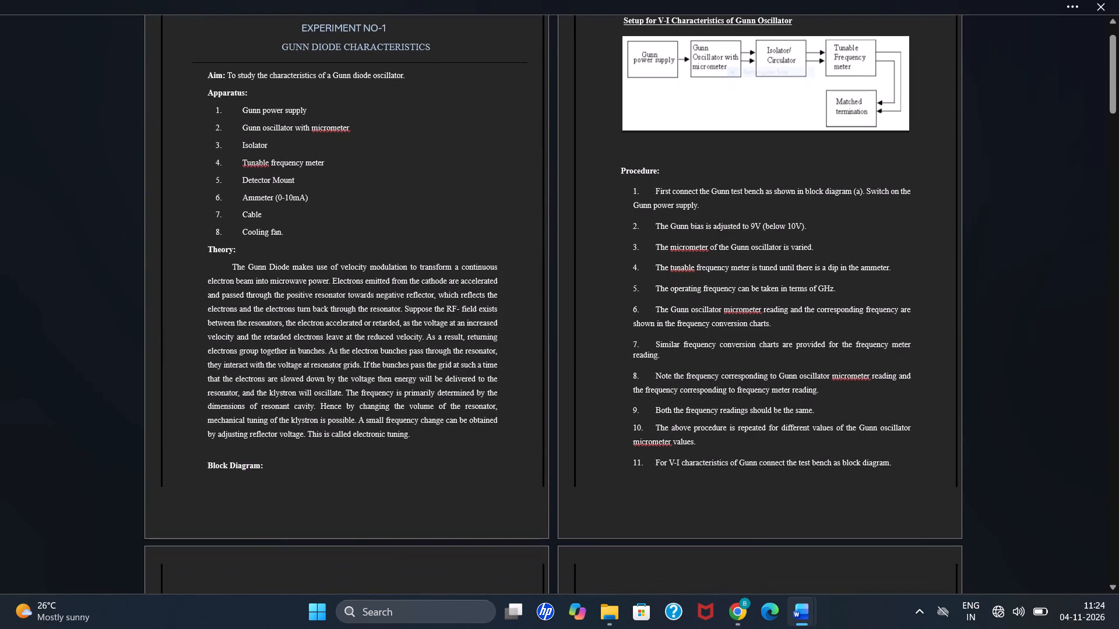
scroll(458, 254, "down", 1)
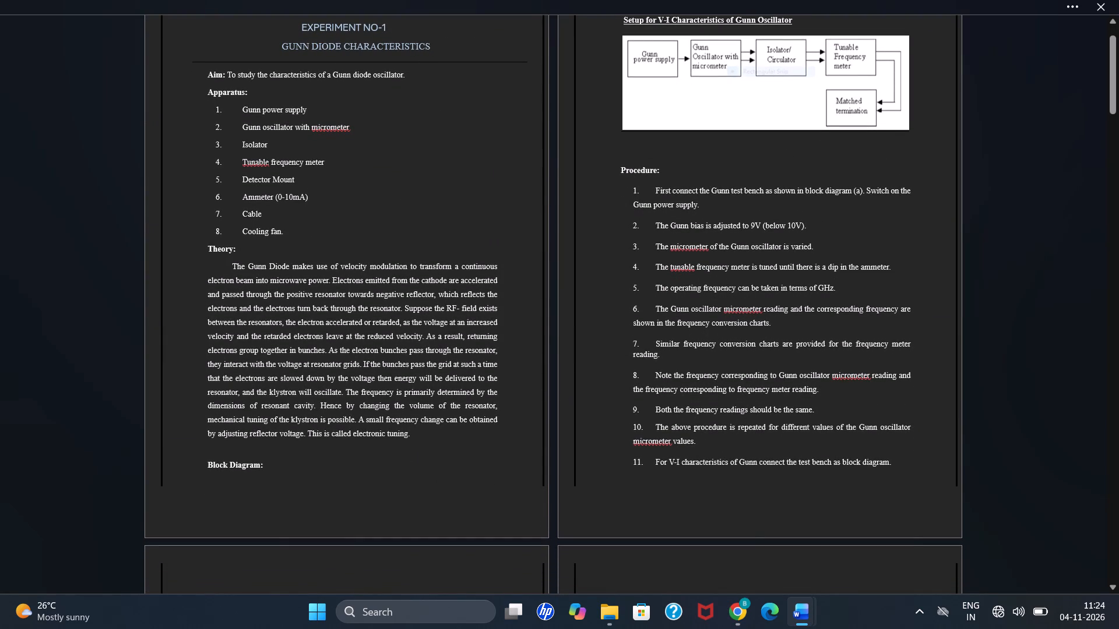
scroll(458, 254, "down", 5)
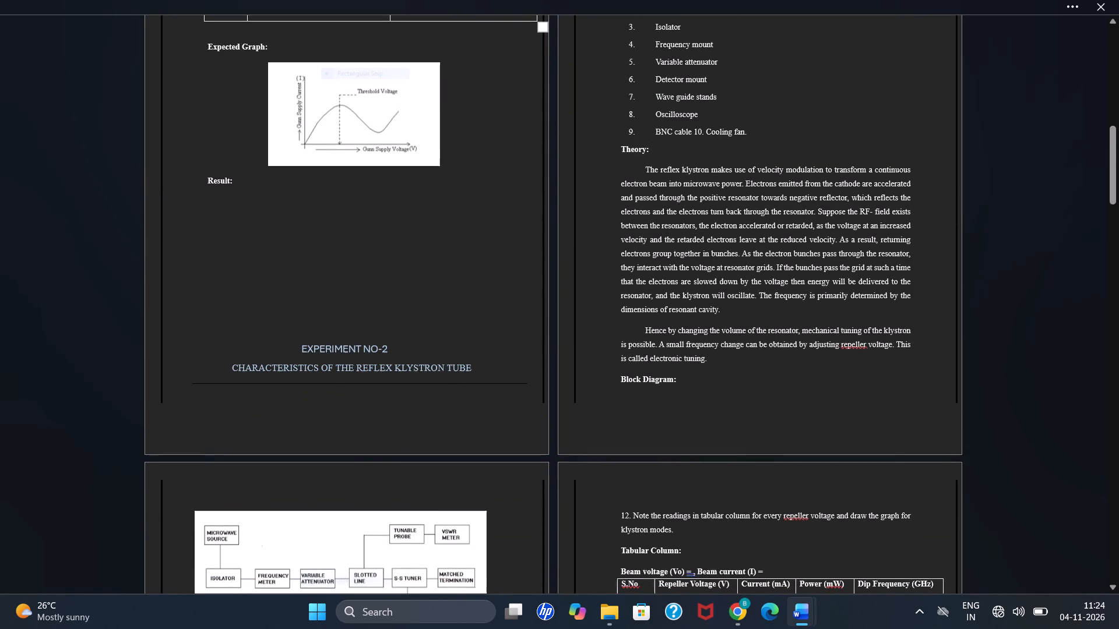
left_click(313, 295)
key("Return")
key("Return")
key("Return")
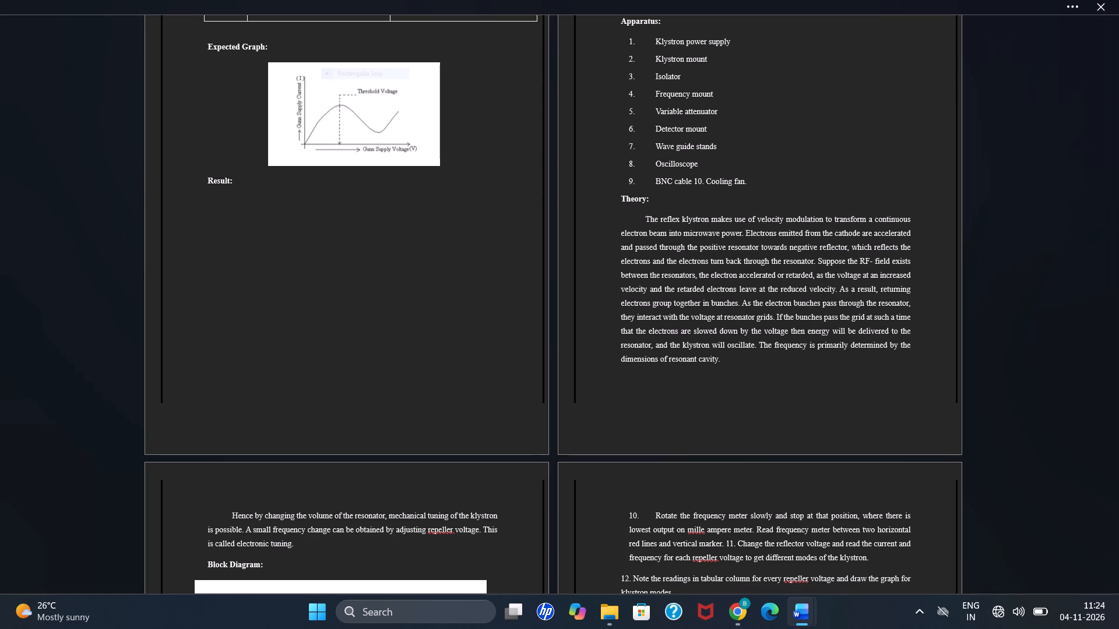
Add three blank lines below the Result section of Experiment No-2 so the Experiment No-3 heading starts on the next page.
scroll(313, 295, "up", 3)
scroll(313, 295, "down", 7)
left_click(670, 310)
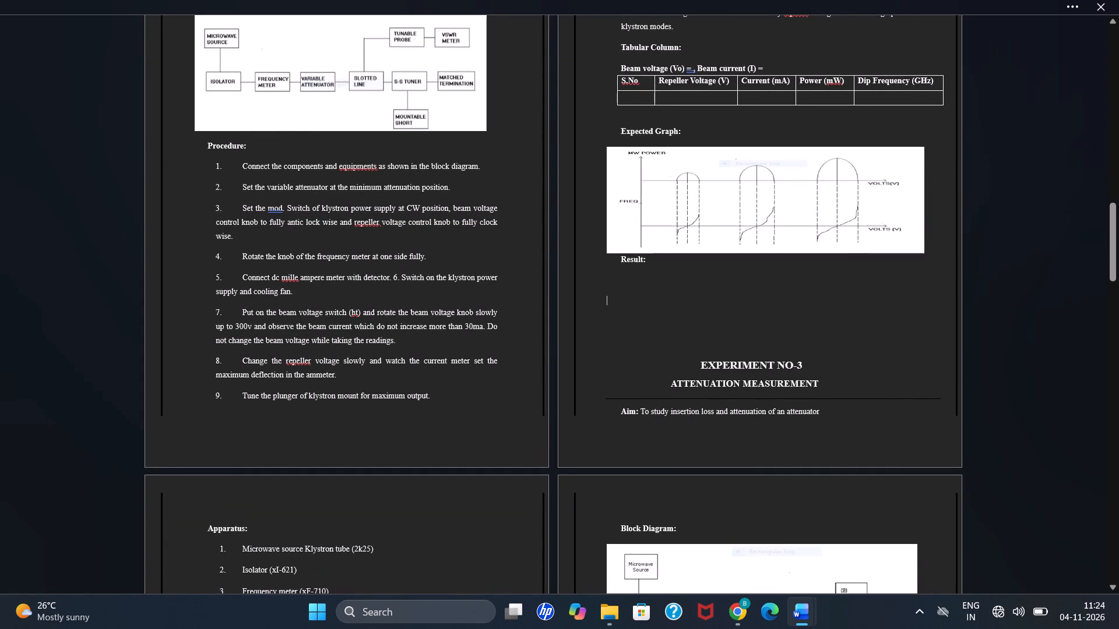
key("Return")
key("Return")
key("Return")
Delete the run of blank lines between the apparatus list and the Theory heading in Experiment No-3, leaving one blank line.
scroll(670, 310, "down", 4)
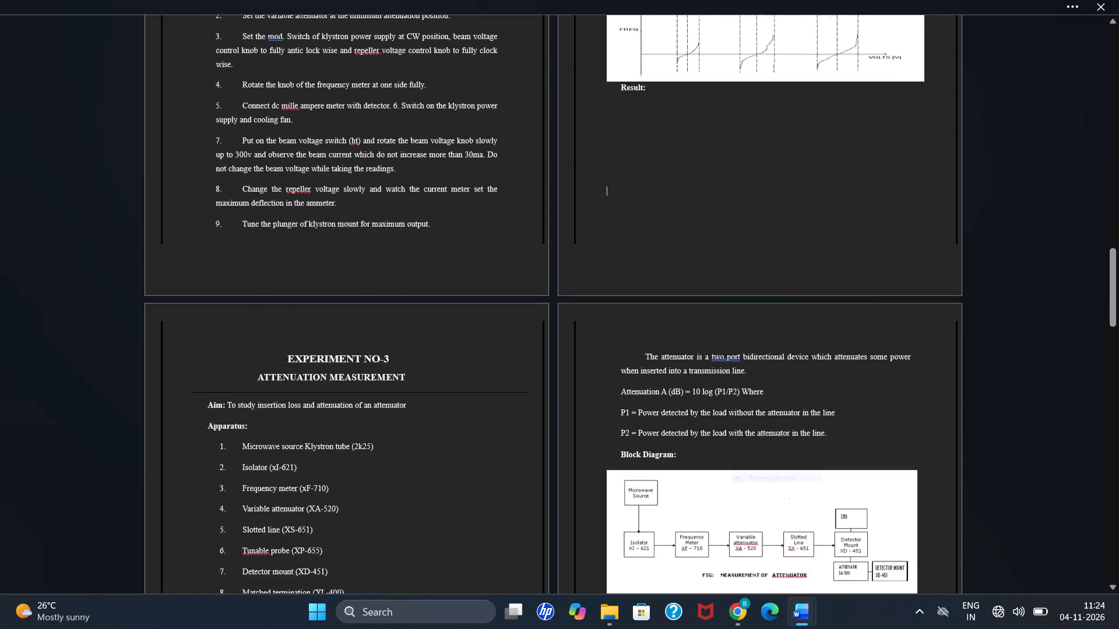
scroll(670, 310, "down", 3)
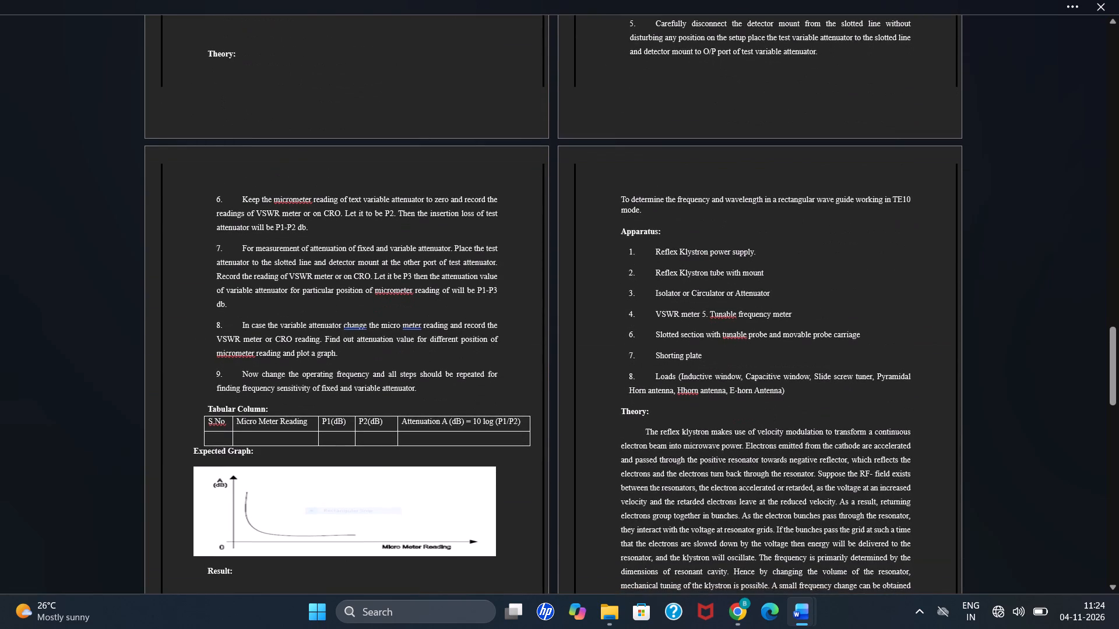
scroll(670, 310, "up", 3)
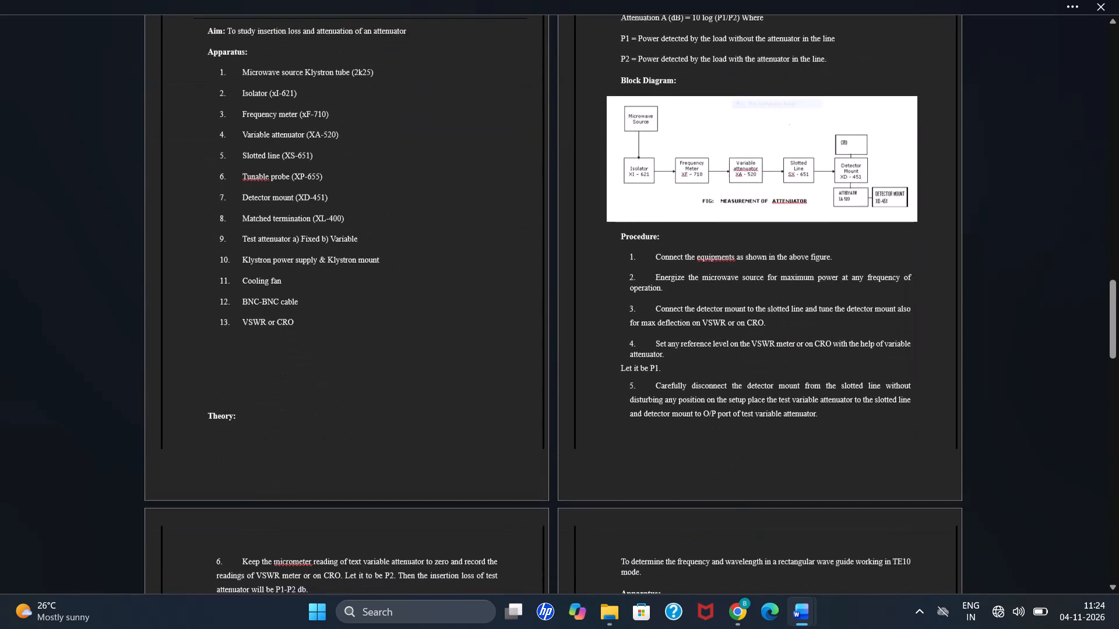
left_click(248, 377)
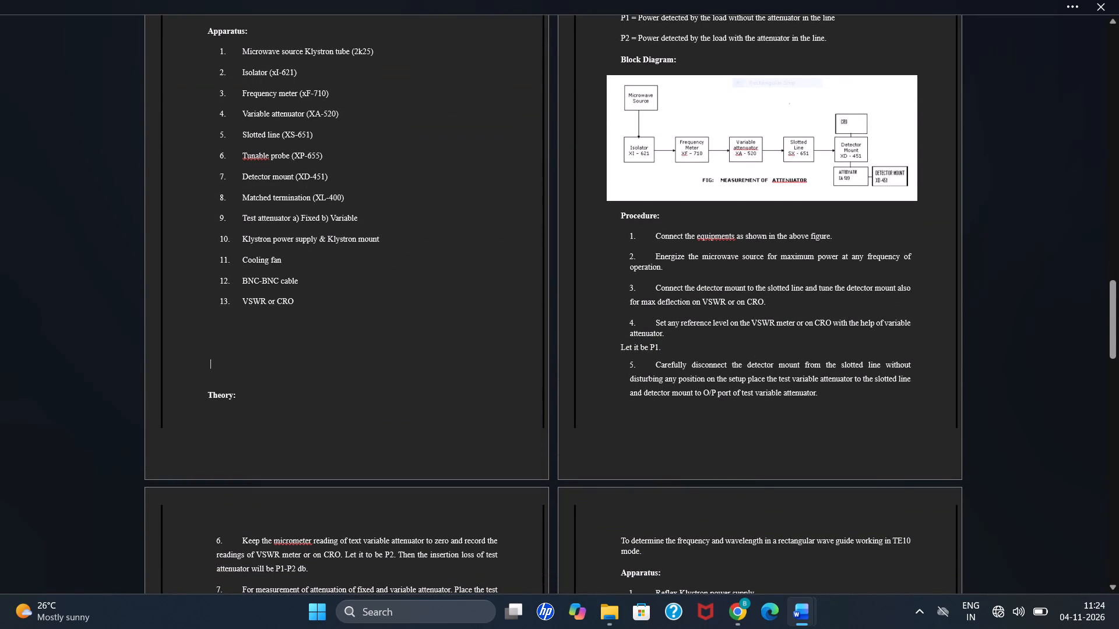
key("BackSpace")
key("BackSpace")
key("BackSpace")
key("BackSpace")
key("BackSpace")
key("BackSpace")
key("BackSpace")
key("BackSpace")
key("BackSpace")
key("BackSpace")
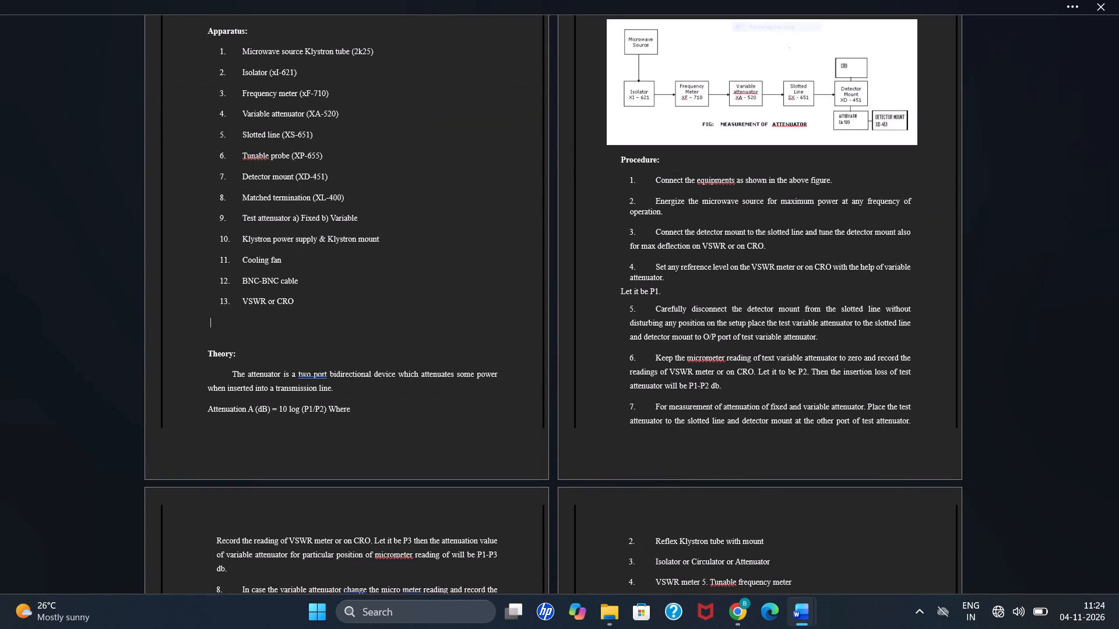
key("BackSpace")
key("BackSpace")
key("BackSpace")
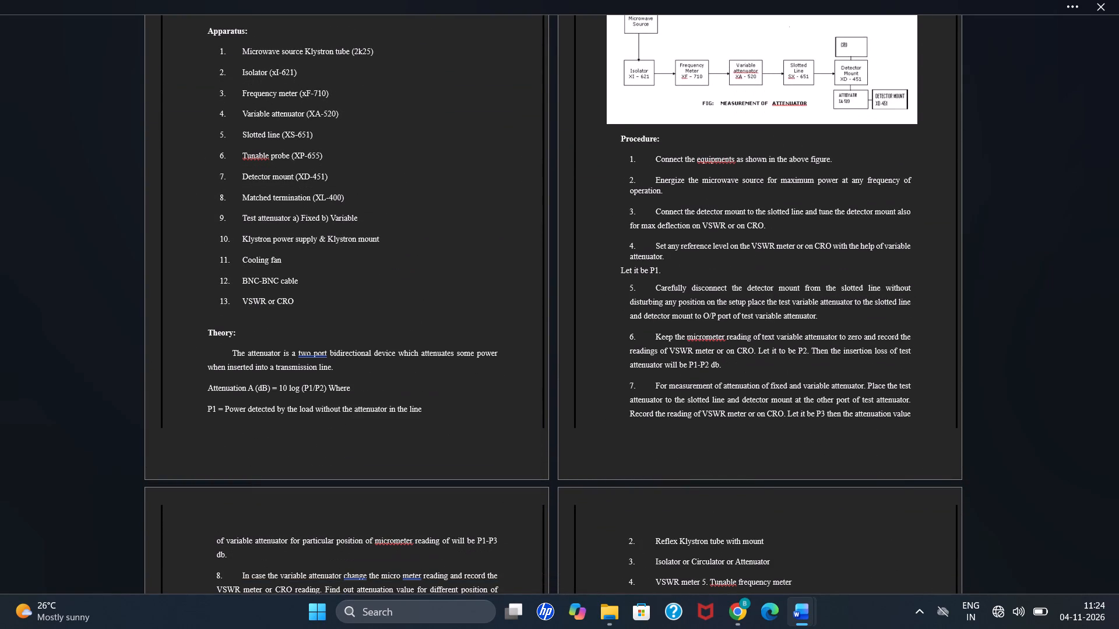
key("ctrl+z")
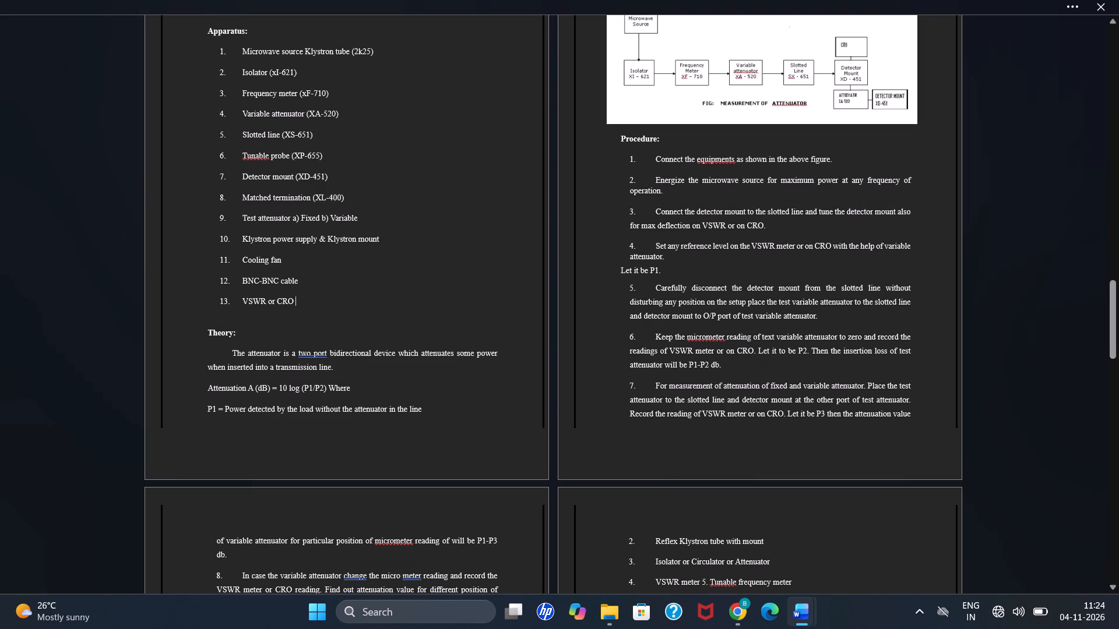
Delete the remaining blank line between the VSWR or CRO item and the Theory heading in Experiment No-3.
scroll(425, 340, "up", 2)
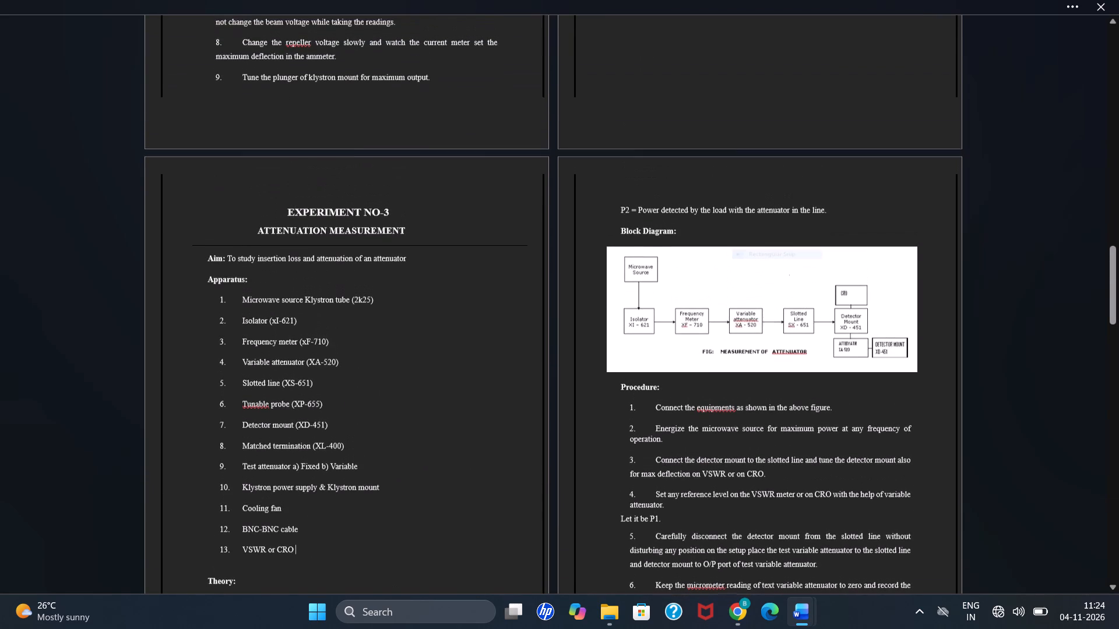
scroll(425, 340, "up", 1)
scroll(360, 464, "down", 1)
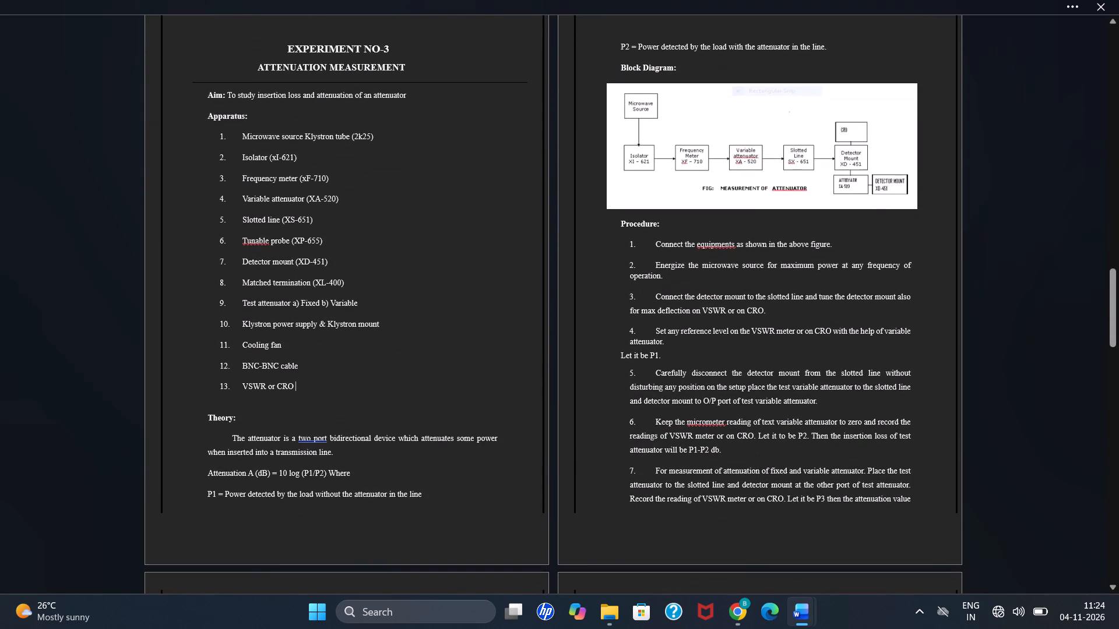
left_click(194, 402)
key("BackSpace")
key("BackSpace")
key("BackSpace")
Review the page layout of Experiments No-3, No-2 and No-1, going back to the start of the new document.
scroll(194, 402, "up", 1)
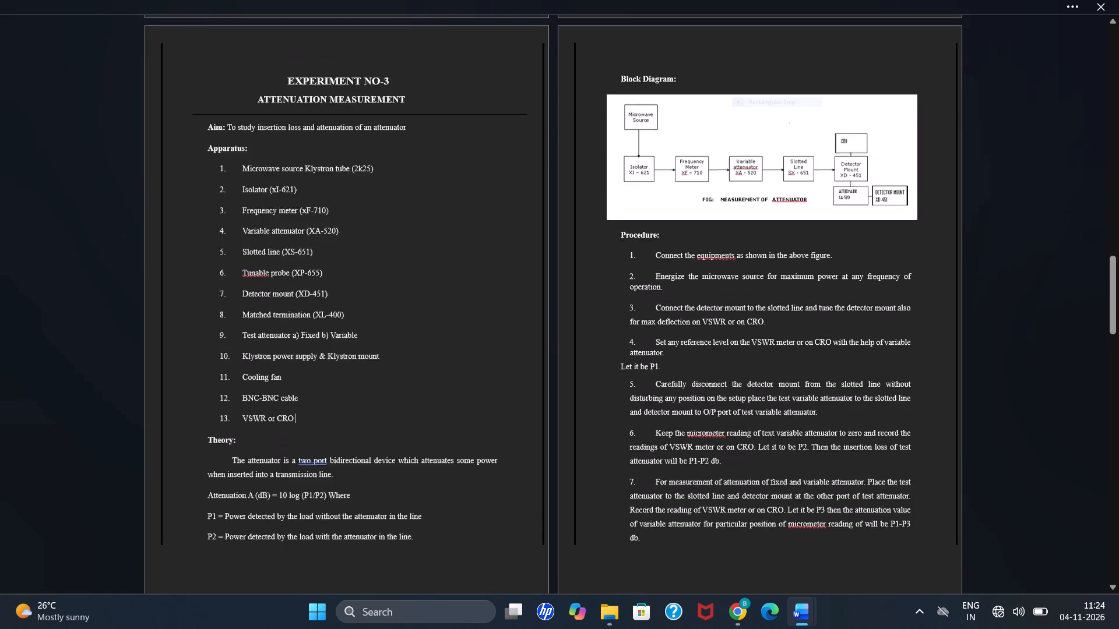
scroll(194, 402, "up", 3)
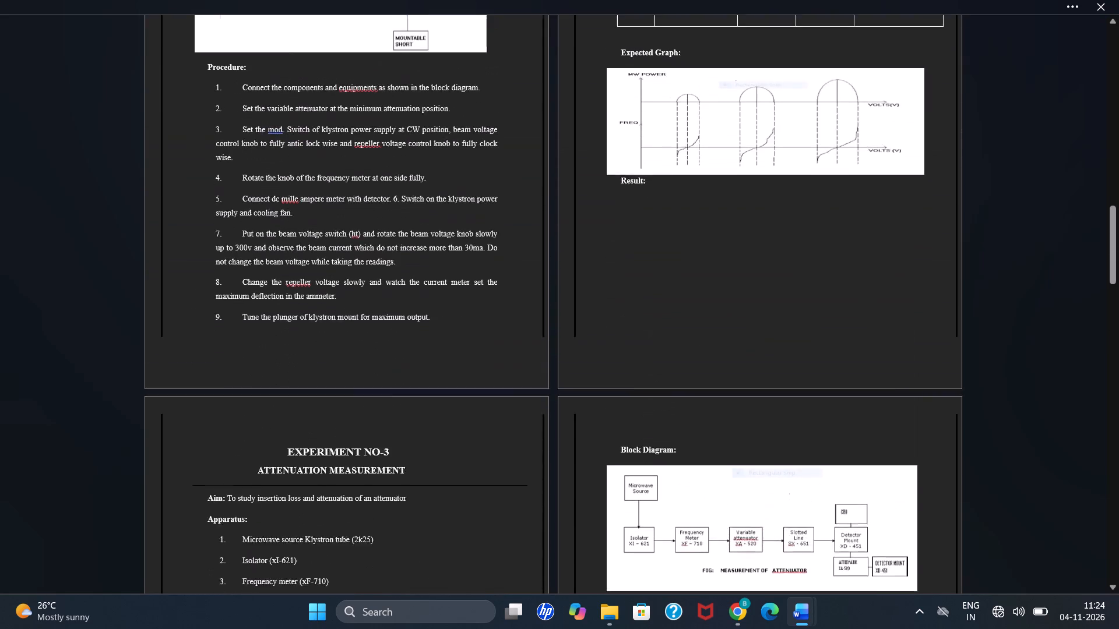
scroll(194, 402, "up", 5)
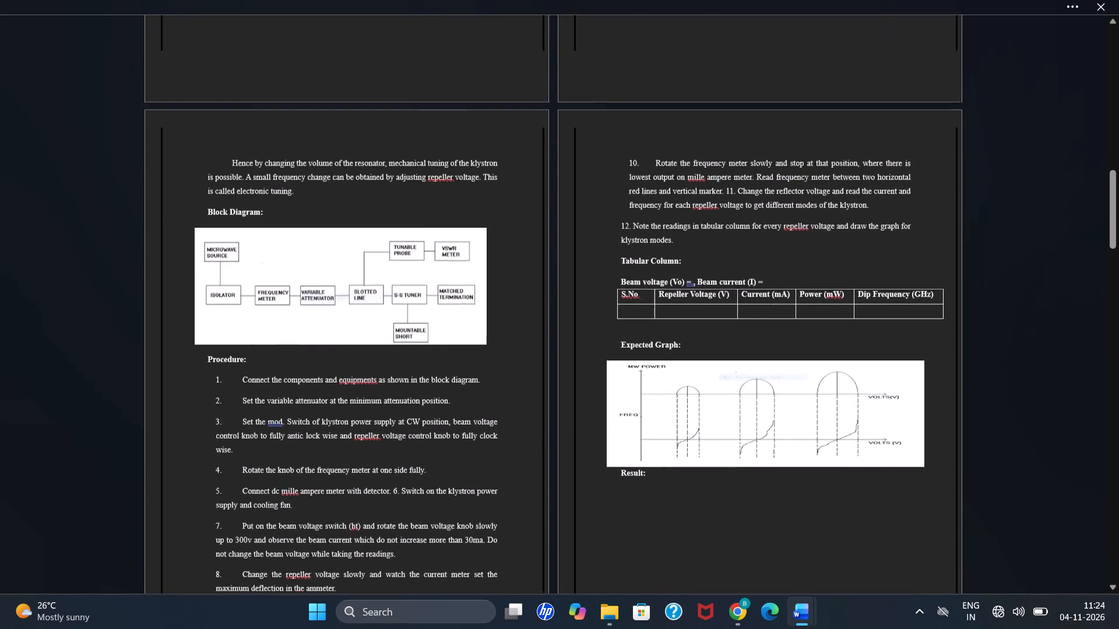
scroll(194, 402, "up", 6)
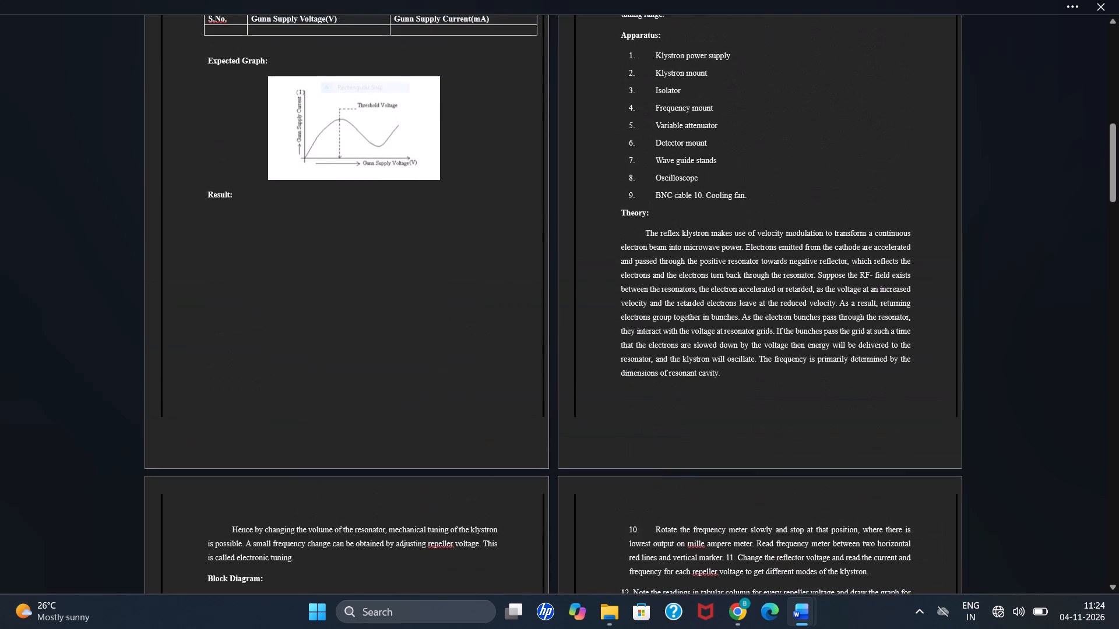
scroll(194, 402, "up", 5)
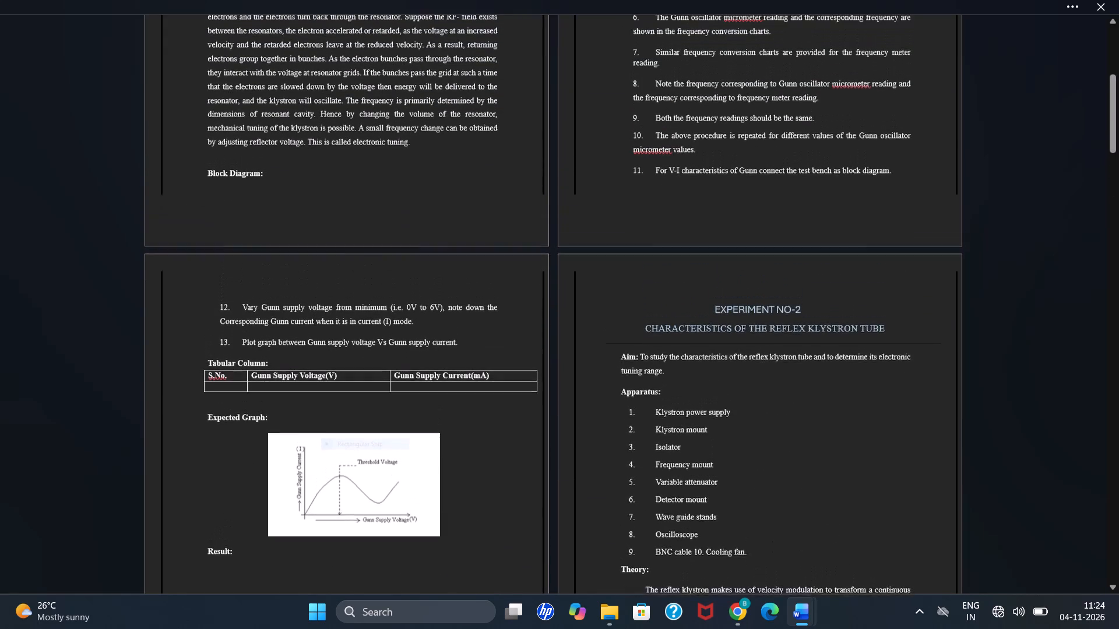
scroll(194, 402, "up", 6)
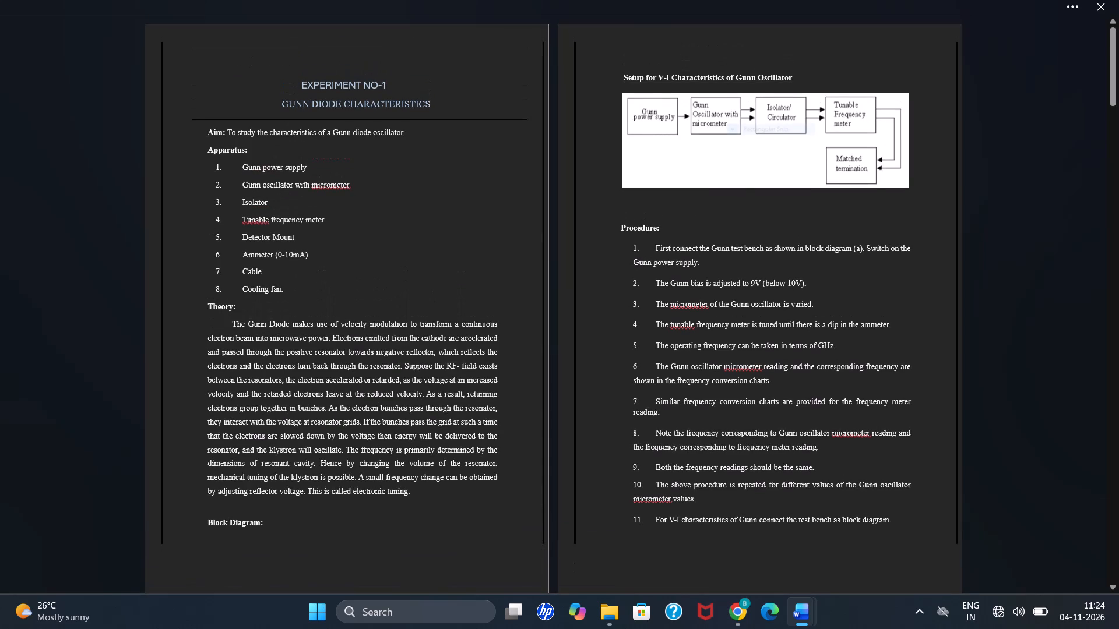
Add seven blank lines below the Result section of Experiment No-3 so the Experiment No-4 heading starts on the next page.
scroll(194, 402, "down", 12)
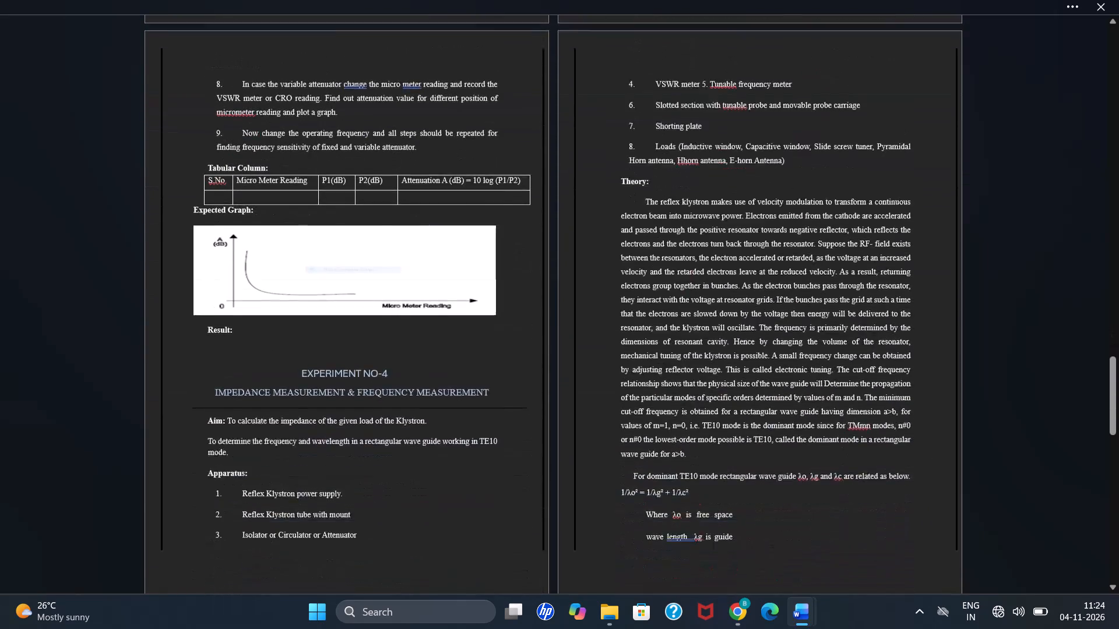
scroll(194, 402, "down", 2)
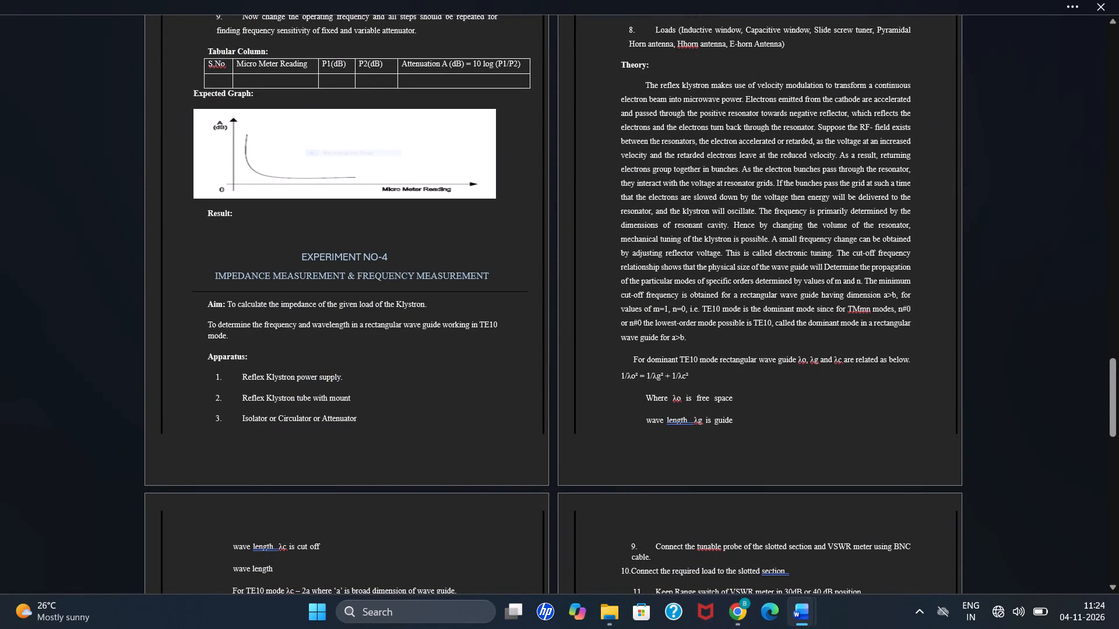
left_click(304, 246)
key("Return")
key("Return")
key("Return")
key("Return")
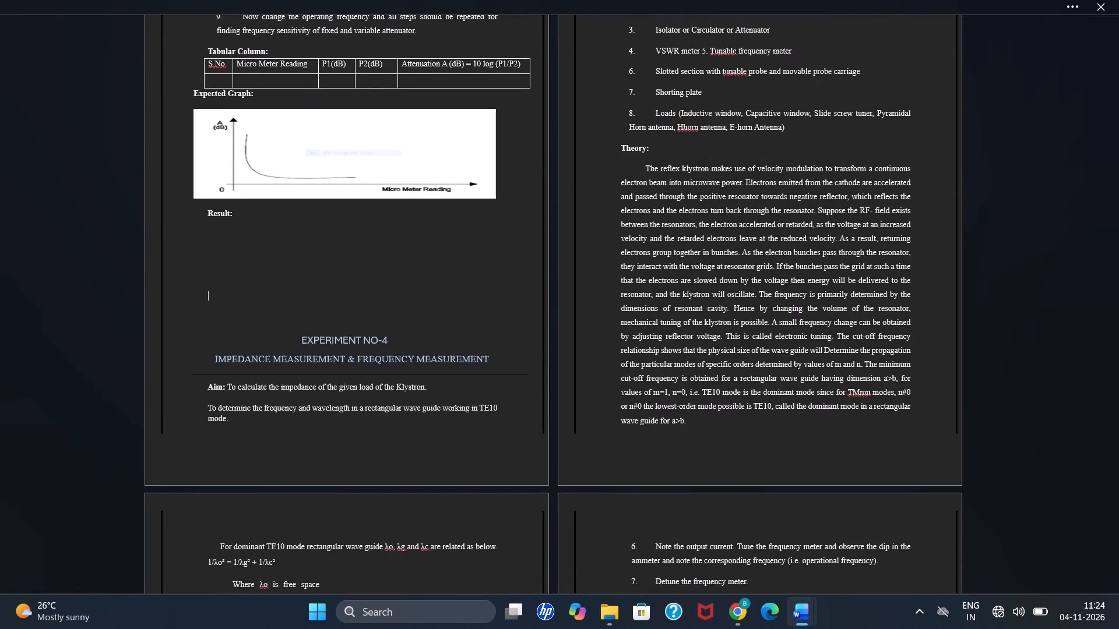
key("Return")
key("Return")
key("Return")
key("Return")
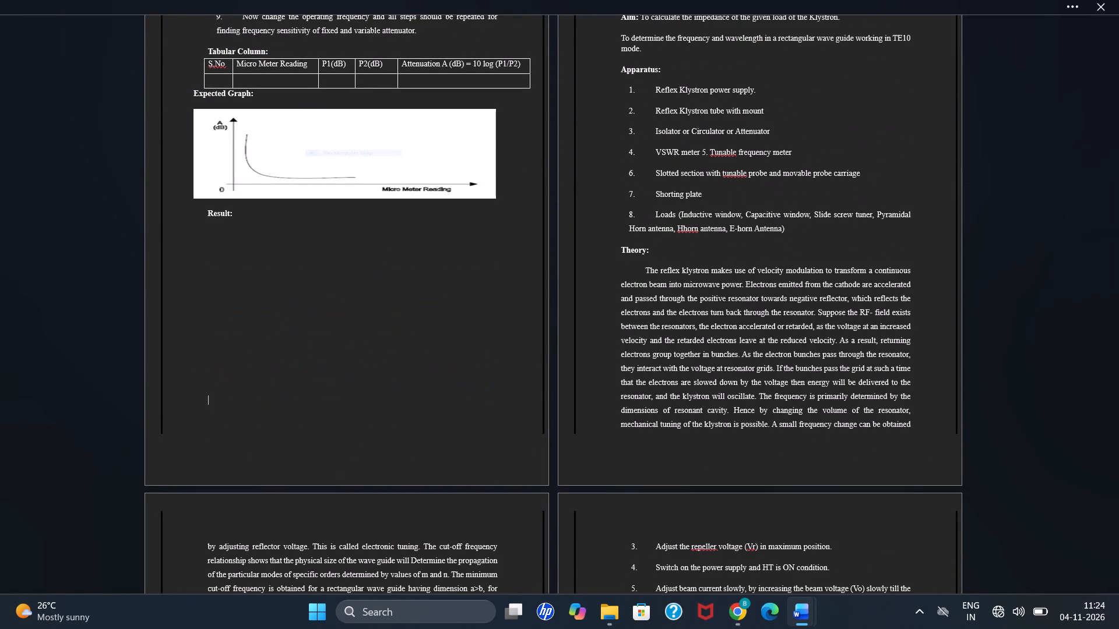
key("BackSpace")
Review the page layout of Experiment No-4 through its final Result section and back to its heading page.
scroll(304, 246, "up", 2)
scroll(304, 246, "down", 3)
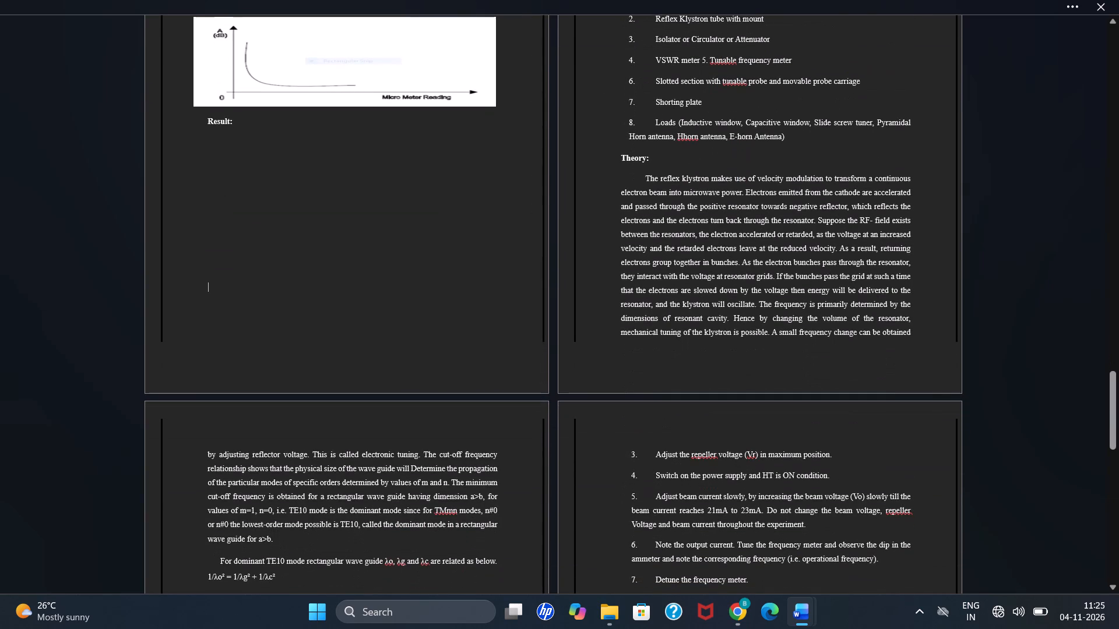
scroll(304, 246, "down", 5)
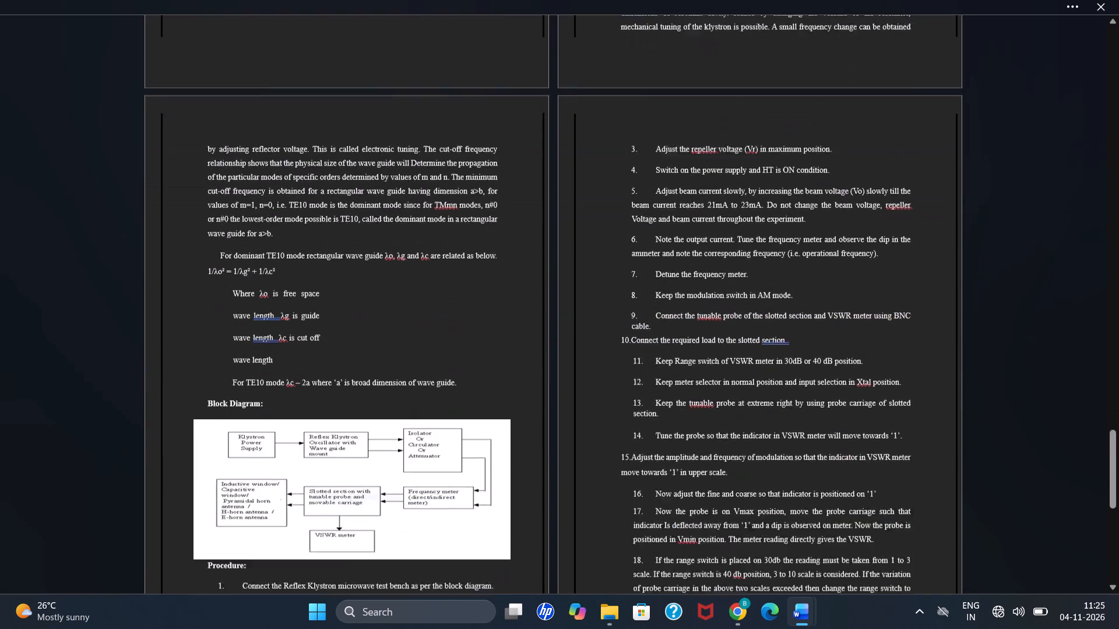
scroll(304, 246, "down", 5)
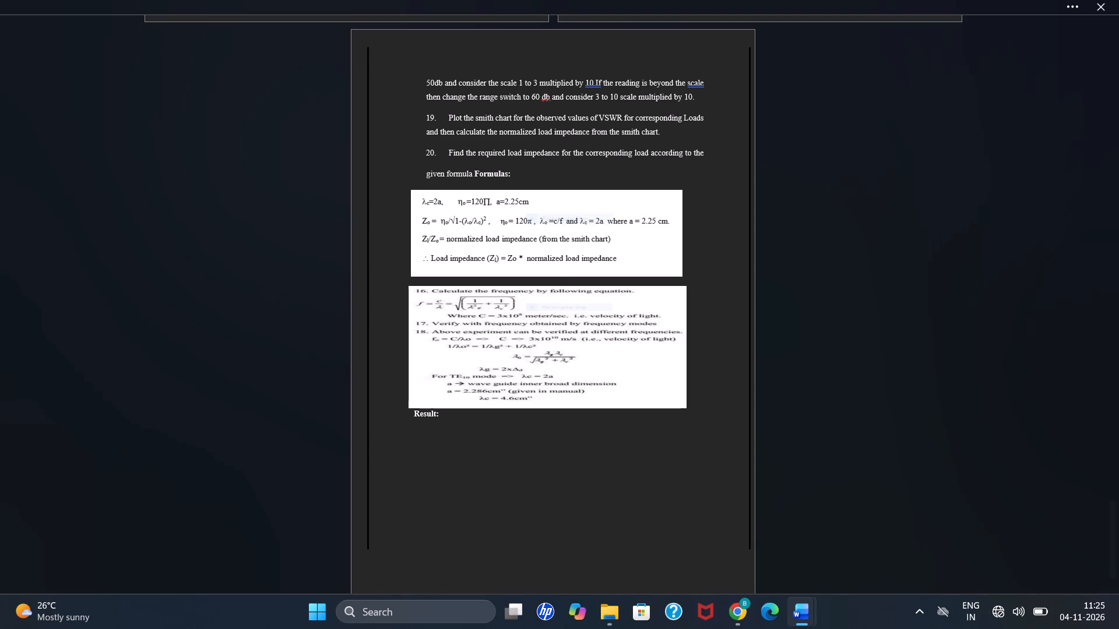
scroll(304, 246, "up", 2)
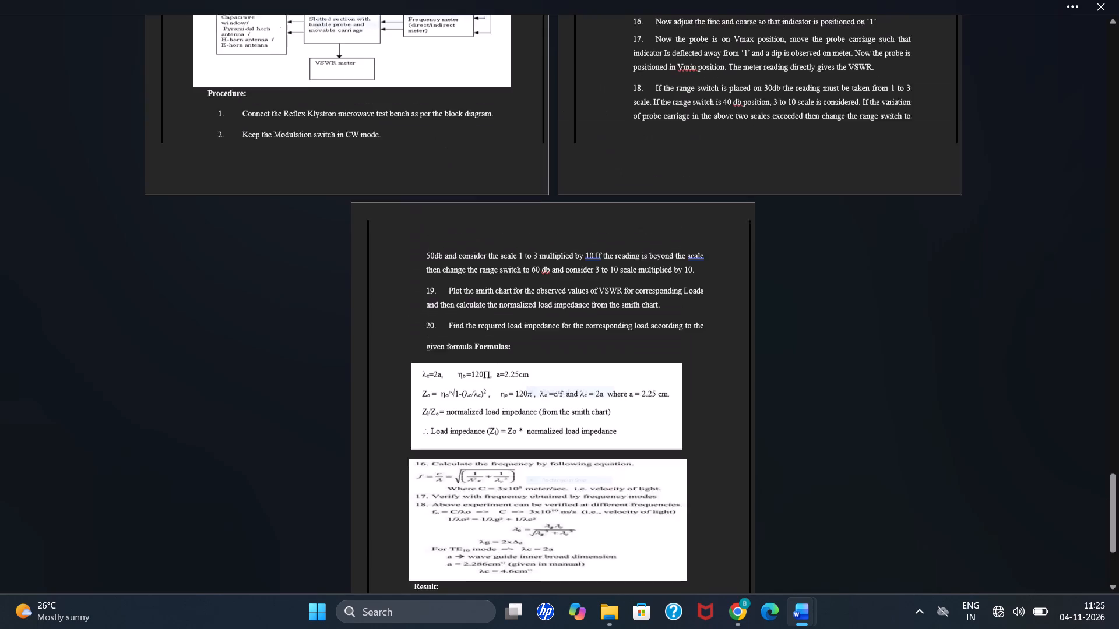
scroll(304, 246, "up", 4)
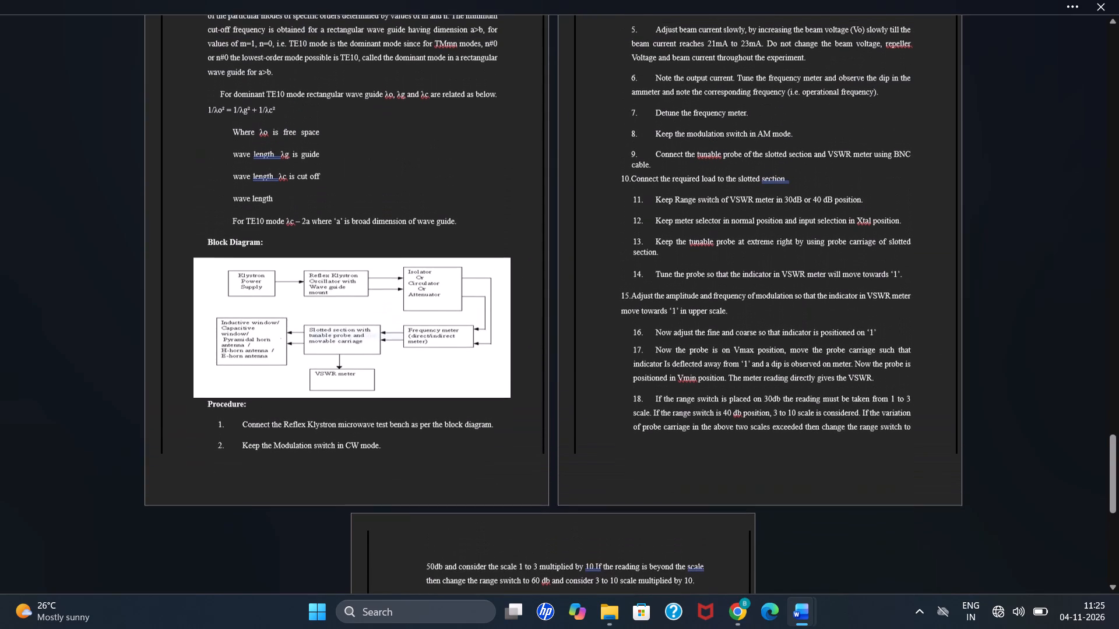
scroll(304, 246, "up", 4)
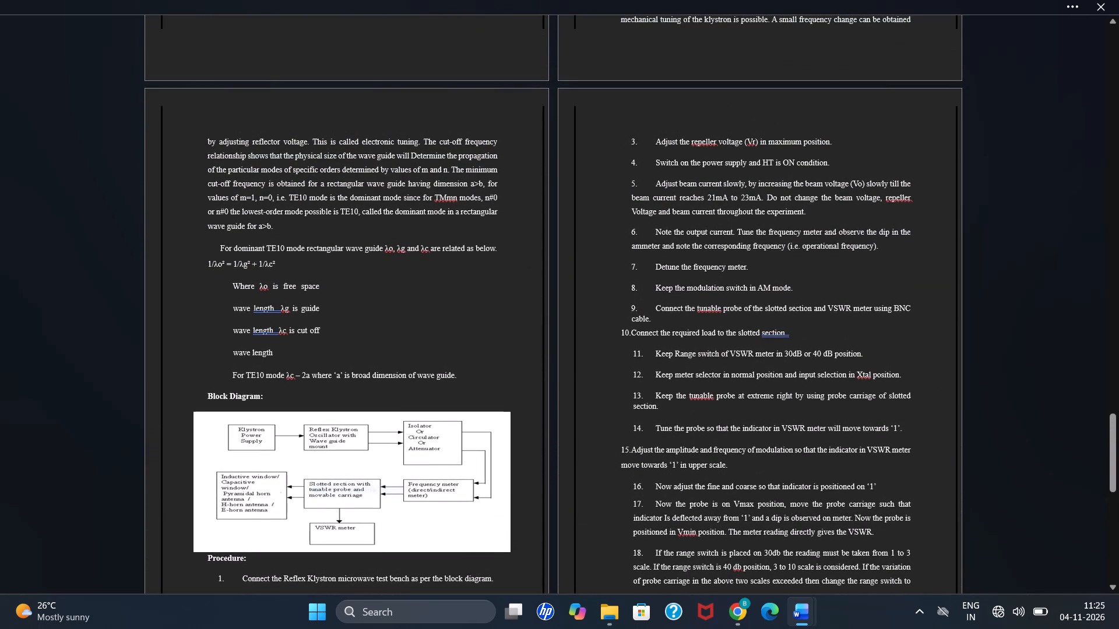
scroll(477, 232, "down", 1)
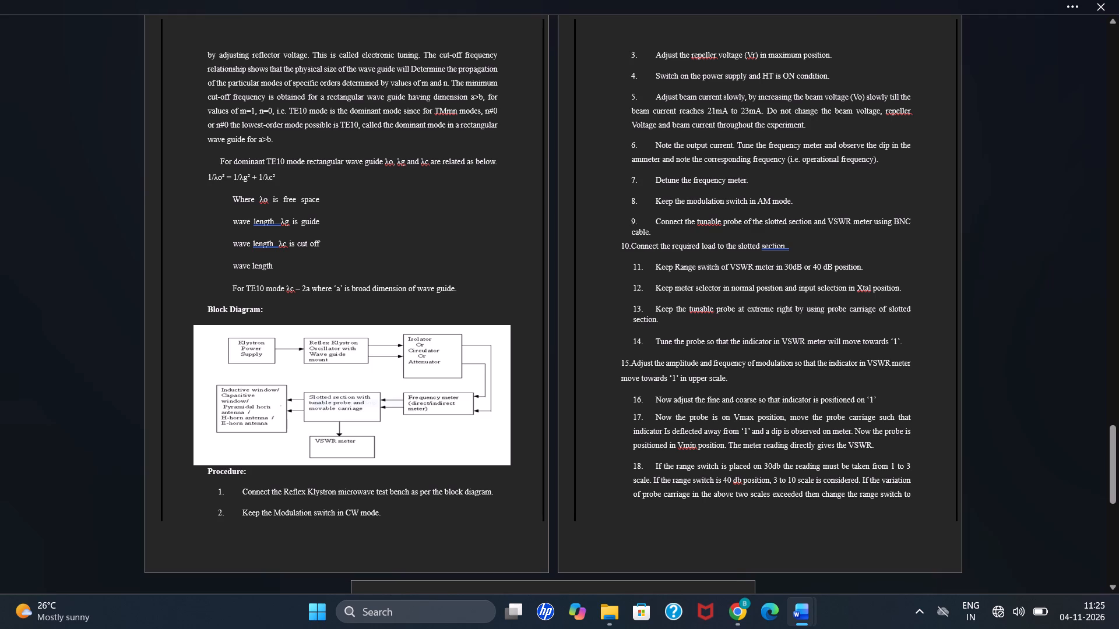
scroll(395, 398, "up", 4)
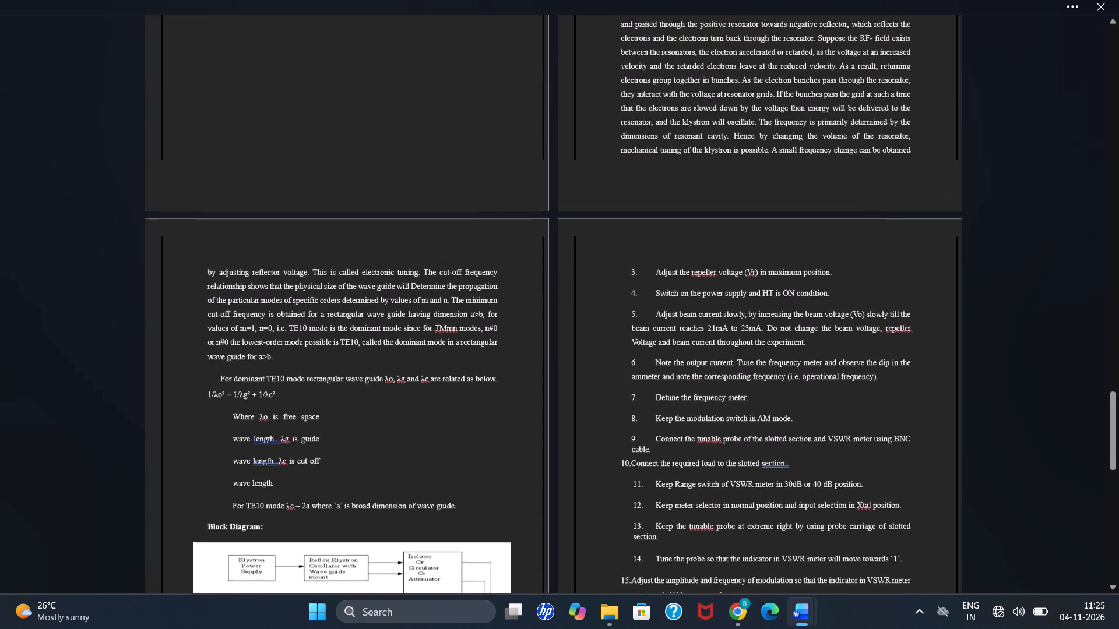
scroll(395, 398, "up", 2)
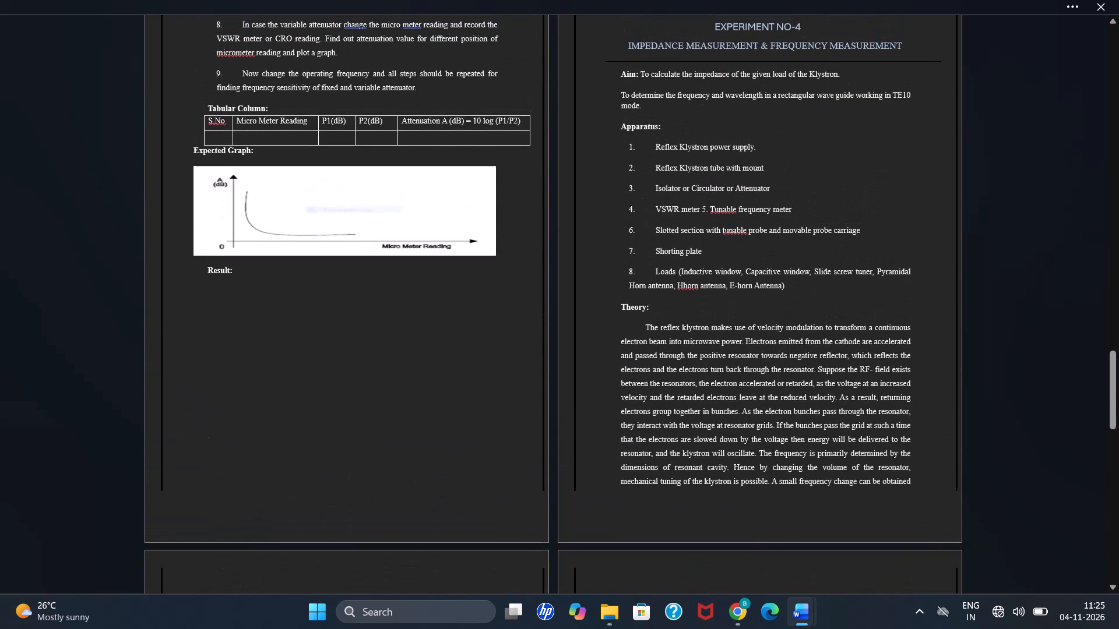
scroll(395, 398, "up", 1)
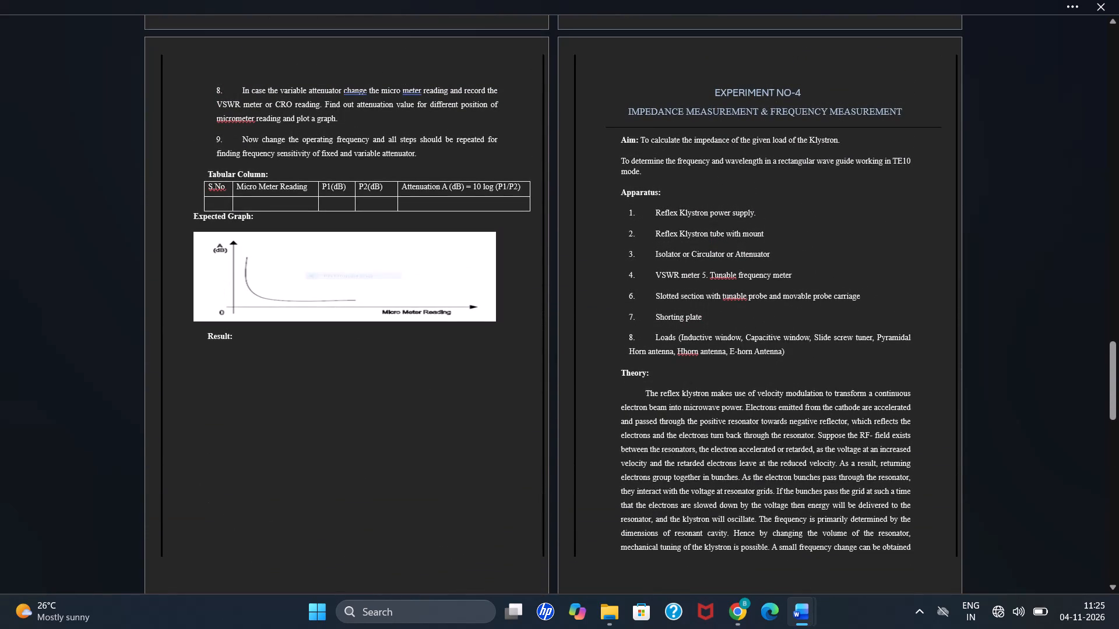
Minimize the new document's window to return to the EM & MW LAB MANUAL document.
left_click(657, 6)
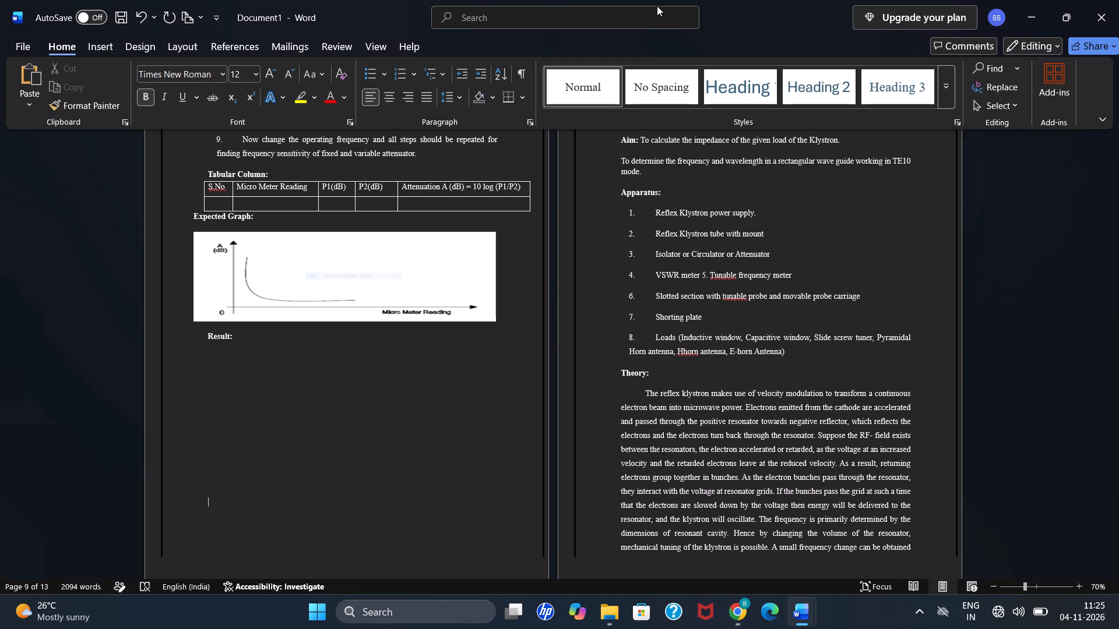
left_click(16, 51)
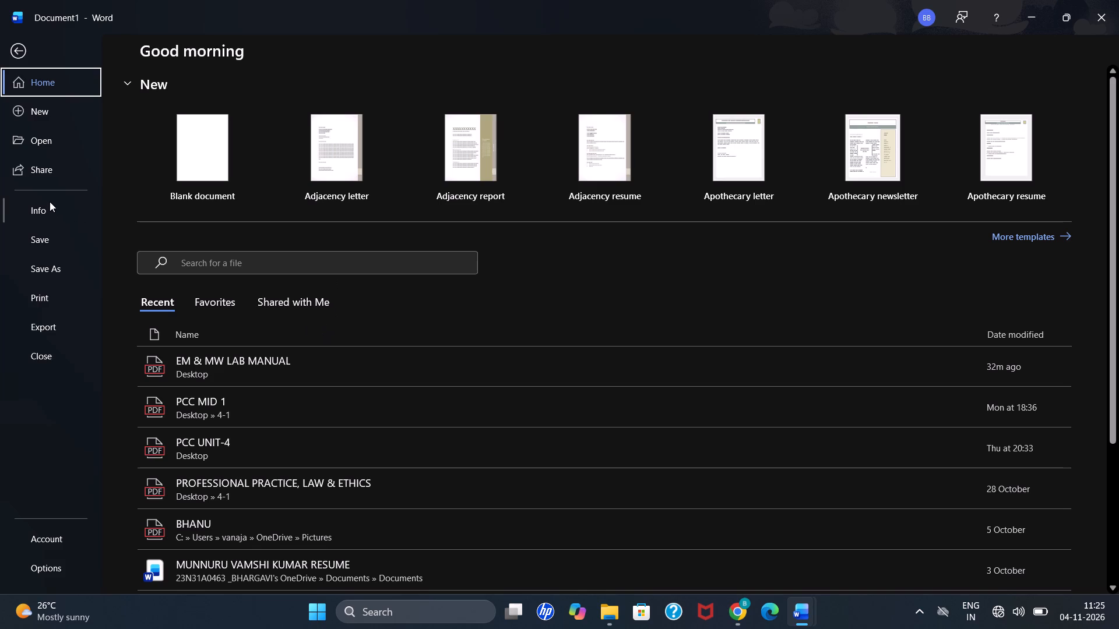
left_click(1035, 9)
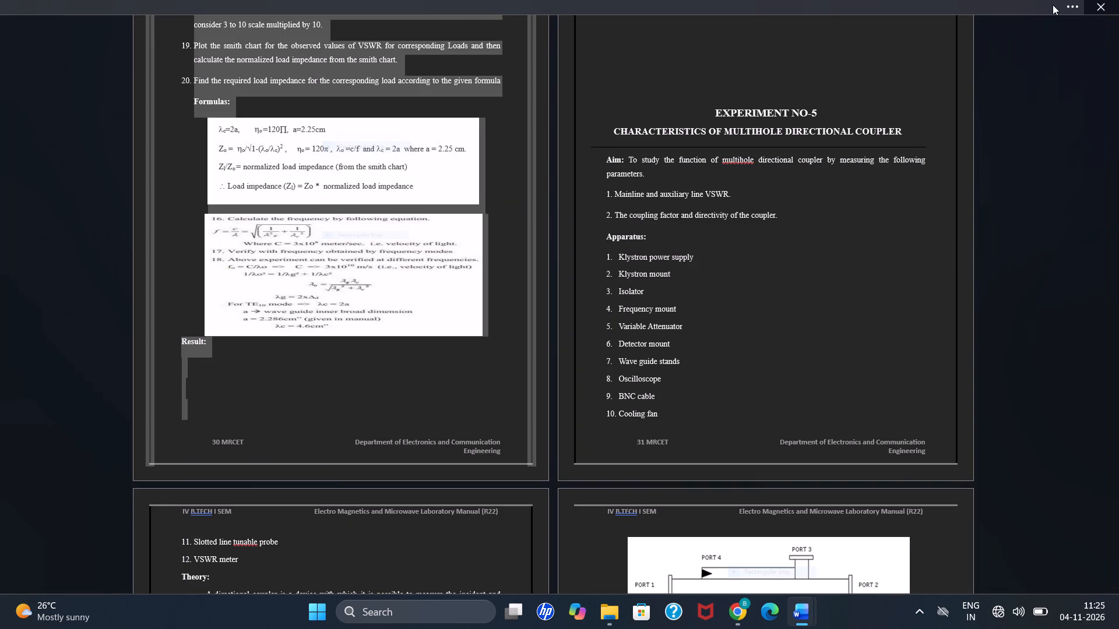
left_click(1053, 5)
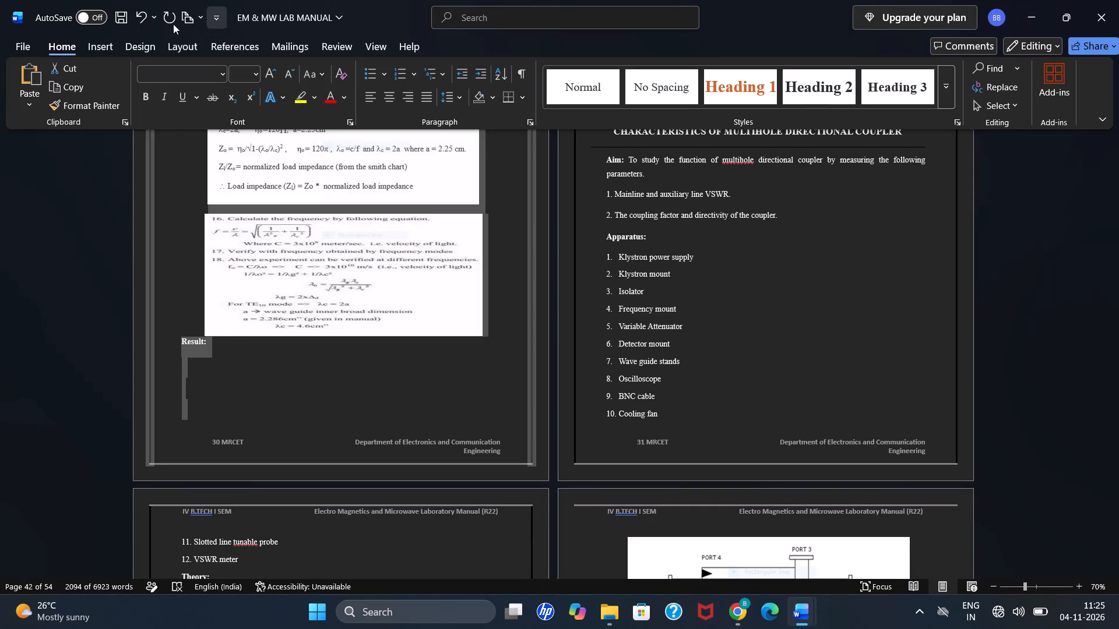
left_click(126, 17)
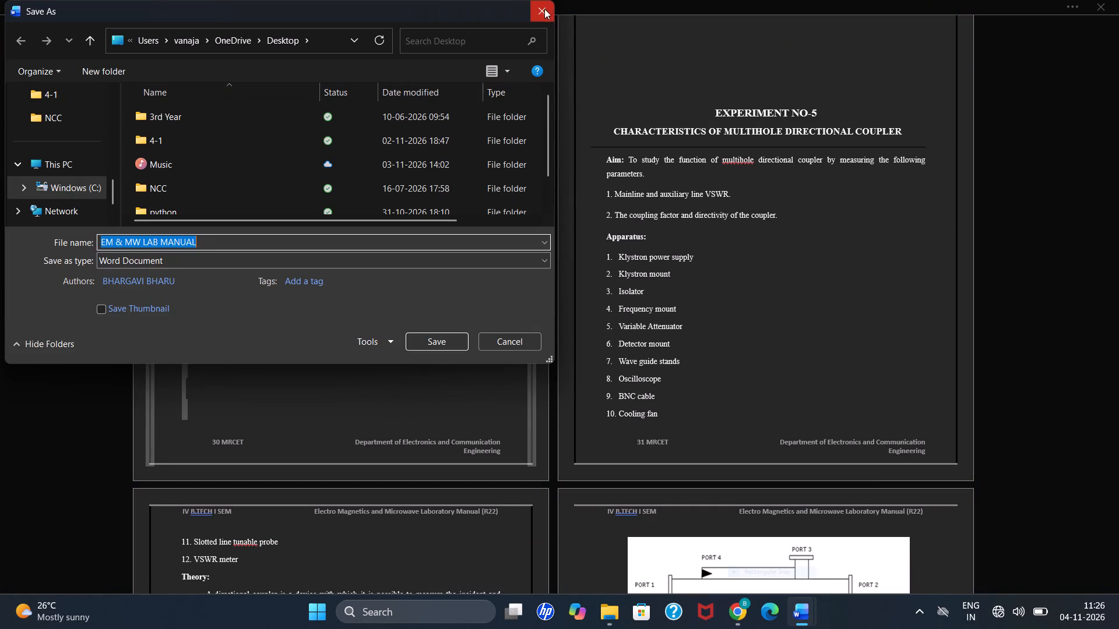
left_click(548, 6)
Set the ribbon to always show in the EM & MW LAB MANUAL window.
left_click(603, 1)
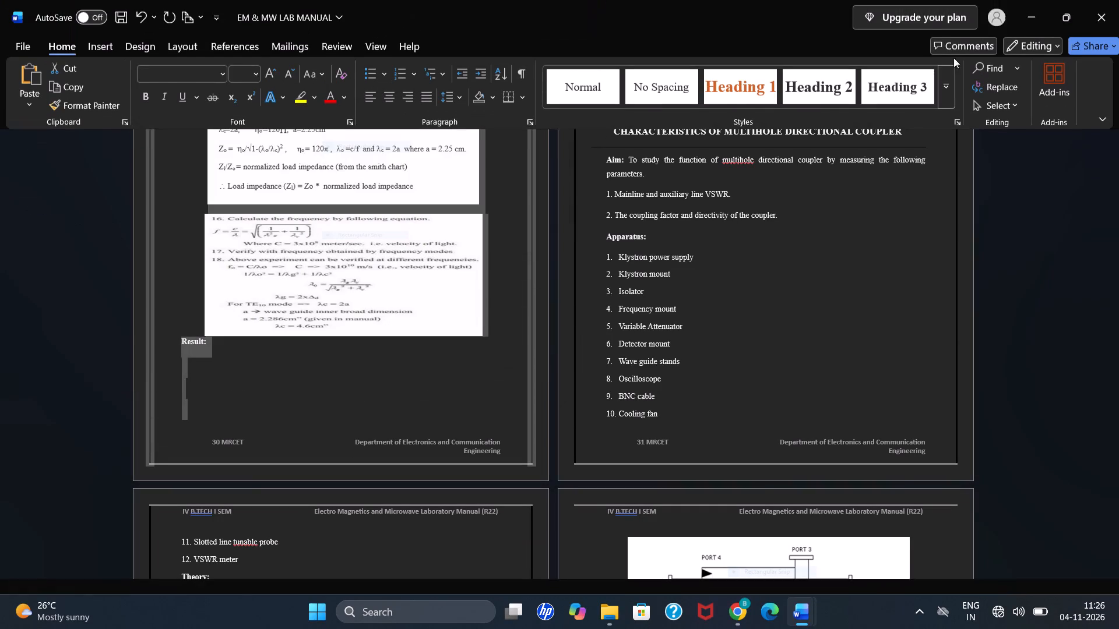
left_click(1100, 122)
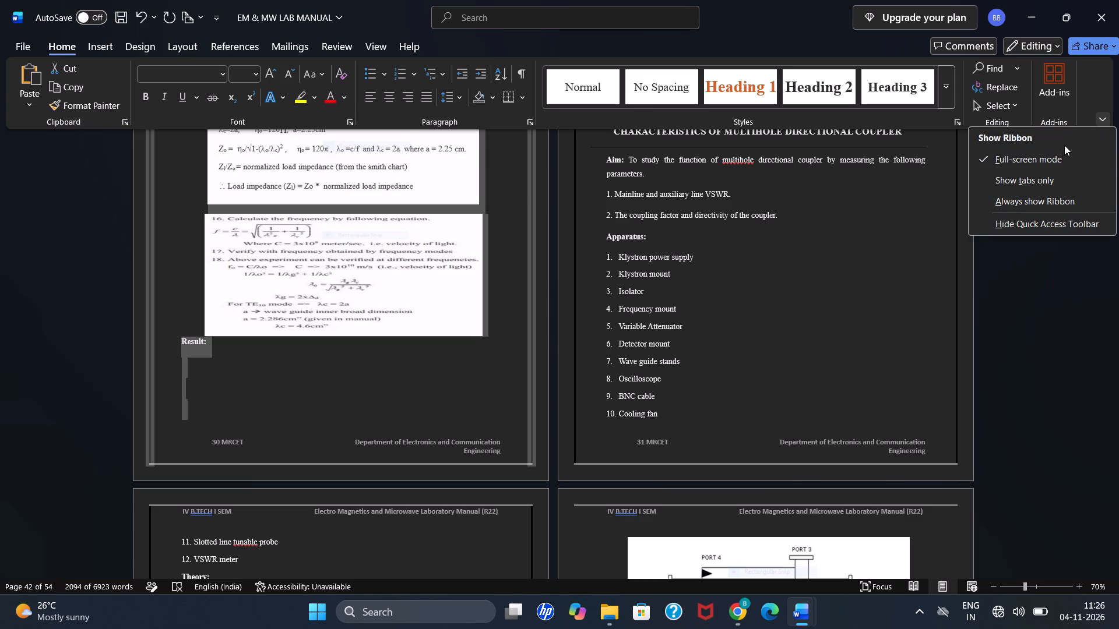
left_click(1023, 197)
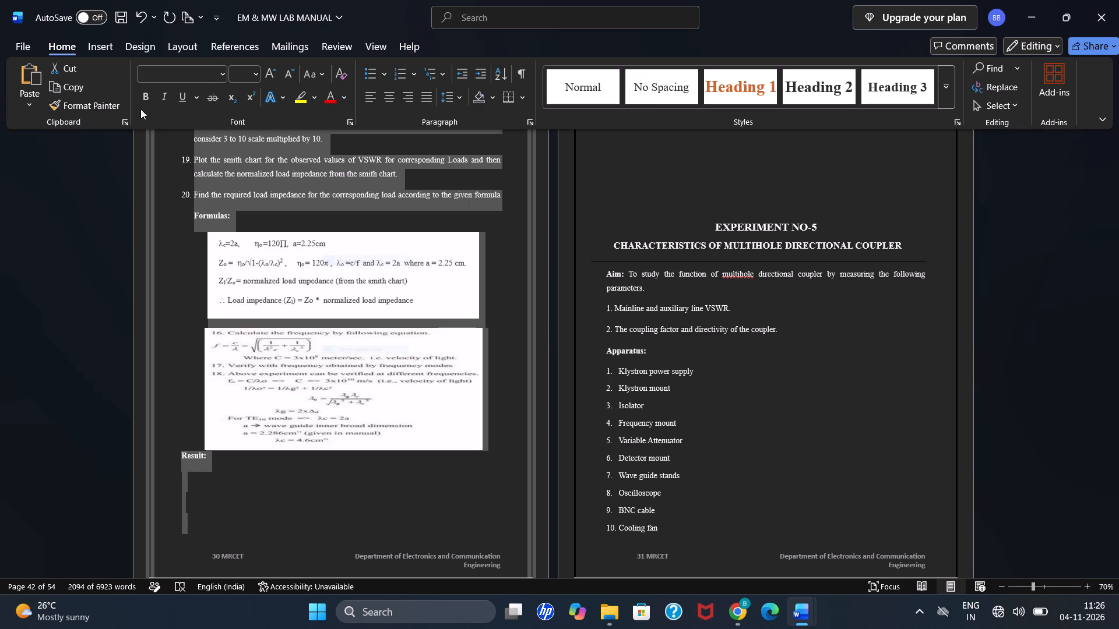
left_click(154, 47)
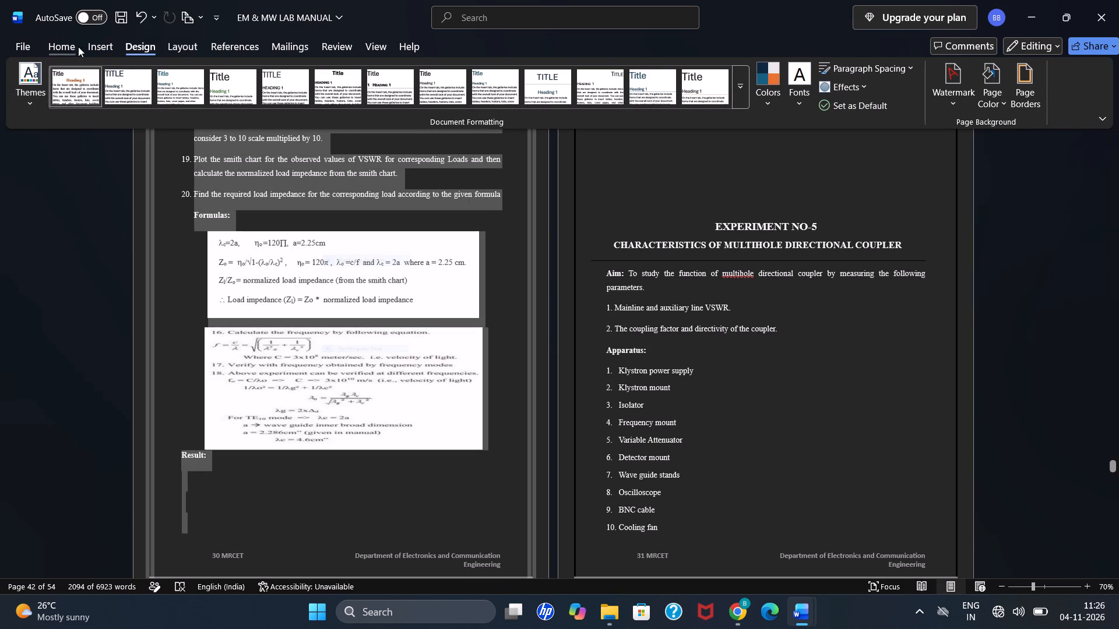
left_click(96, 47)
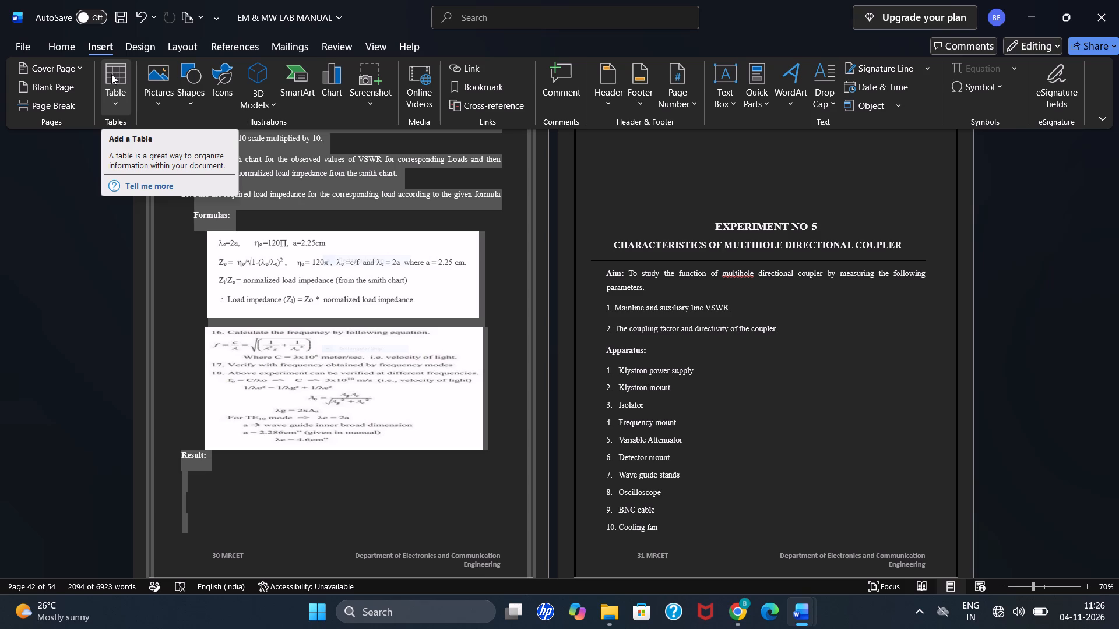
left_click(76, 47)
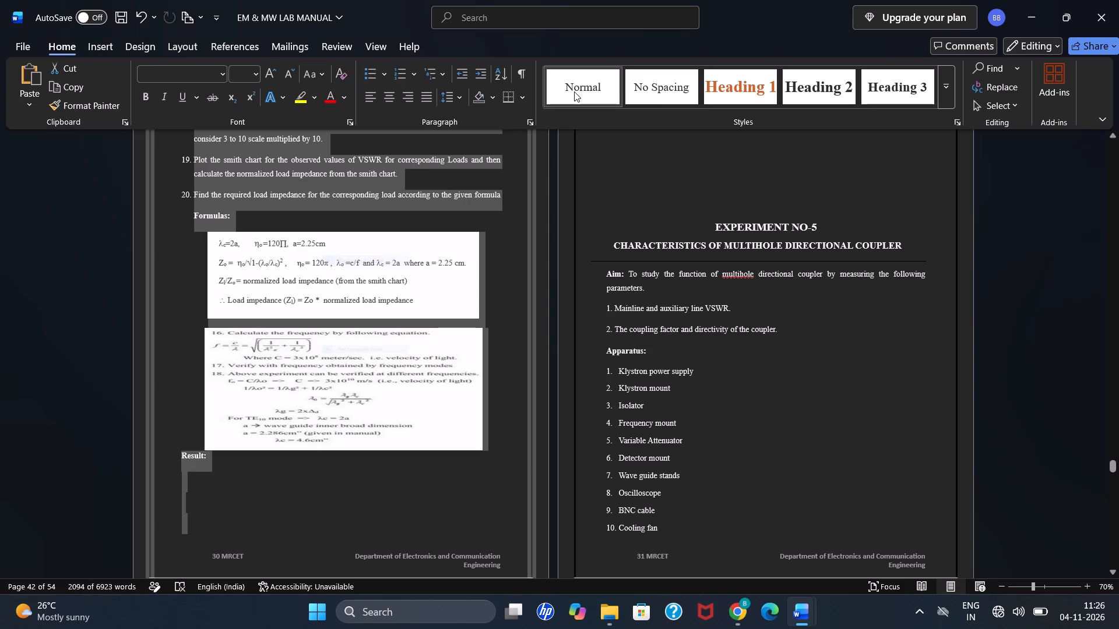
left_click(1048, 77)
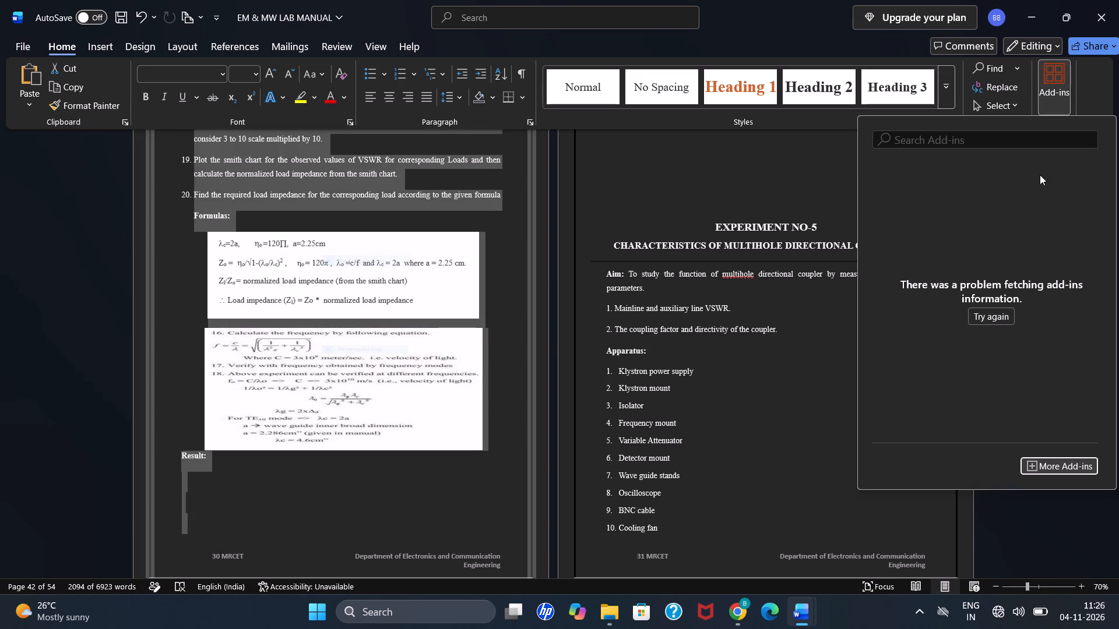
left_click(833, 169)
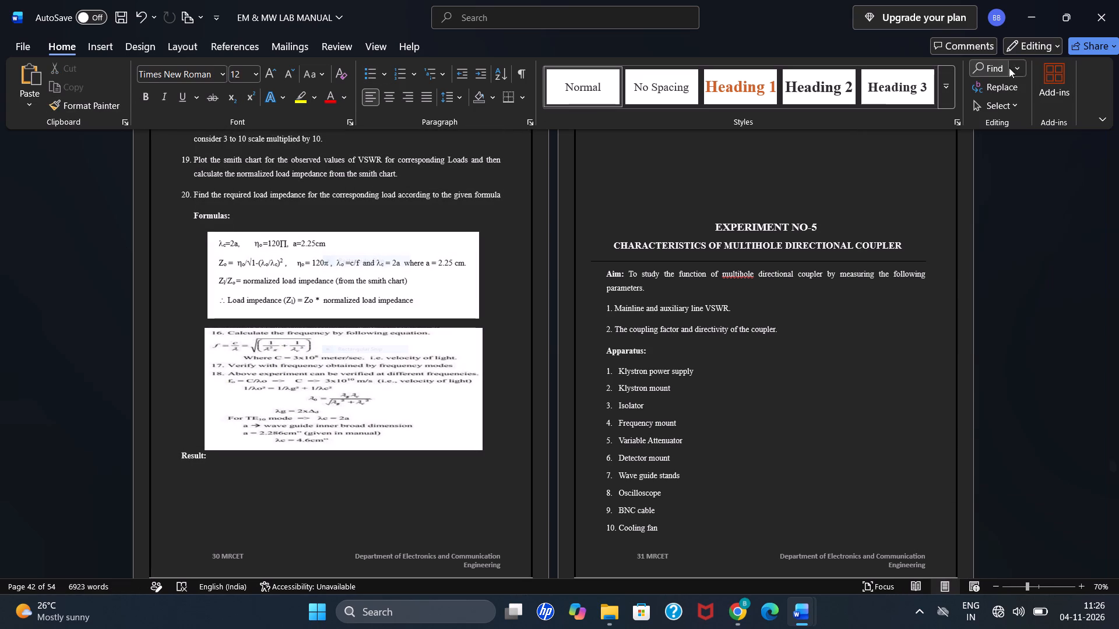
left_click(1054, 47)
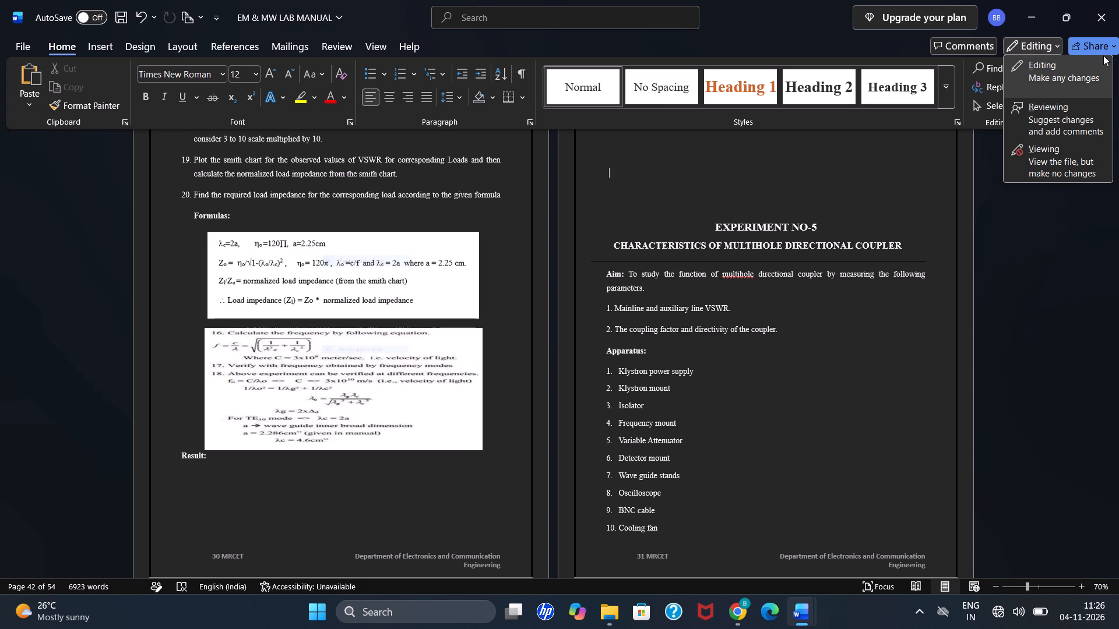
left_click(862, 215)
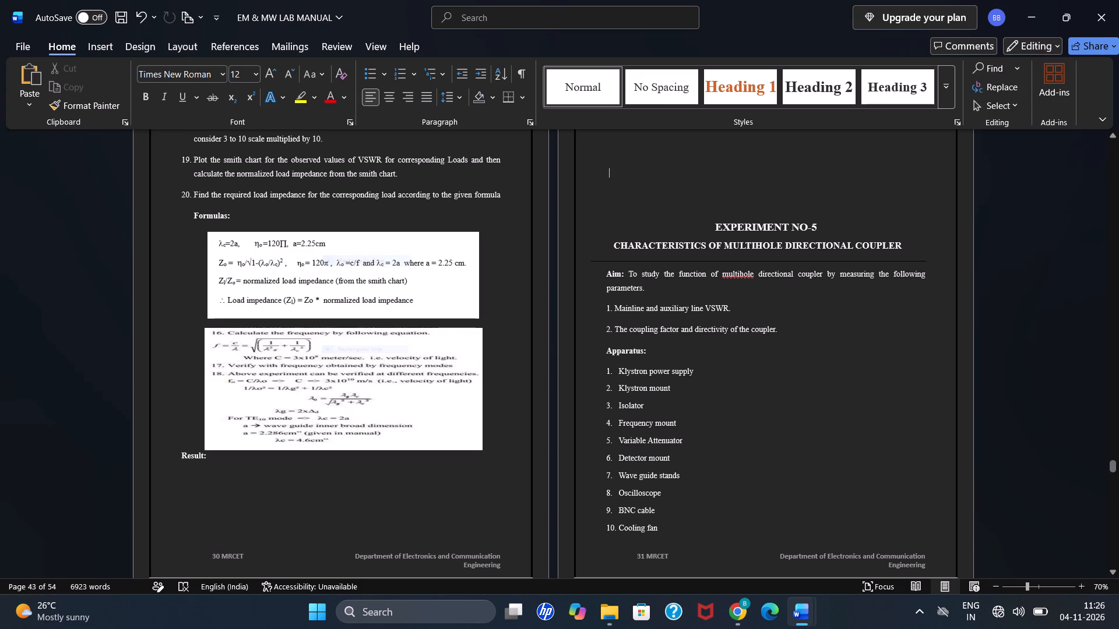
Switch to the window showing the Word start page and create a blank document.
scroll(821, 230, "up", 2)
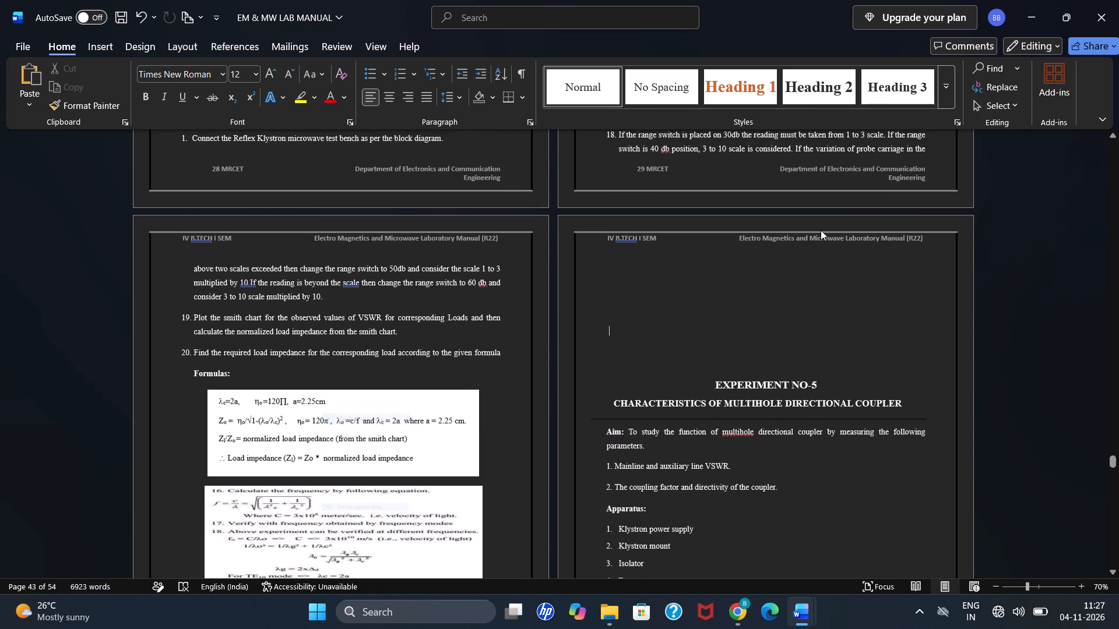
scroll(821, 230, "down", 3)
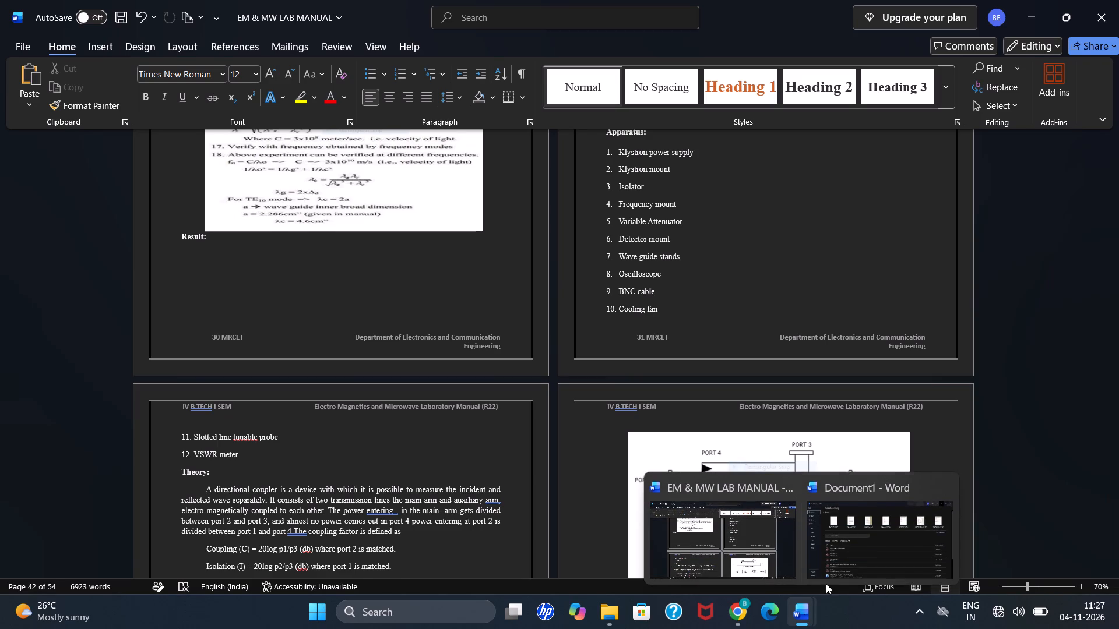
left_click(870, 545)
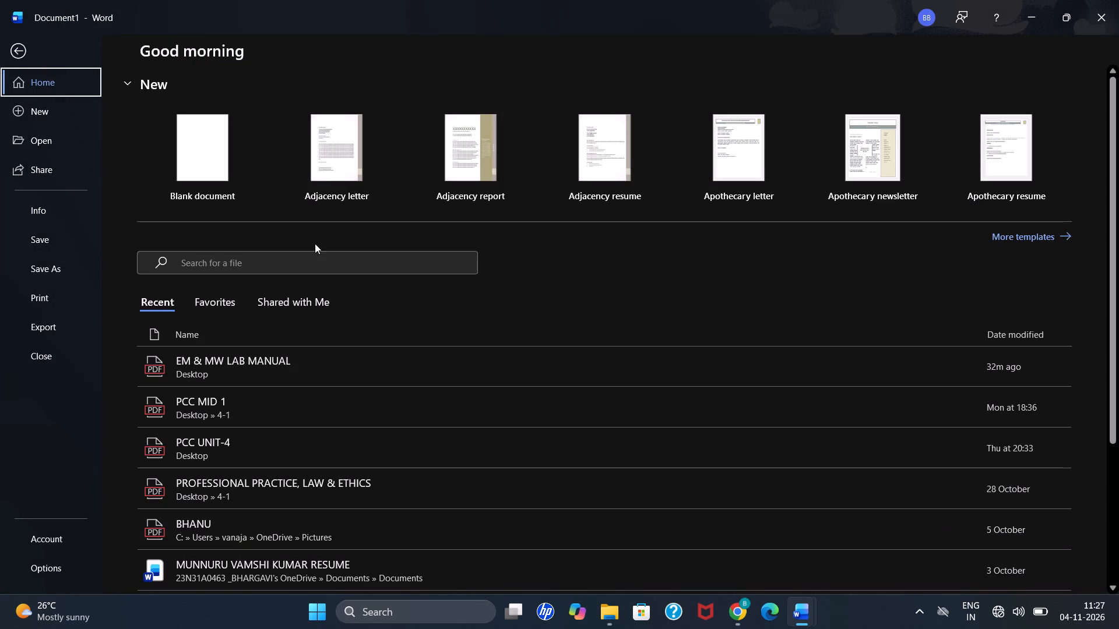
left_click(236, 193)
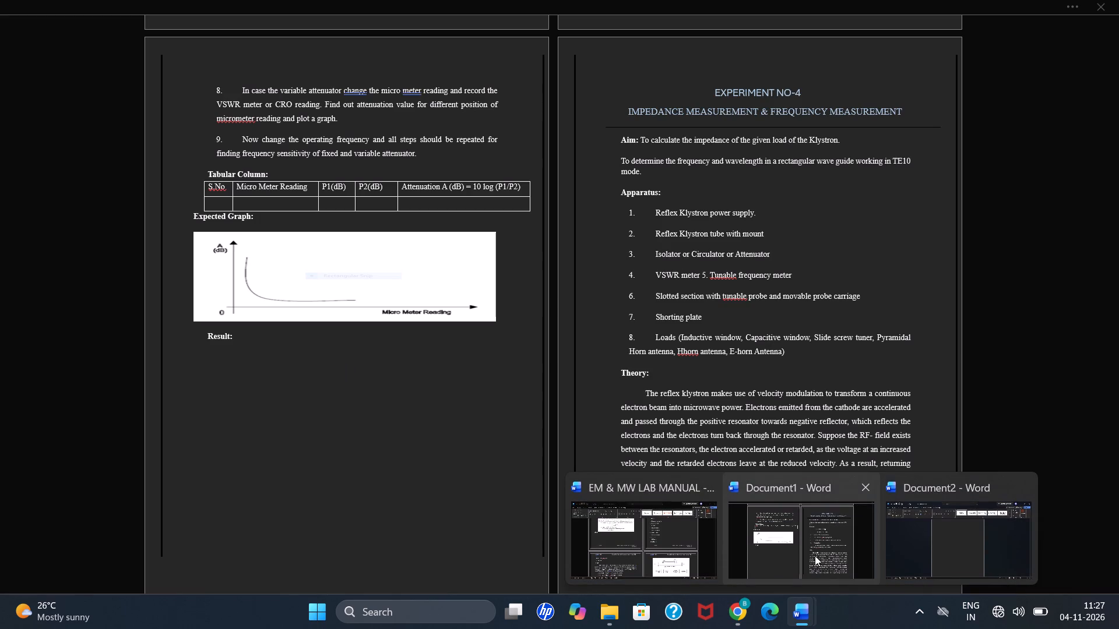
Return to Document1 containing the copied experiments and set its ribbon to always show.
left_click(816, 555)
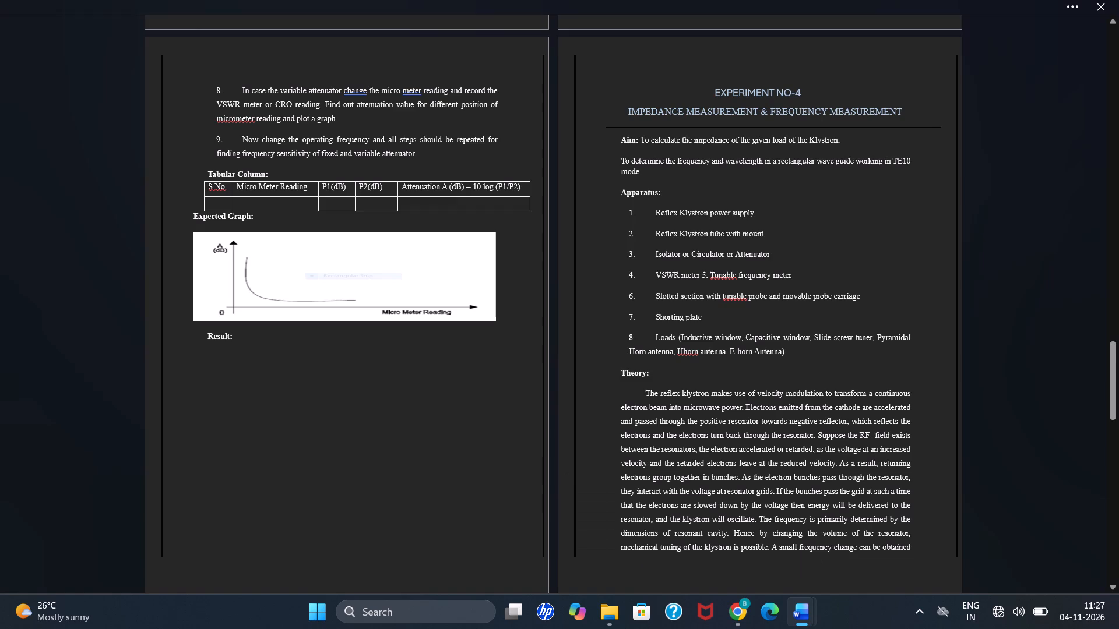
scroll(629, 372, "down", 10)
scroll(629, 372, "down", 15)
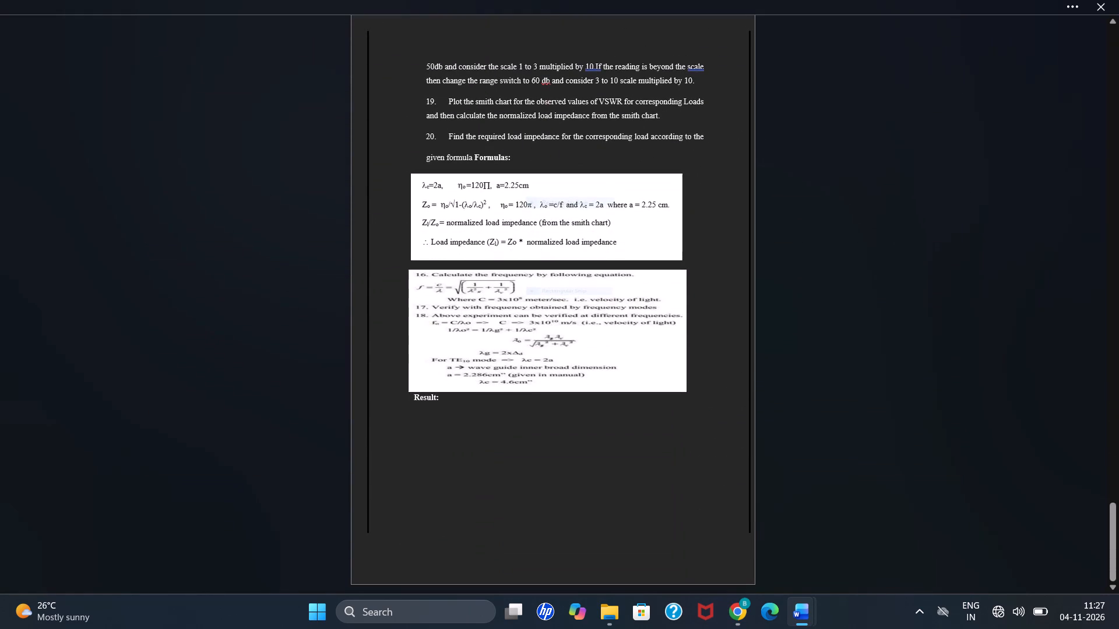
left_click(1082, 3)
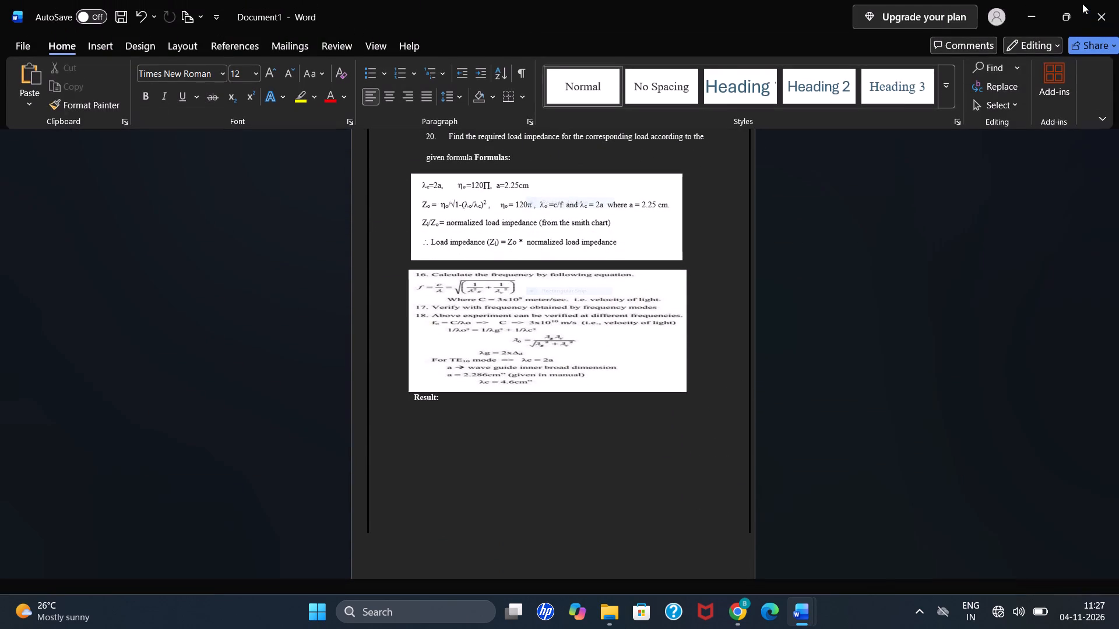
left_click(1097, 124)
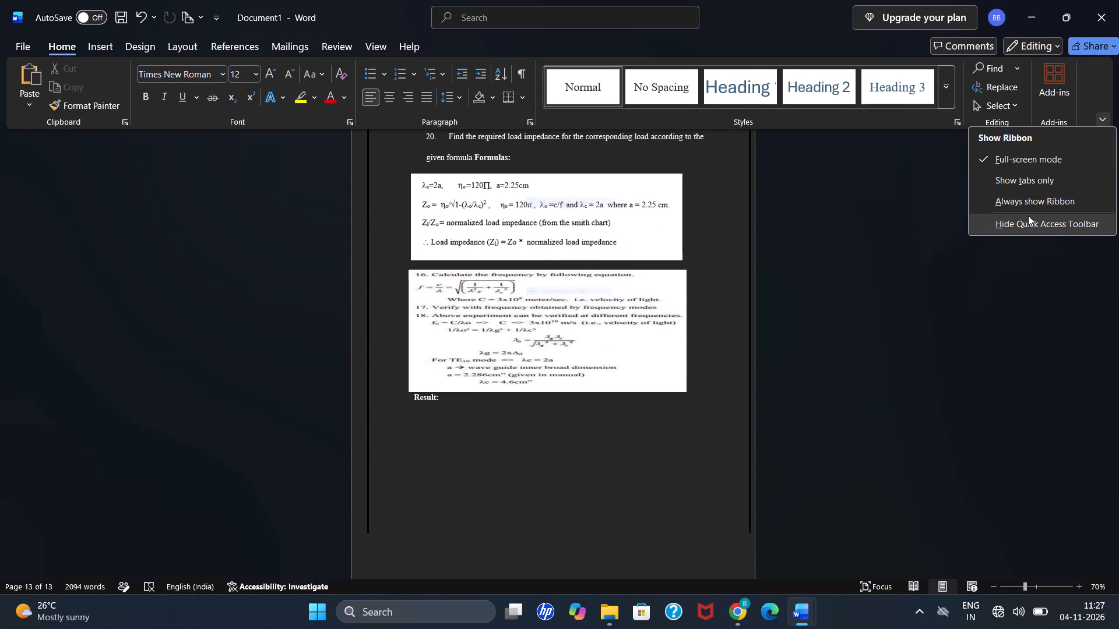
left_click(1026, 207)
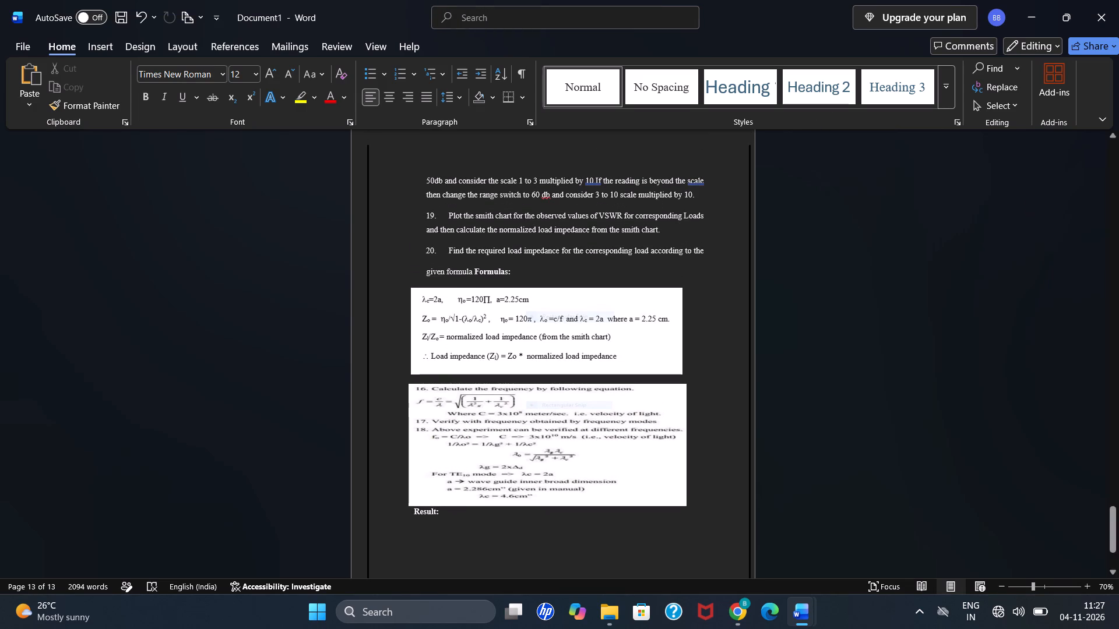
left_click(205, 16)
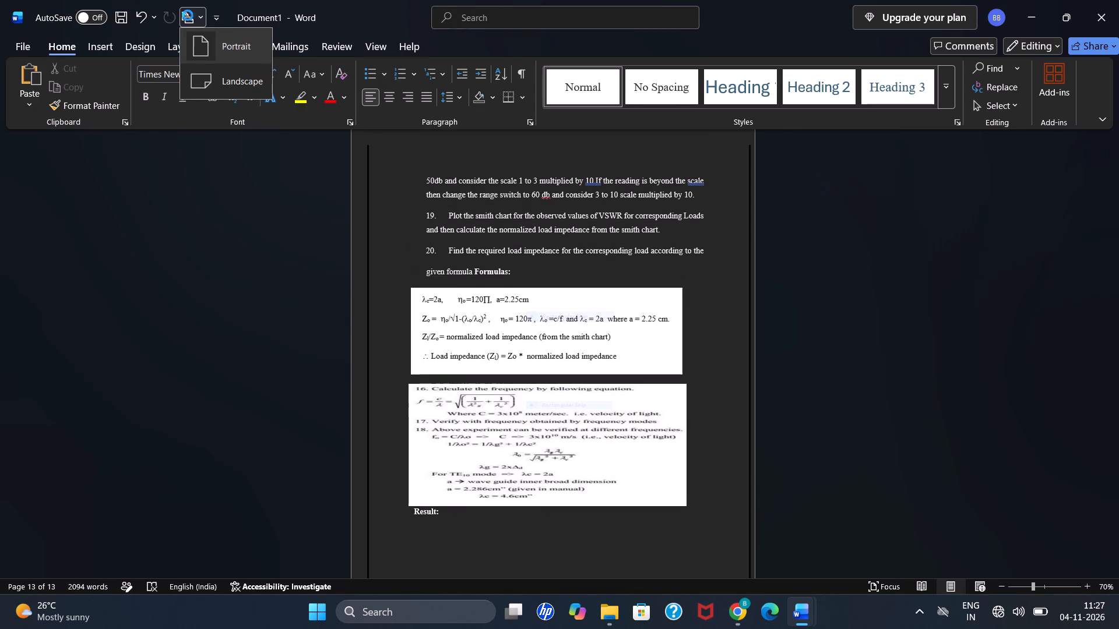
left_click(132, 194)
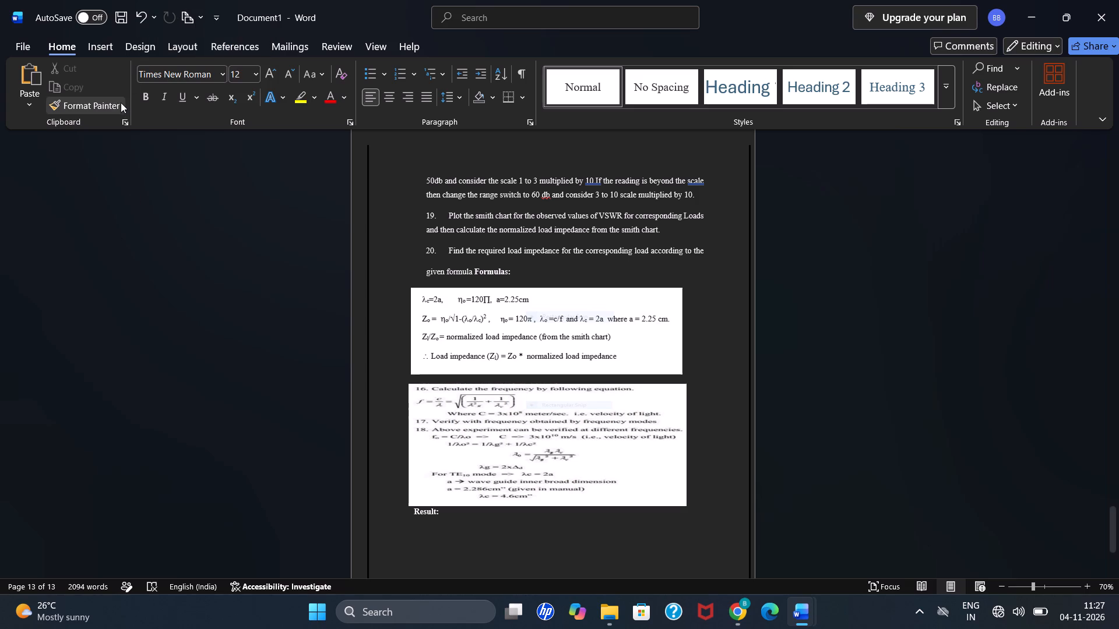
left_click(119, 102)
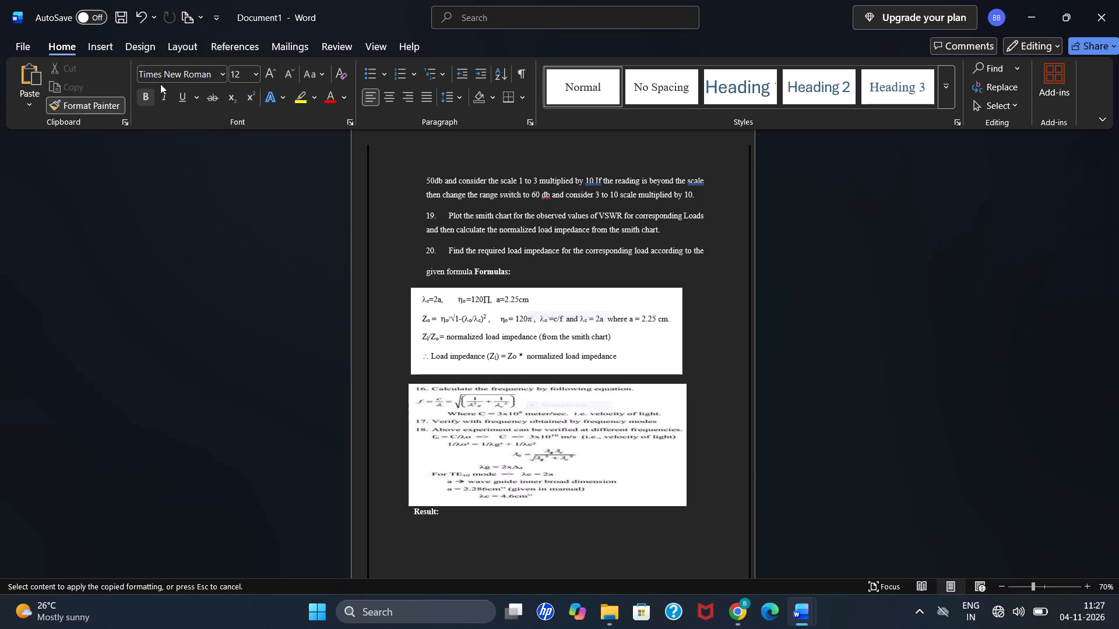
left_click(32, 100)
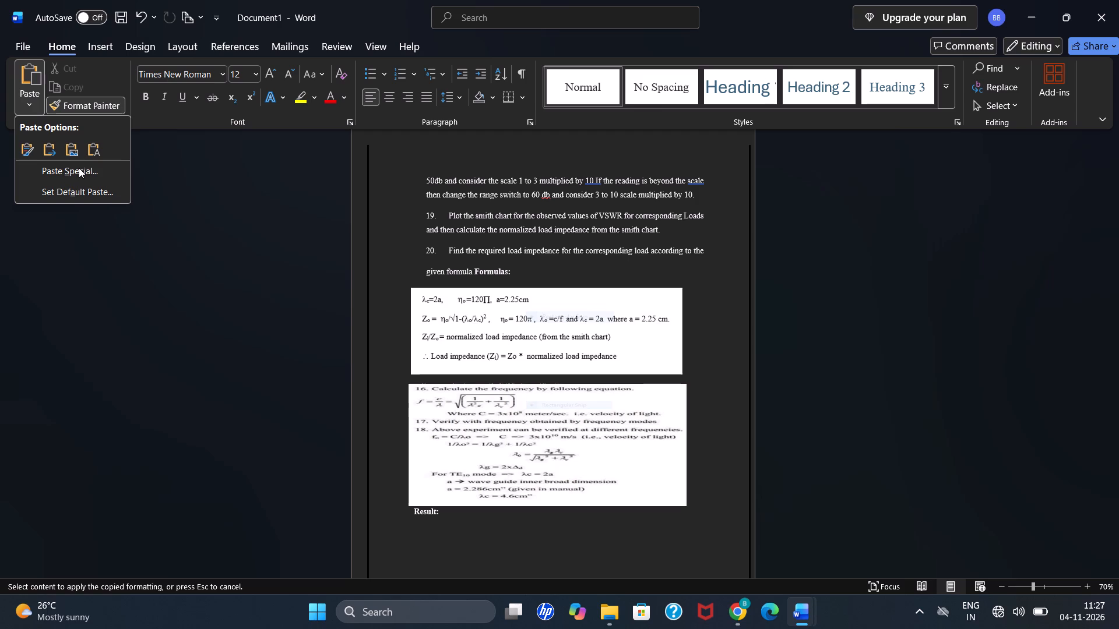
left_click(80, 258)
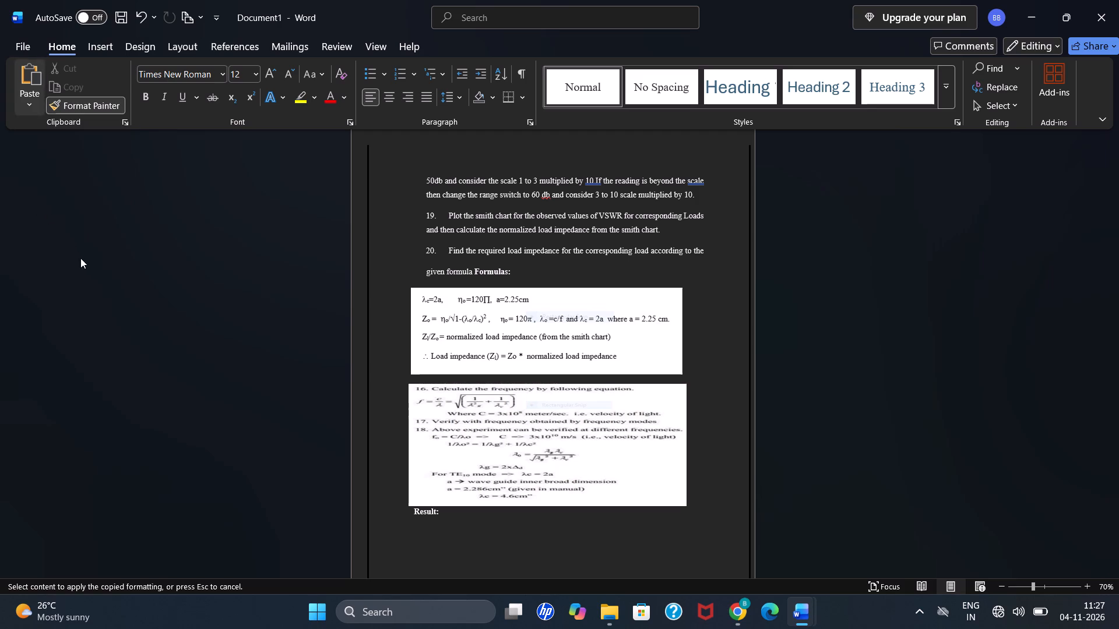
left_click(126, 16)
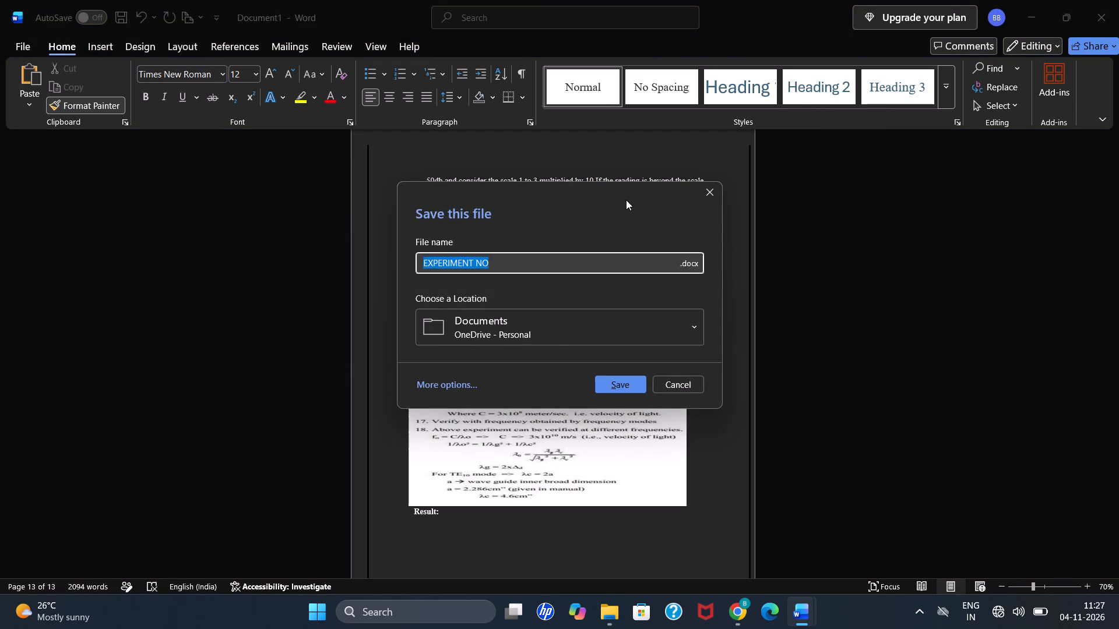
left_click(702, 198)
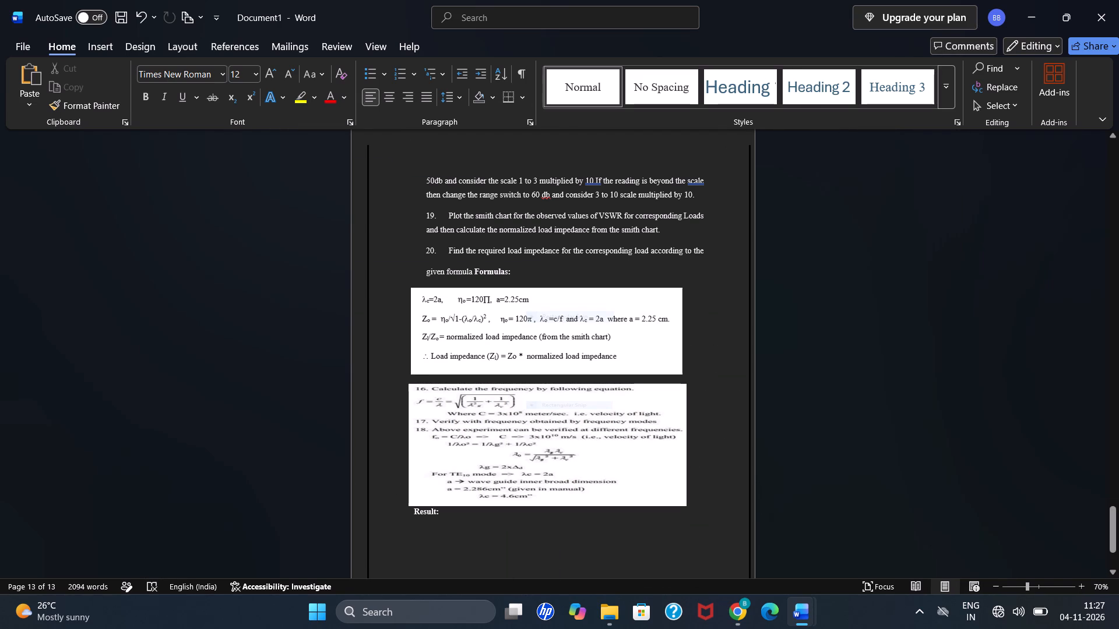
Review the document from its last page back to Experiment No-1 and on to the Experiment No-2 heading.
scroll(780, 179, "up", 9)
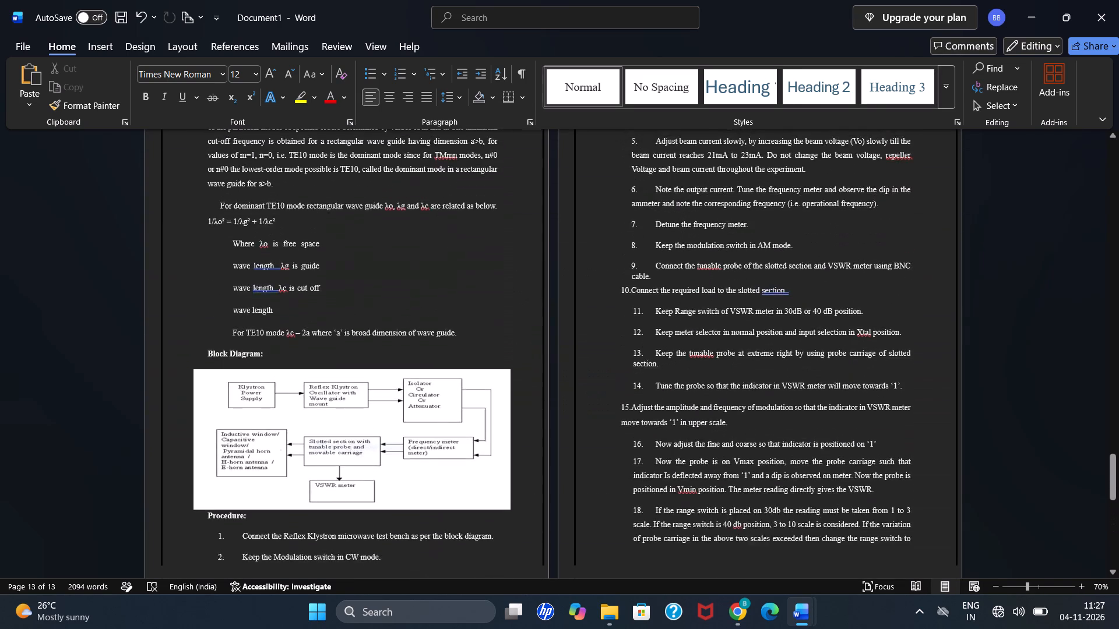
scroll(780, 179, "up", 12)
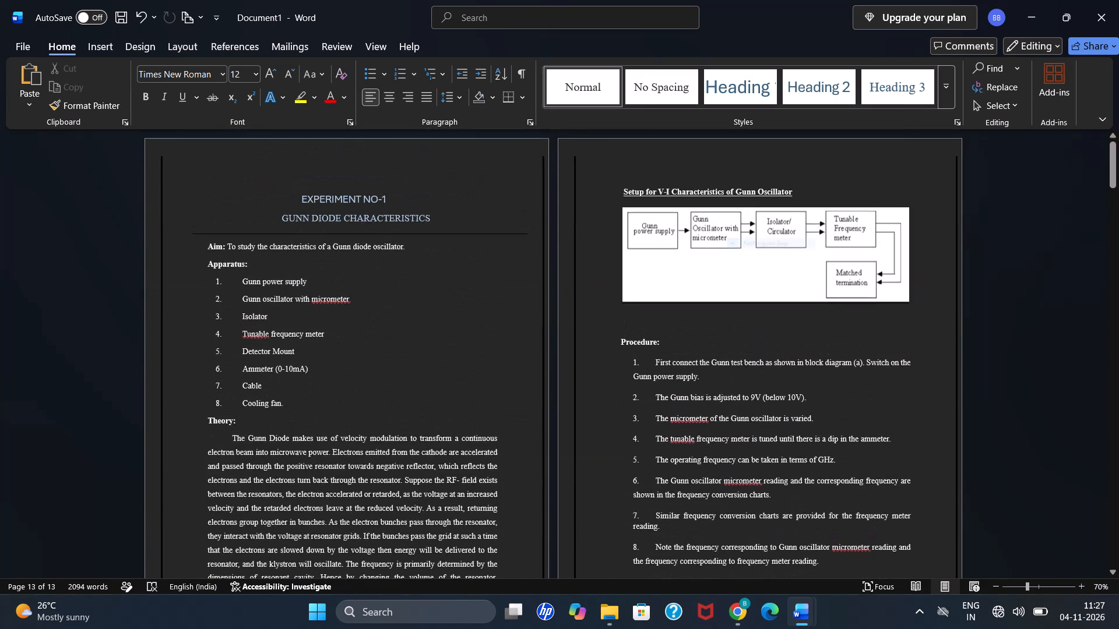
left_click(1102, 121)
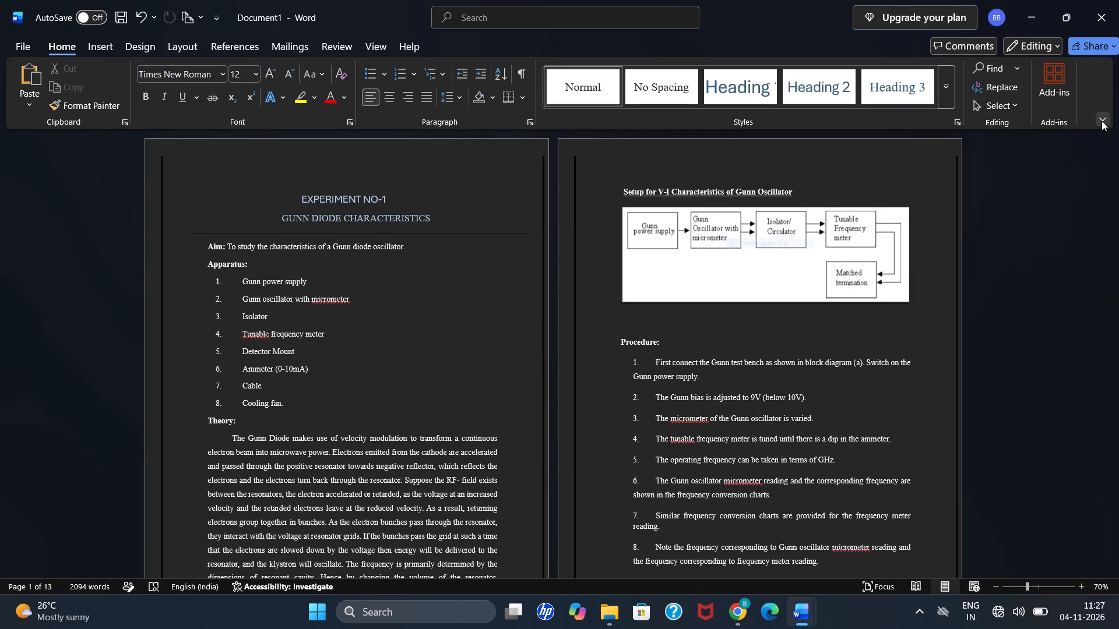
left_click(995, 264)
left_click(1109, 45)
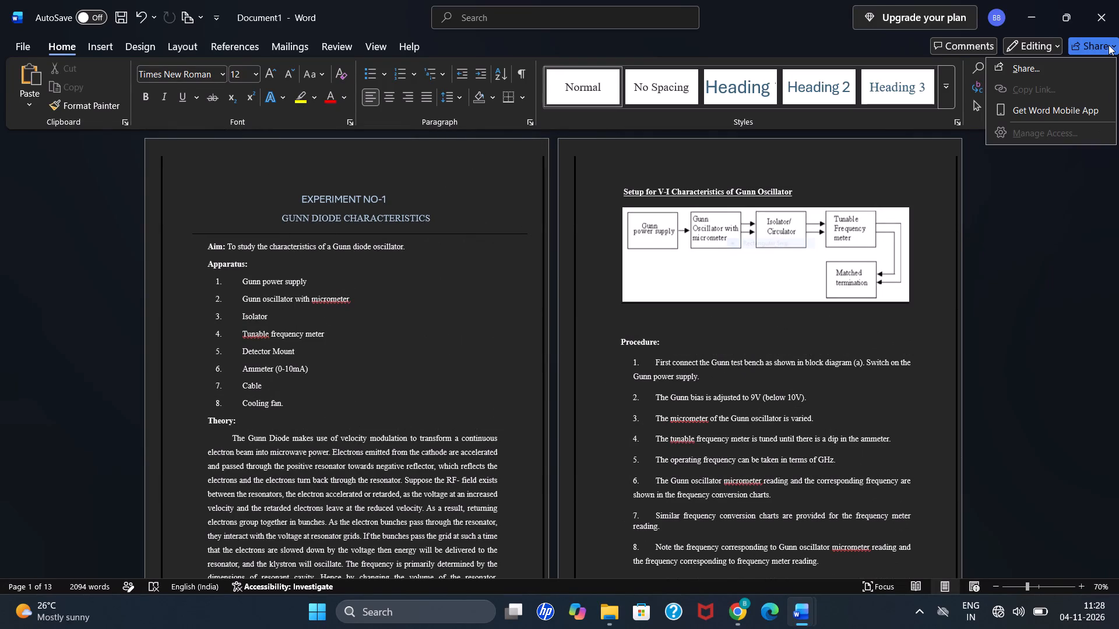
left_click(1022, 219)
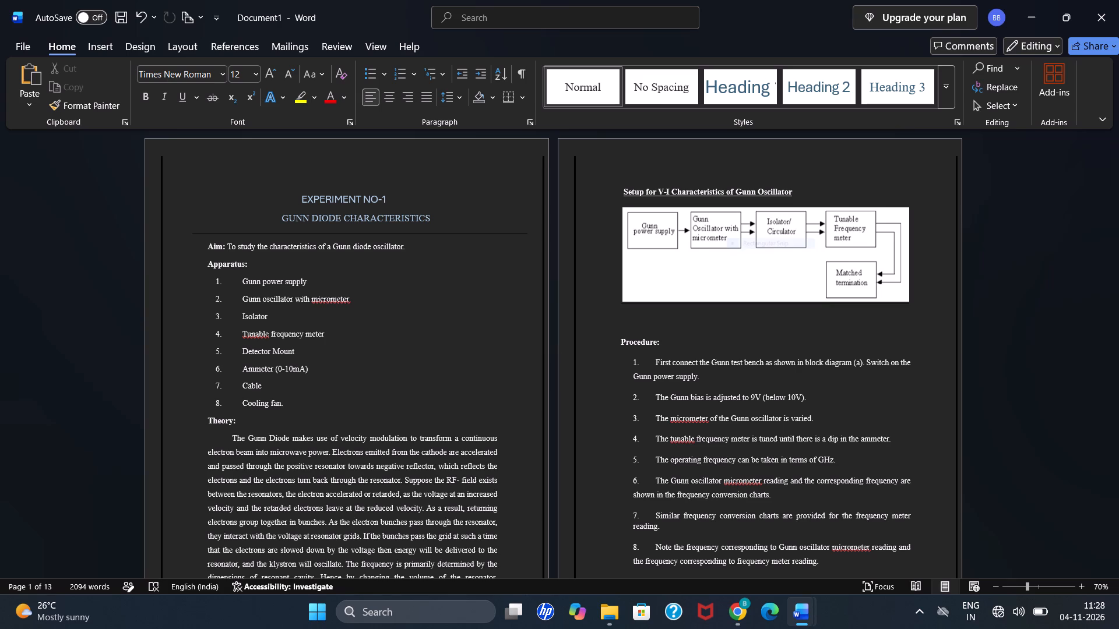
scroll(1022, 219, "down", 2)
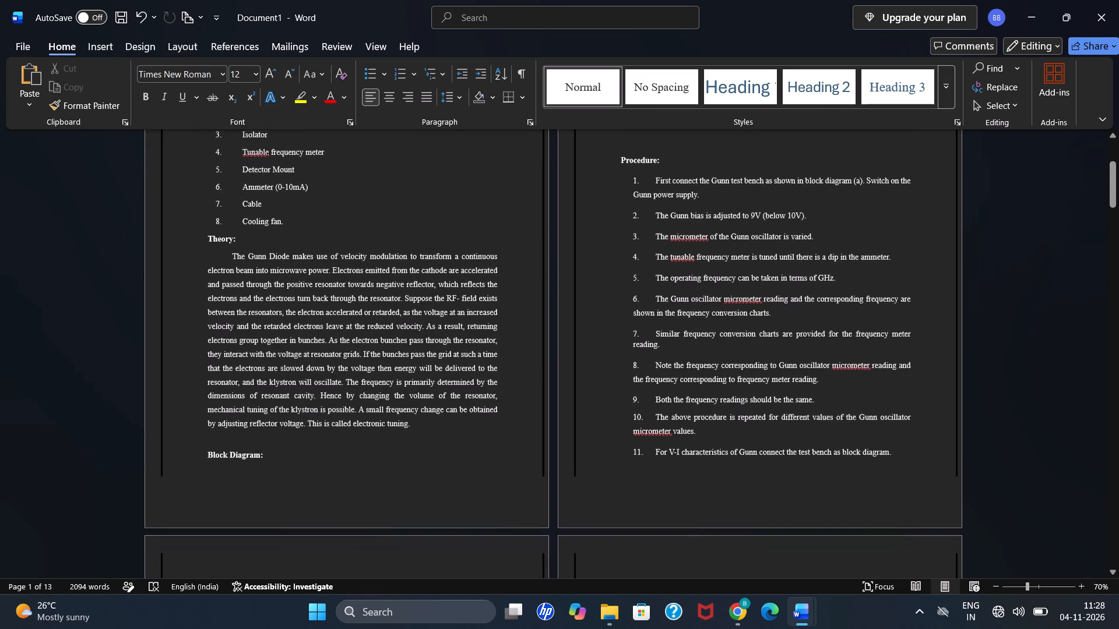
scroll(1022, 219, "down", 1)
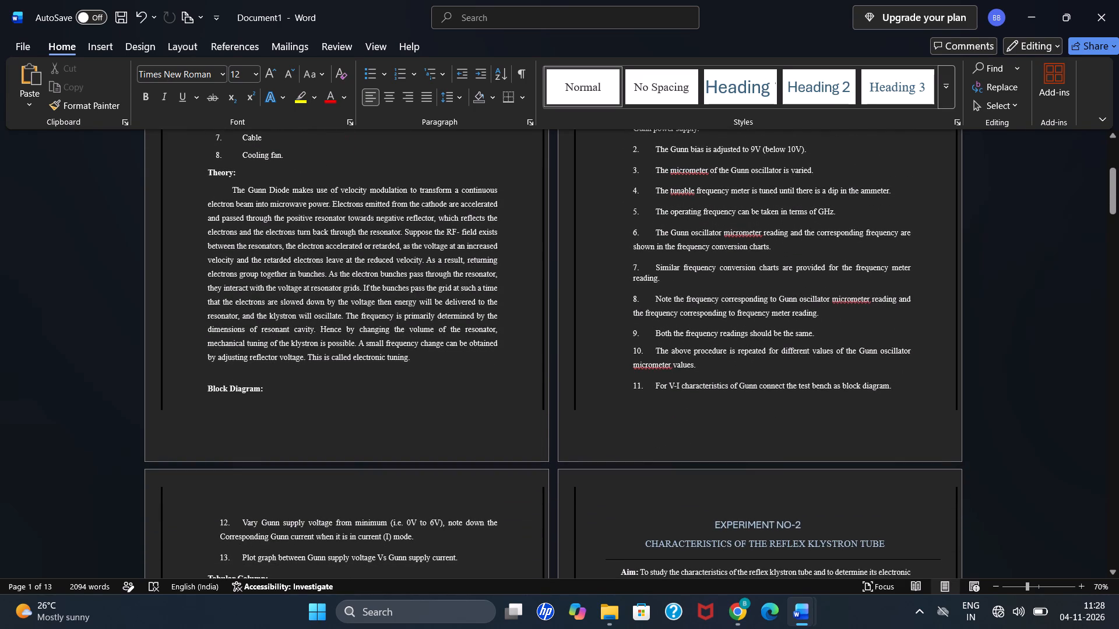
scroll(1022, 219, "down", 1)
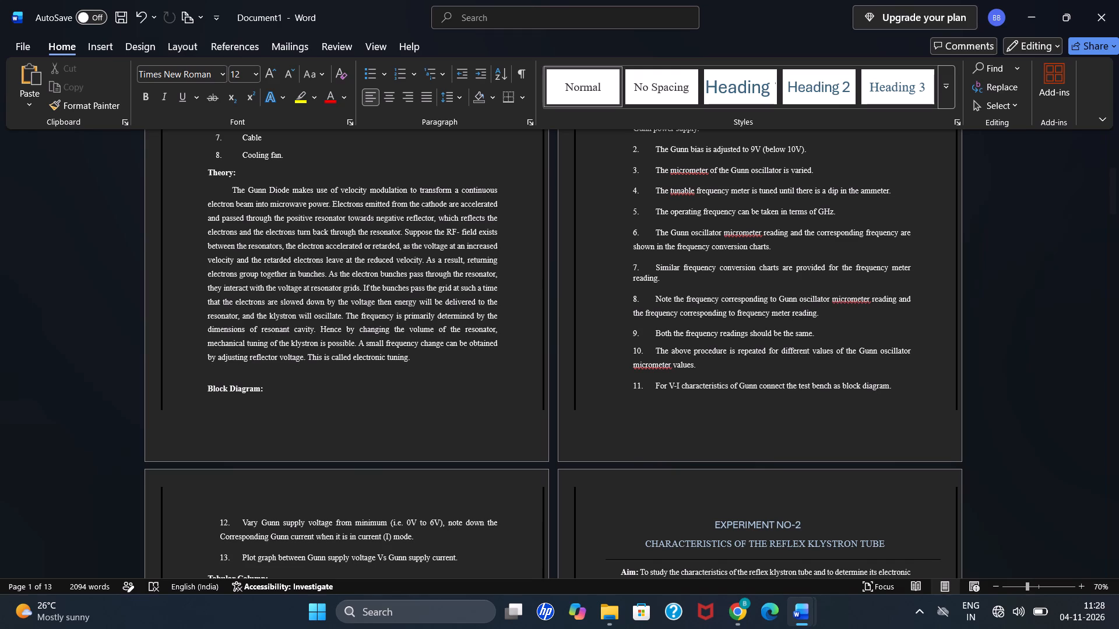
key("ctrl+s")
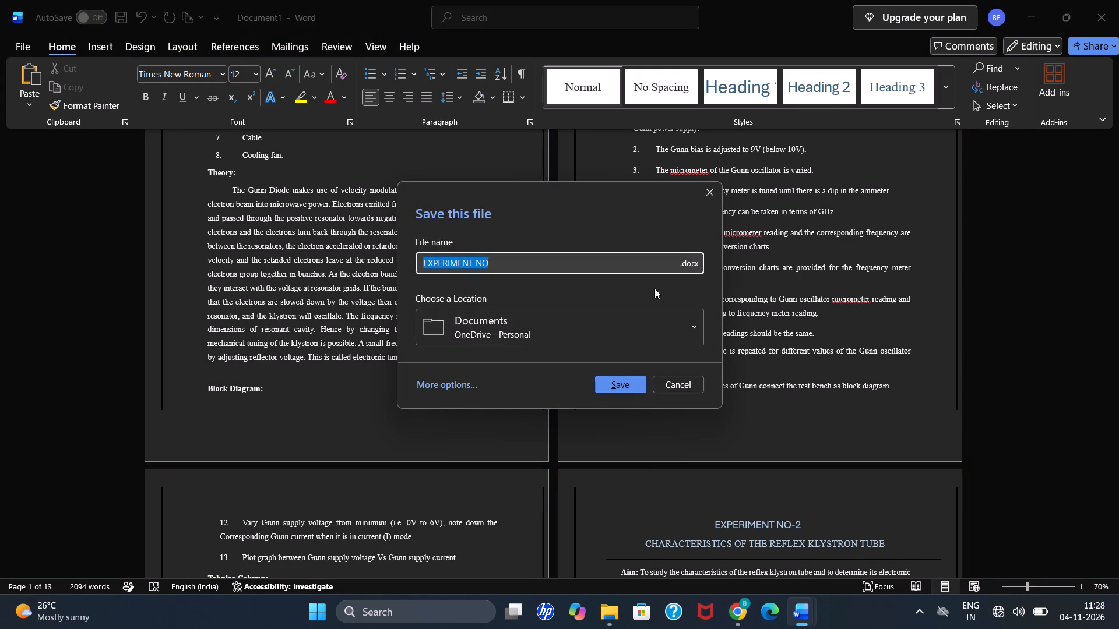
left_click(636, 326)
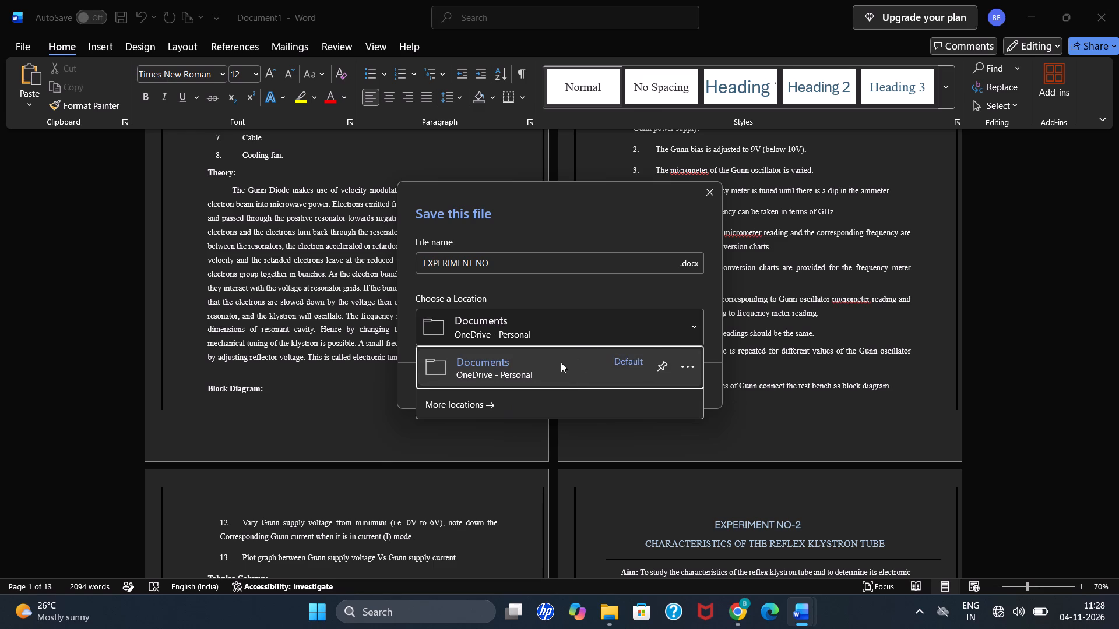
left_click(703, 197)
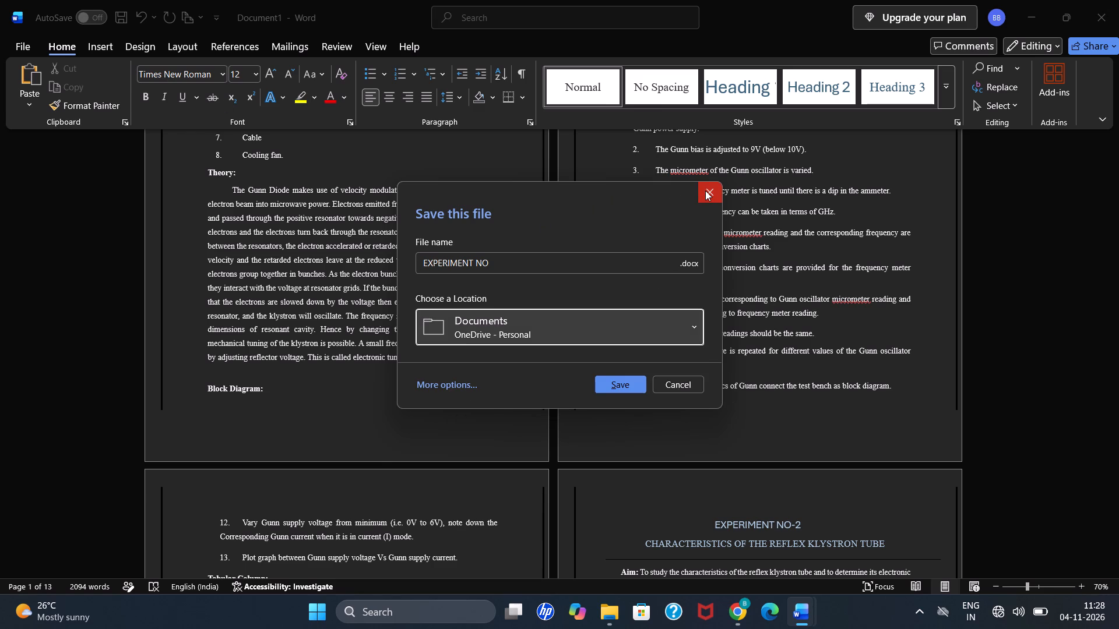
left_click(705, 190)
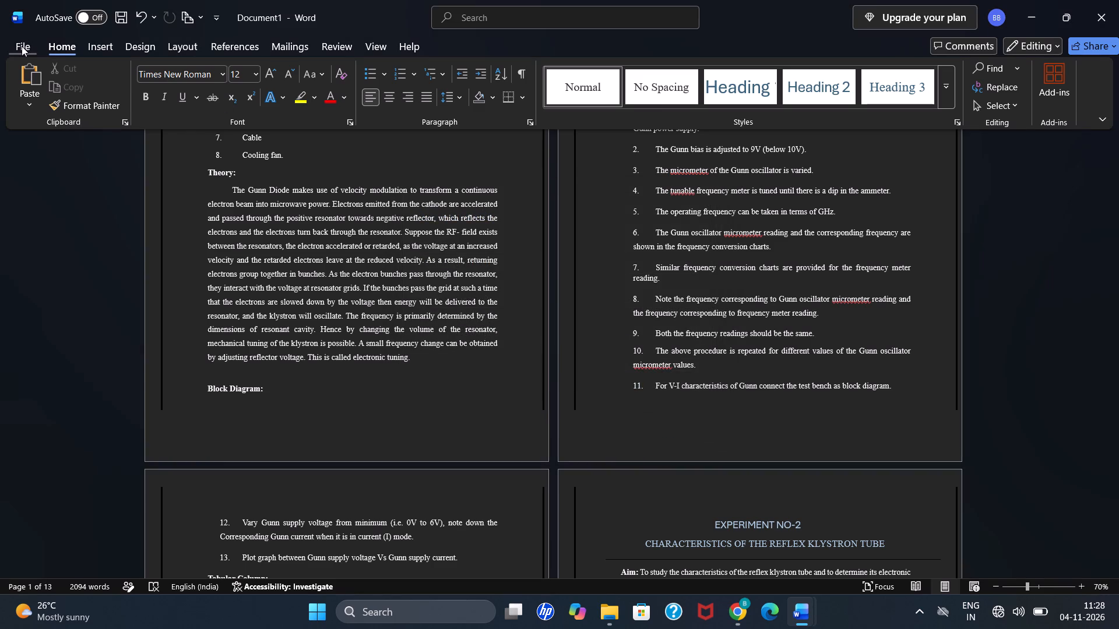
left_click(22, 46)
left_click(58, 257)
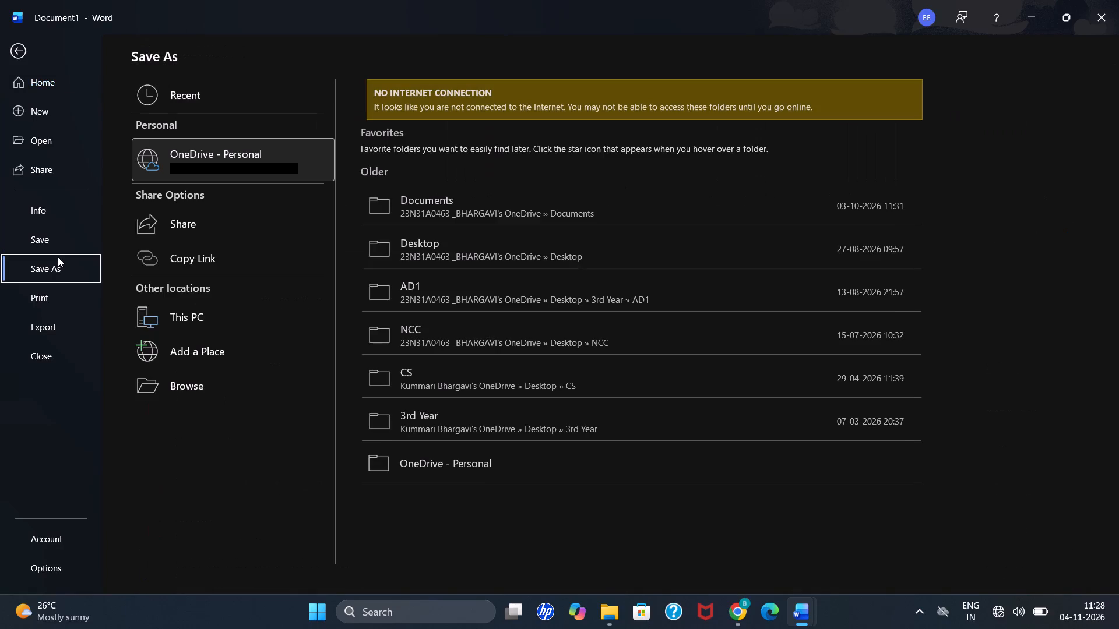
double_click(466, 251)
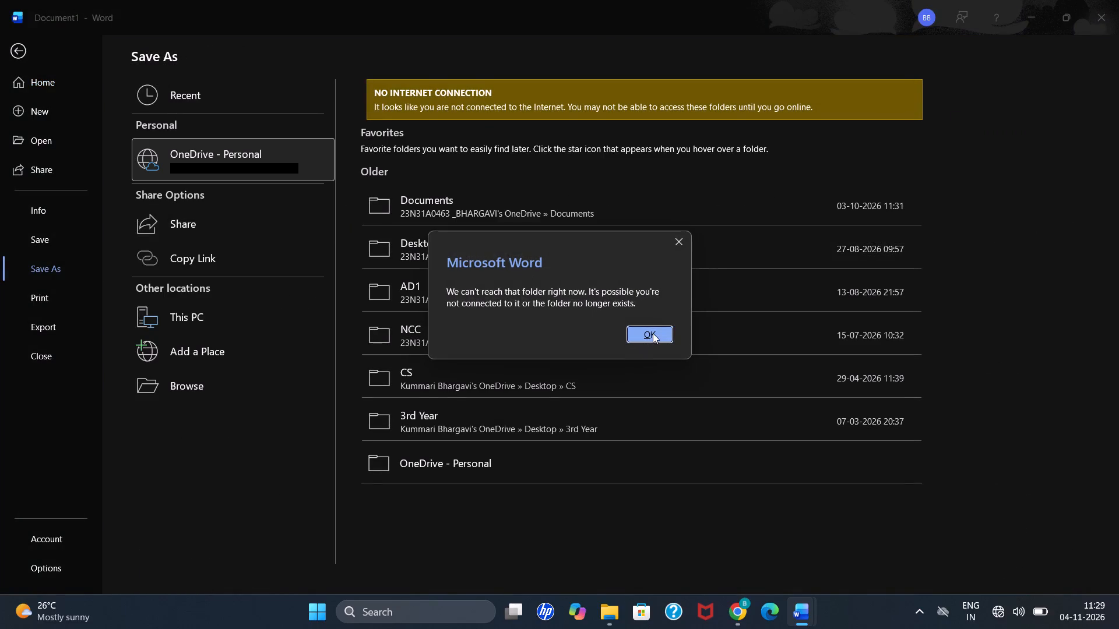
Dismiss the unreachable-folder message and connect the computer to the Redmi Note 14 Pro 5G Wi-Fi network.
left_click(653, 333)
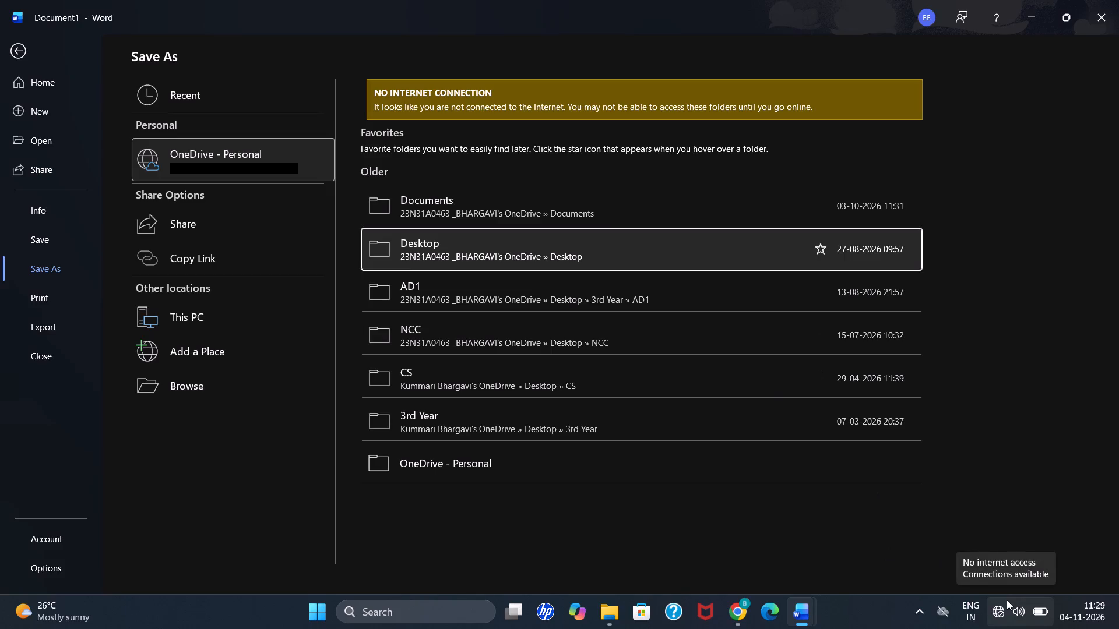
left_click(1047, 610)
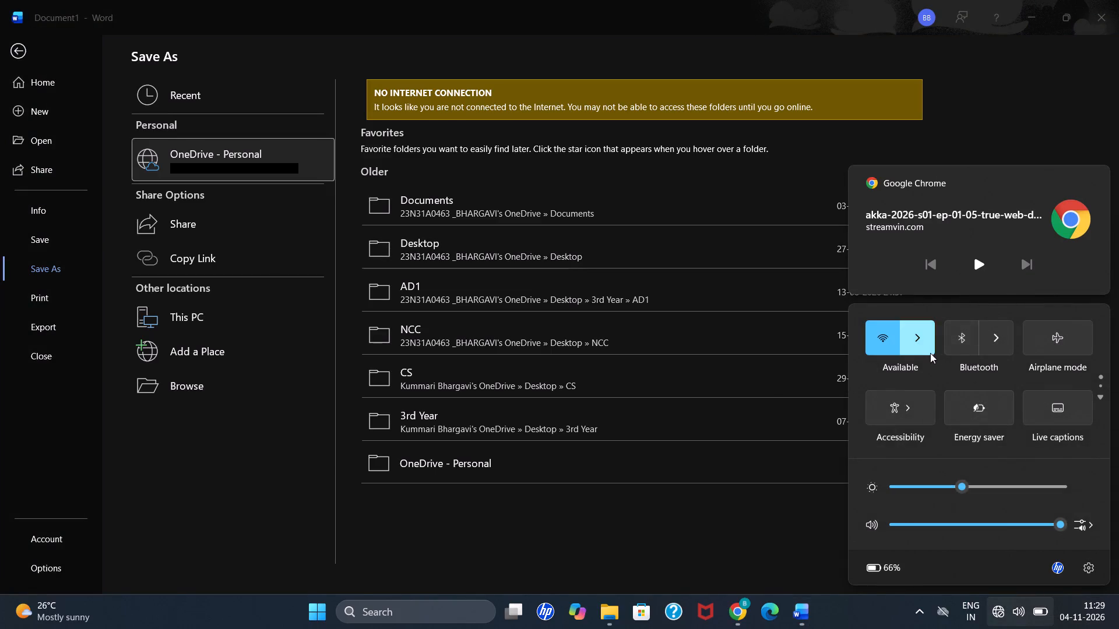
left_click(924, 352)
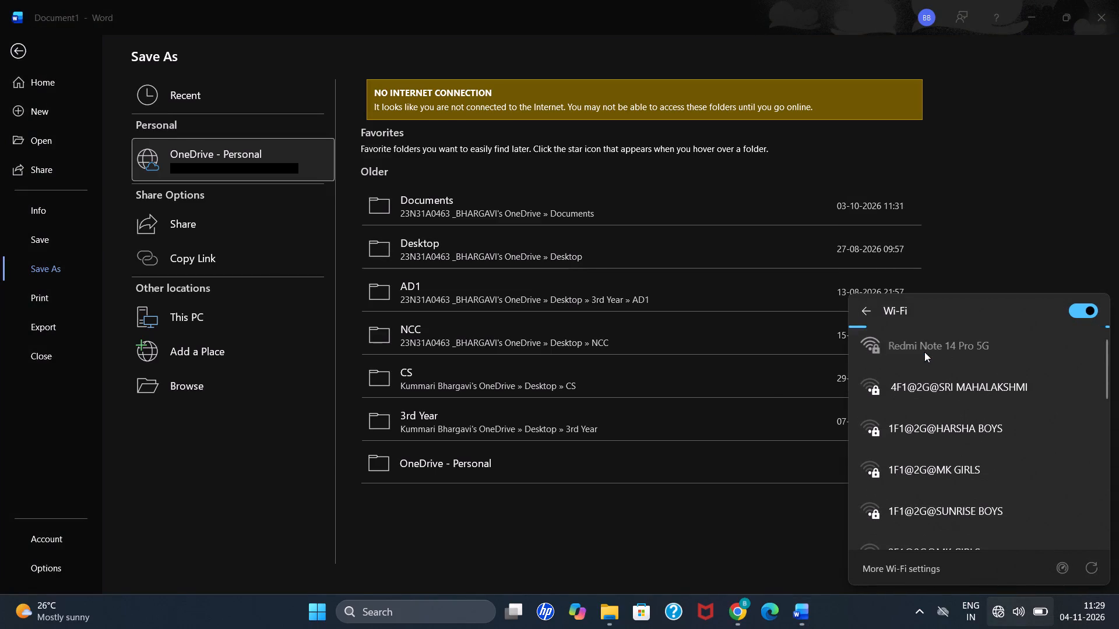
left_click(924, 352)
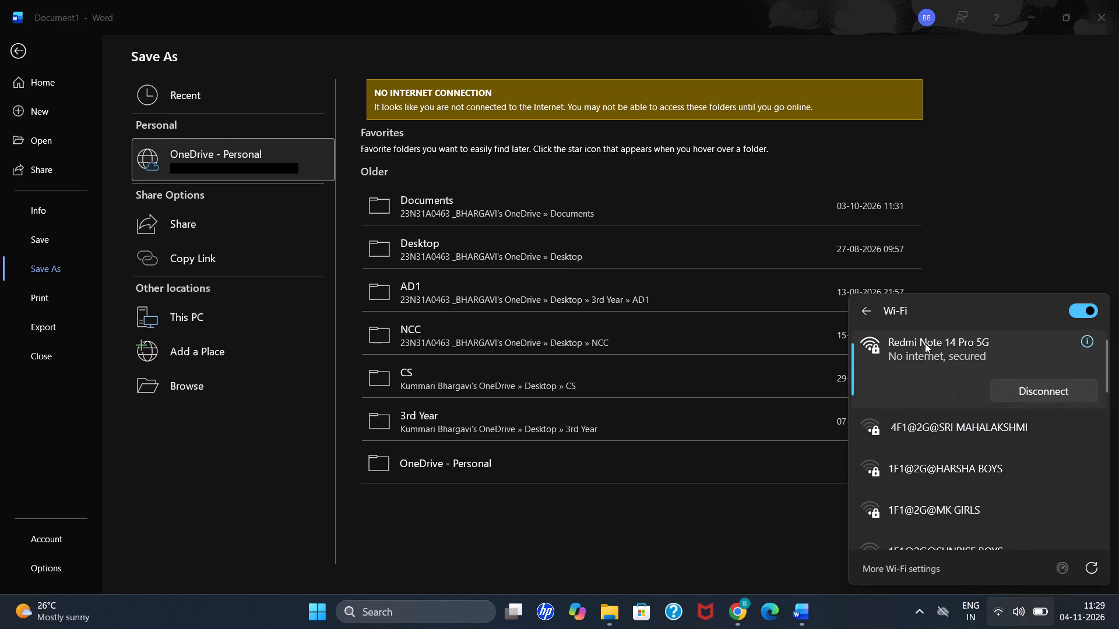
left_click(1021, 267)
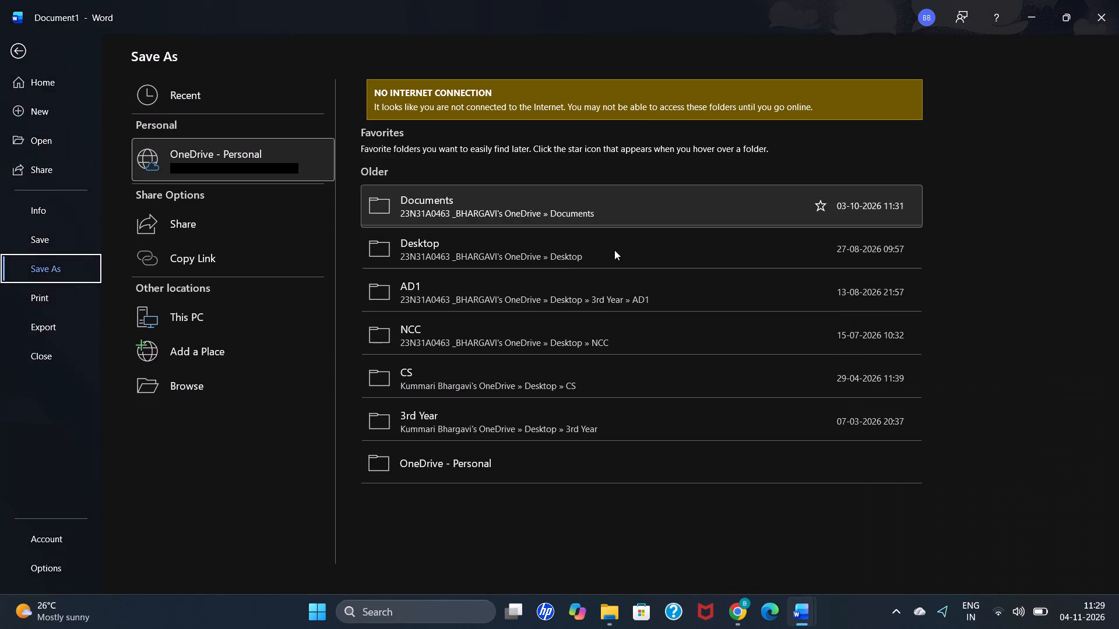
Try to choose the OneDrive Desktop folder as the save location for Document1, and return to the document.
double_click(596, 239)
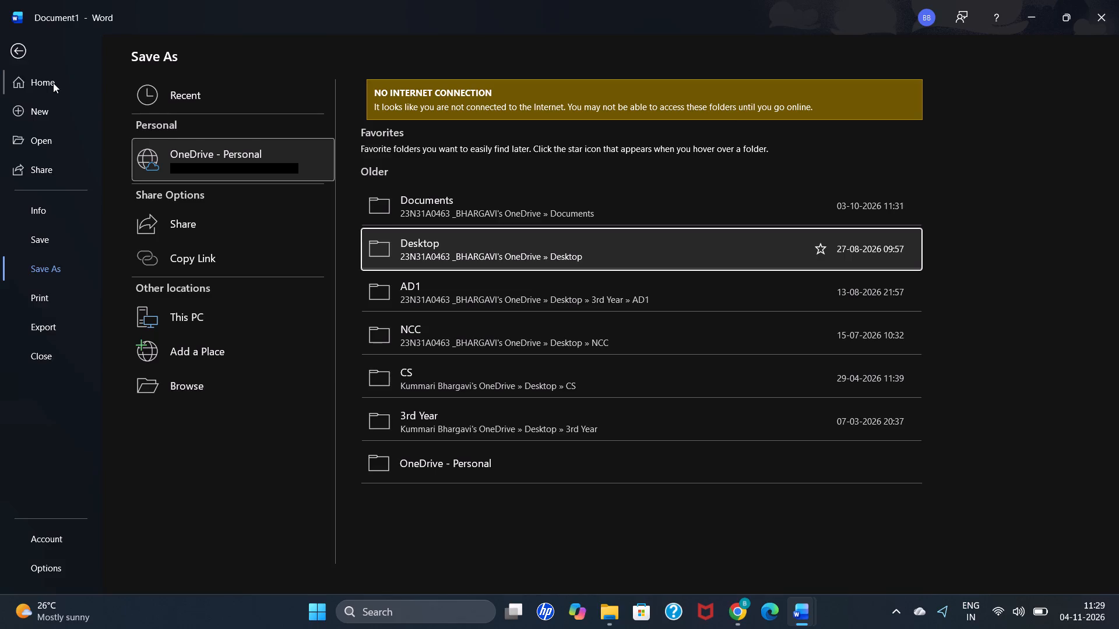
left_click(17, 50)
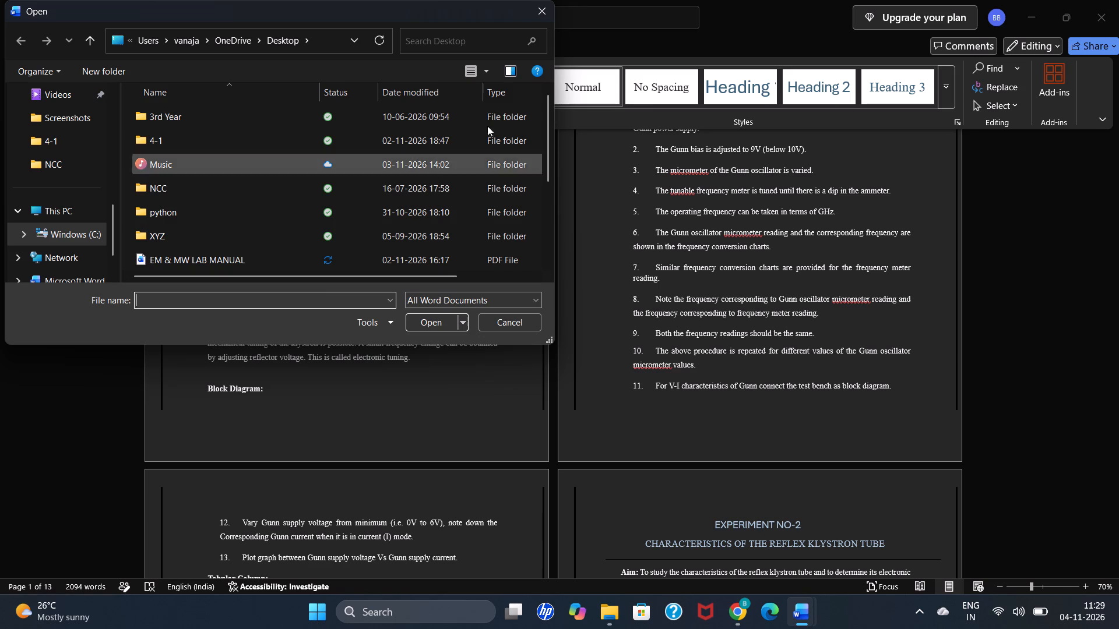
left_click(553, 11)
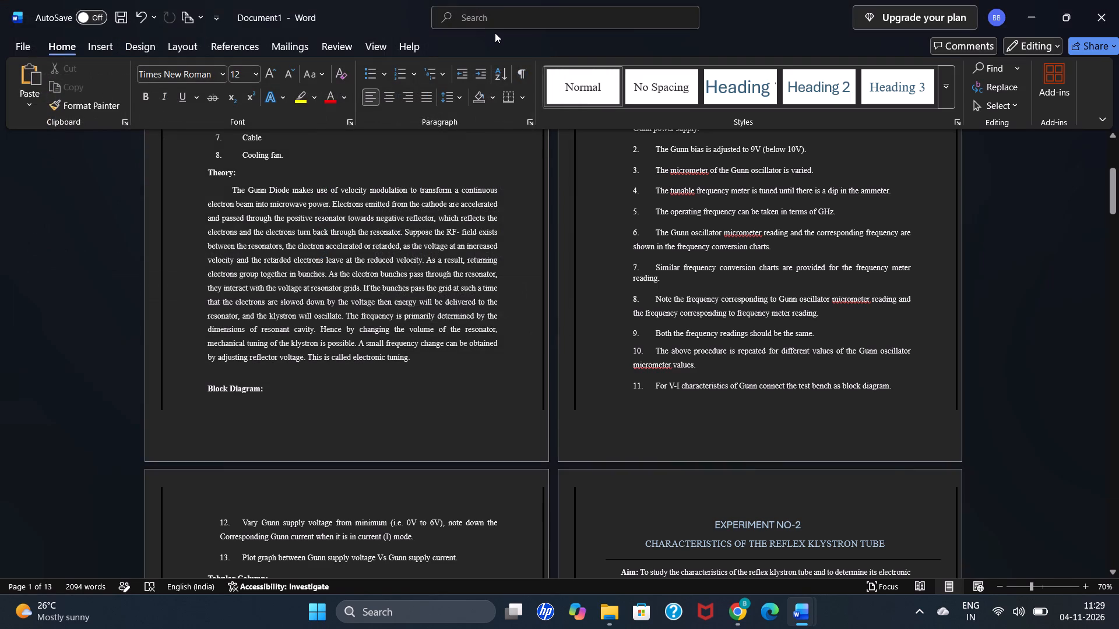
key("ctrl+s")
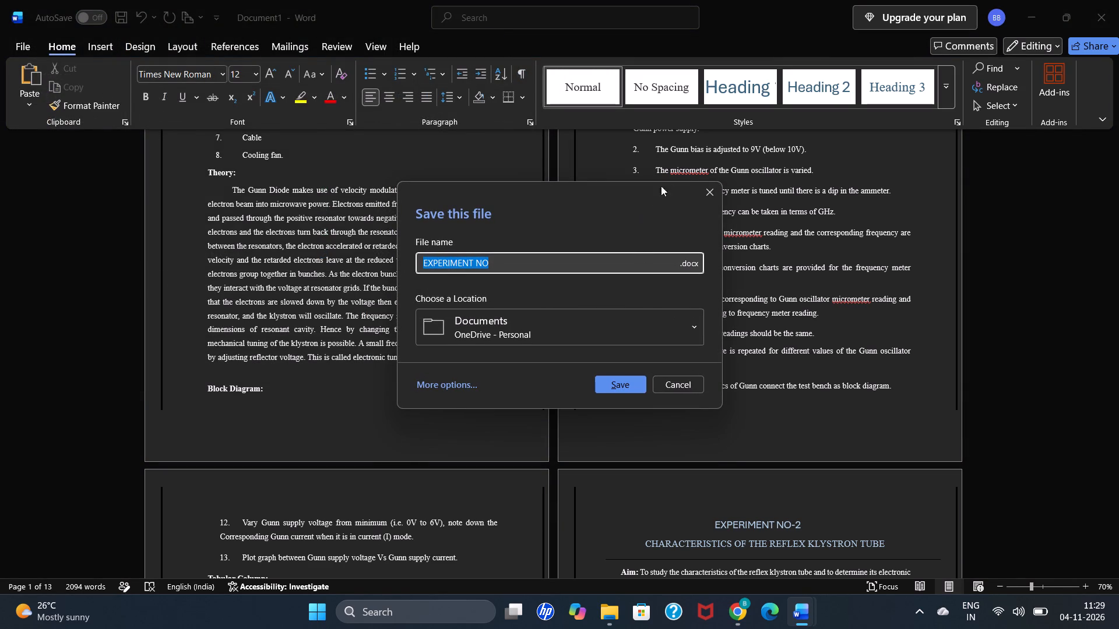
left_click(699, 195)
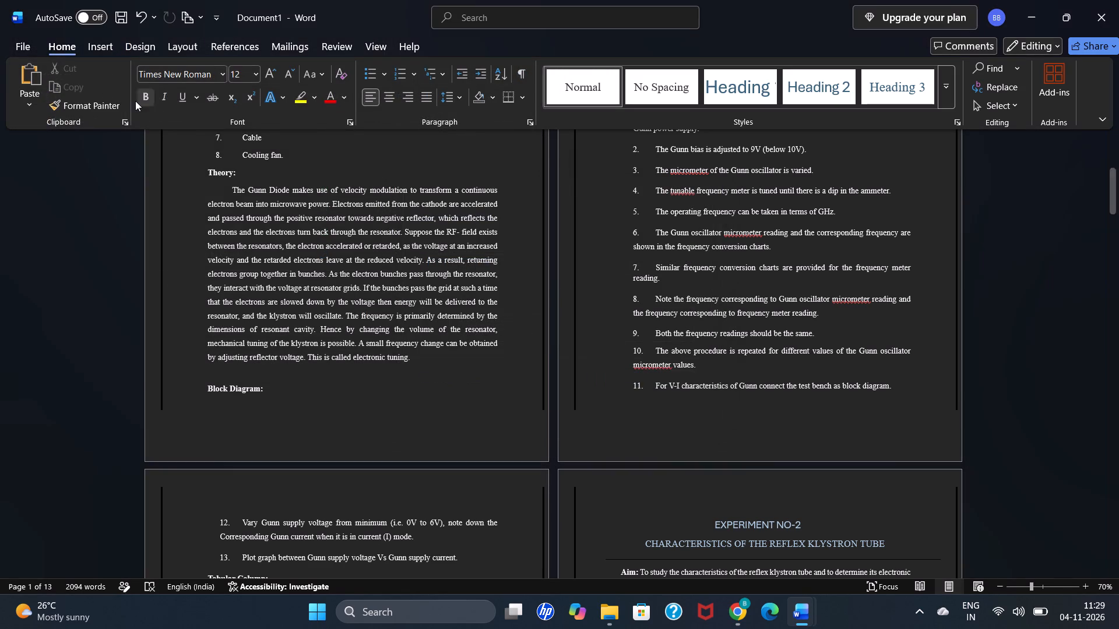
Save the document as a Word Document named expo in the Desktop folder.
left_click(24, 48)
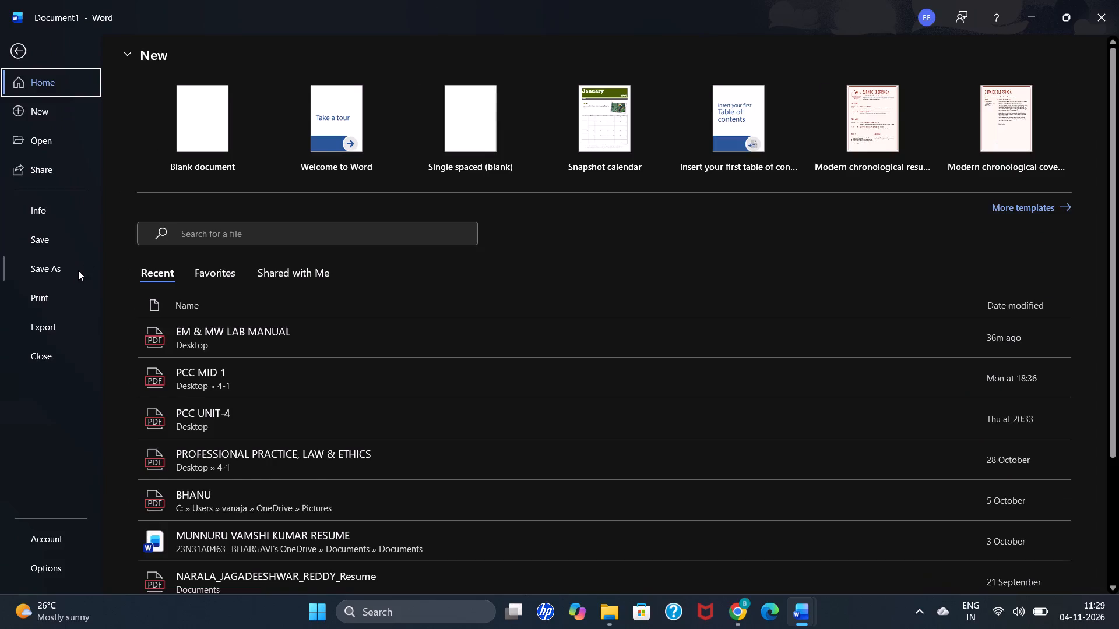
left_click(73, 273)
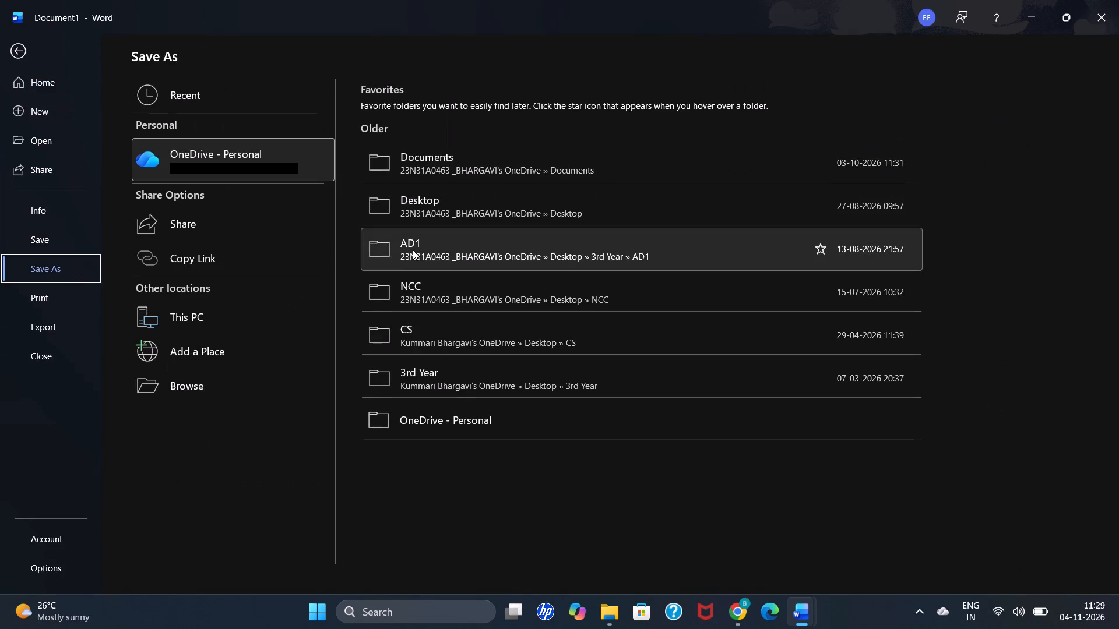
double_click(255, 326)
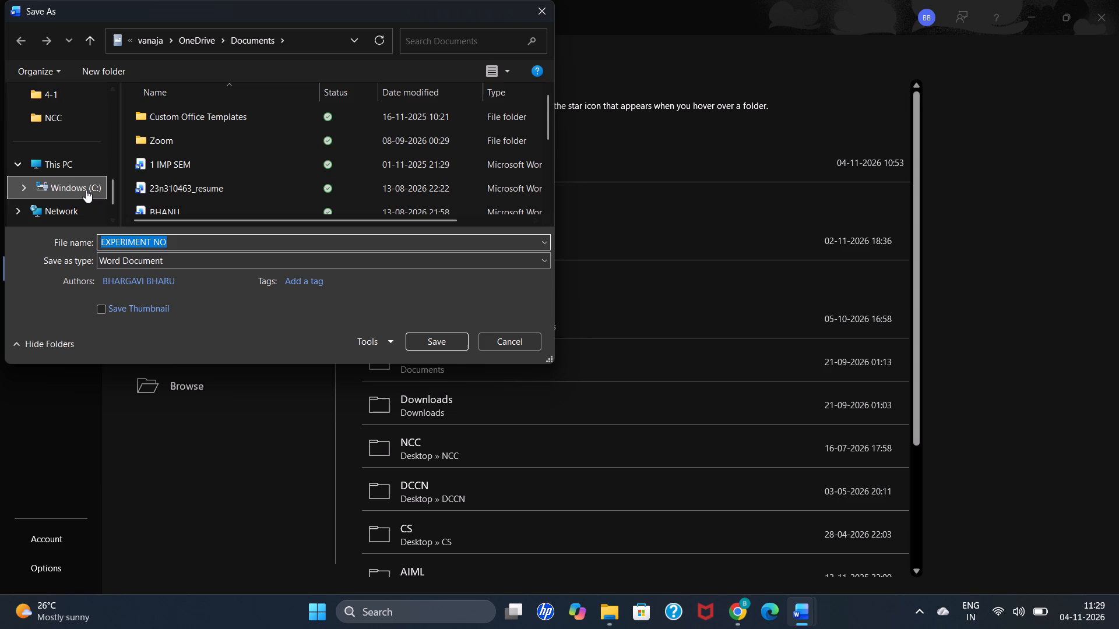
scroll(86, 190, "down", 1)
scroll(86, 190, "up", 1)
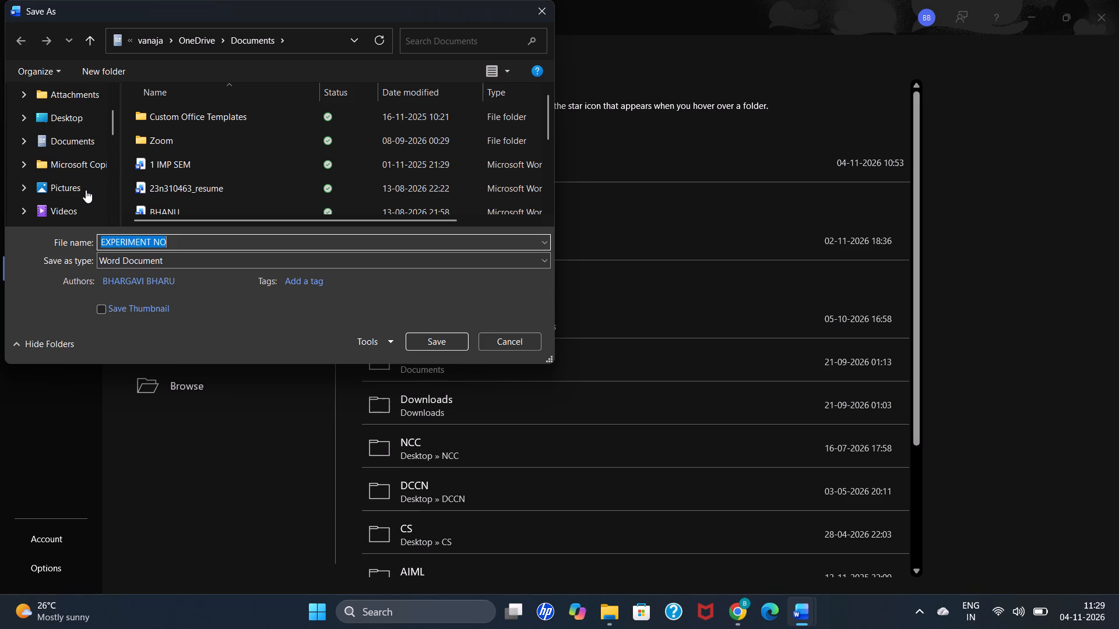
left_click(68, 117)
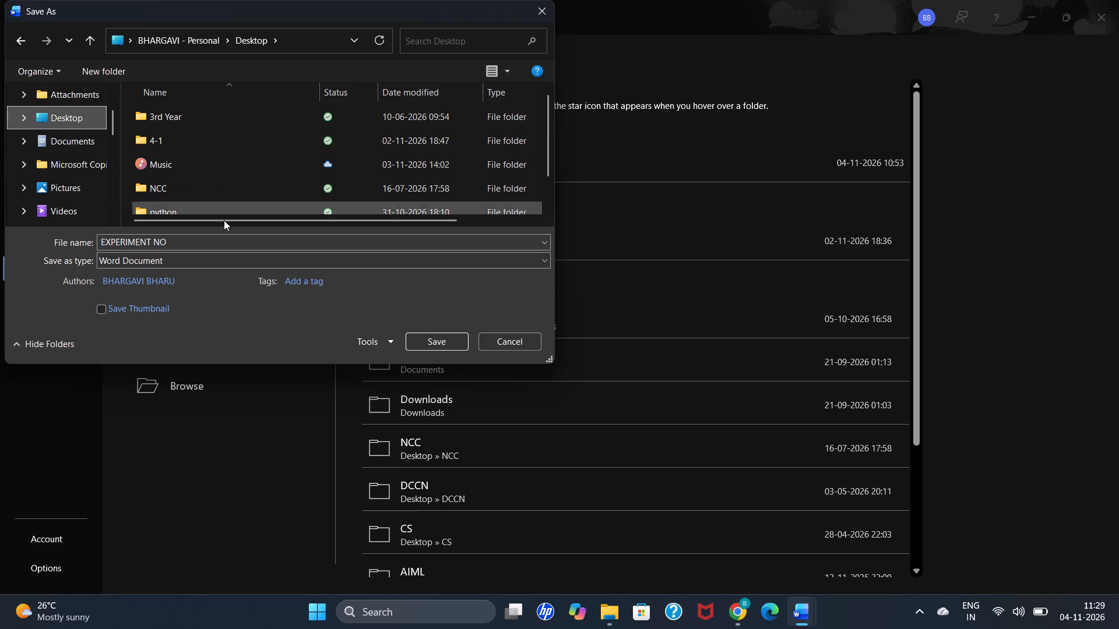
left_click(248, 246)
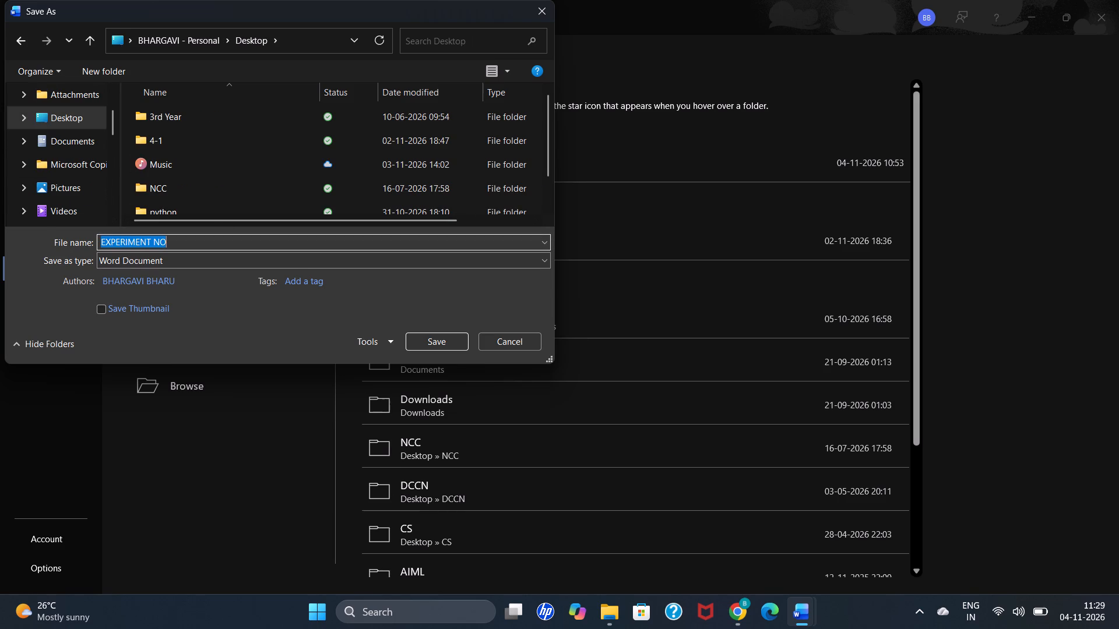
key("BackSpace")
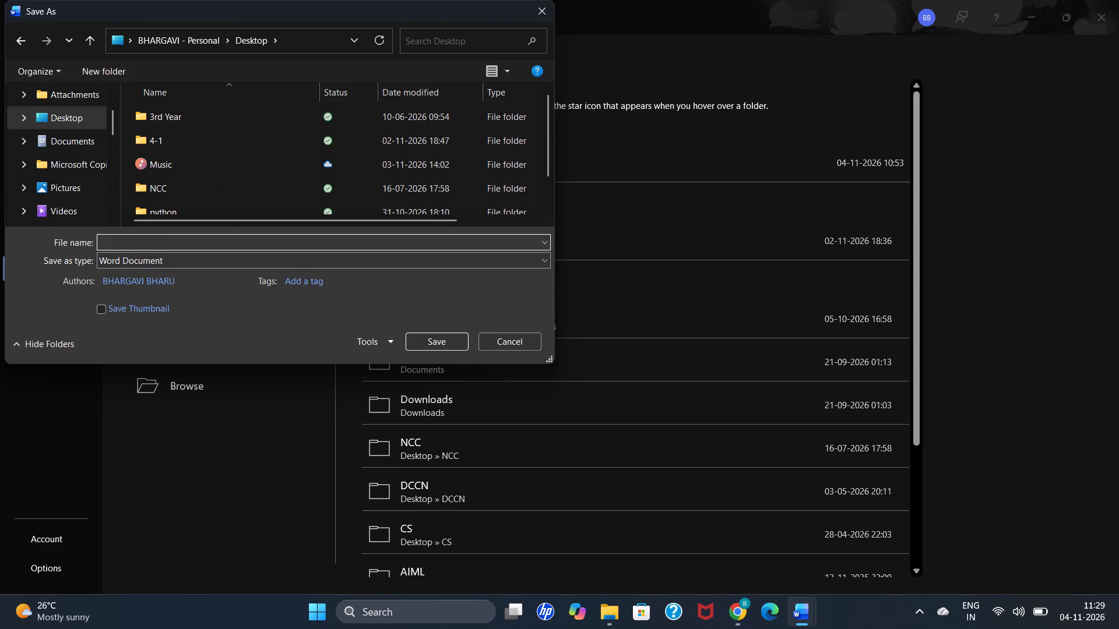
type("expo")
key("Return")
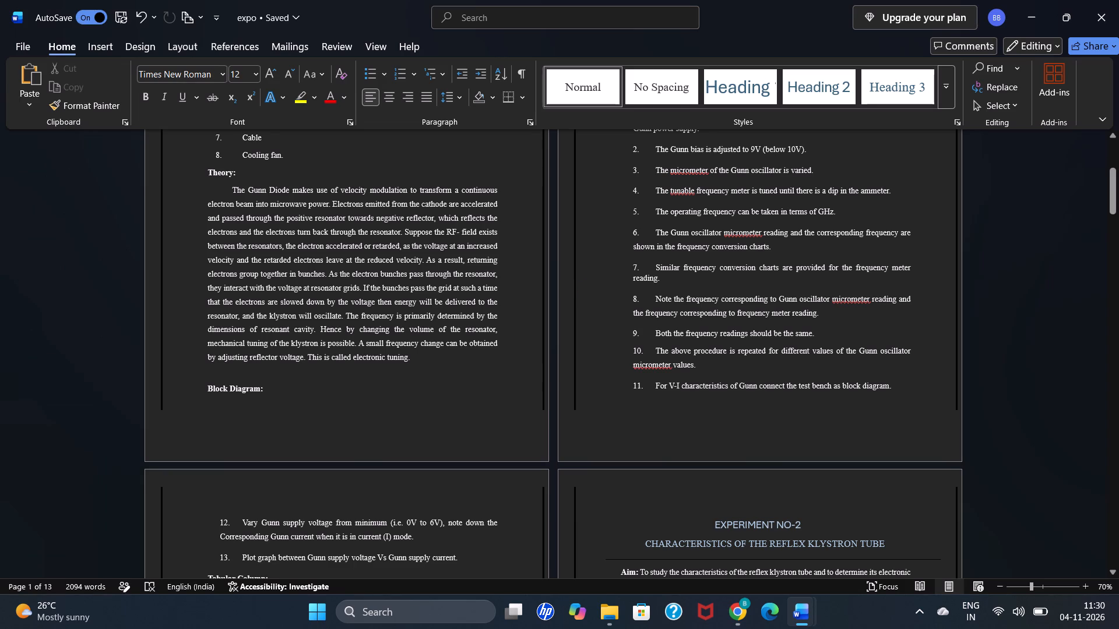
Close the unused blank Document2 and minimize the remaining Word and browser windows to reach the desktop.
left_click(1032, 14)
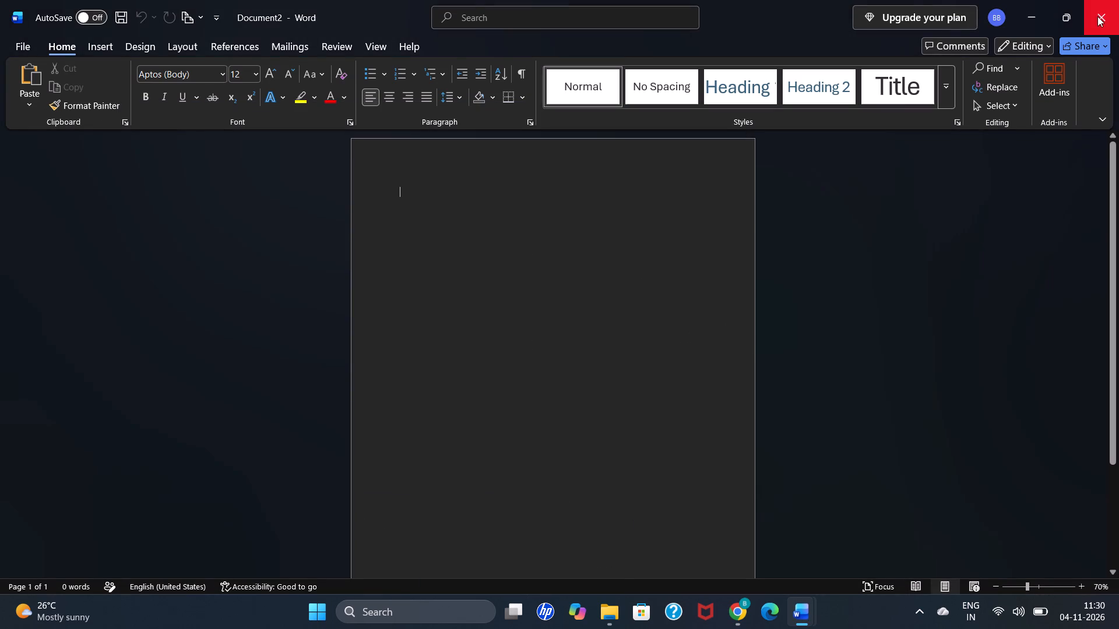
left_click(1097, 16)
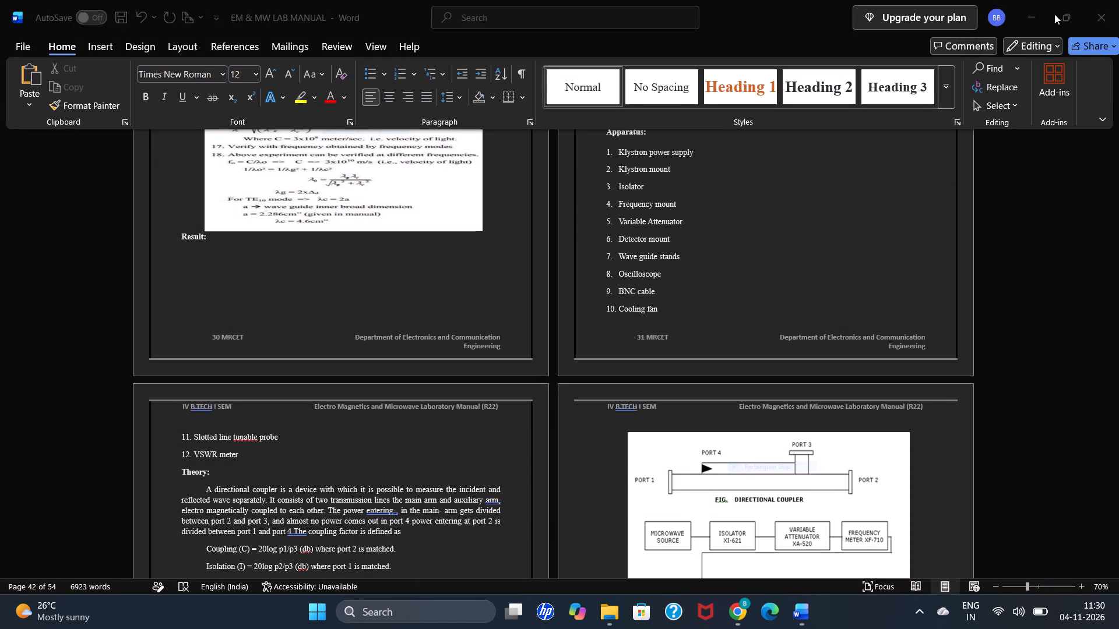
left_click(1036, 12)
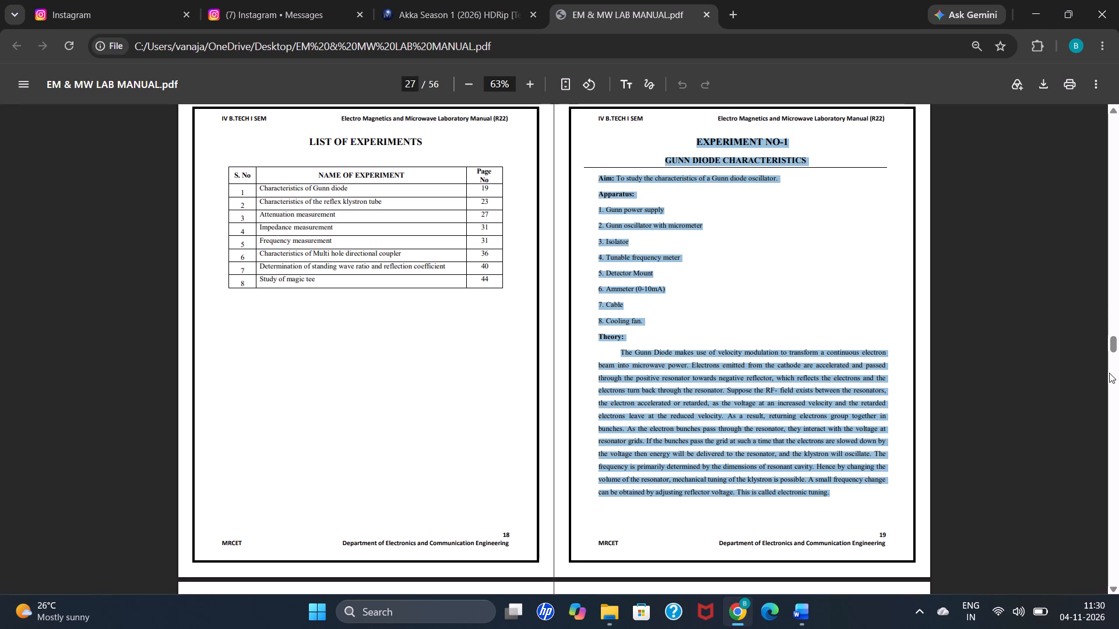
left_click(1109, 353)
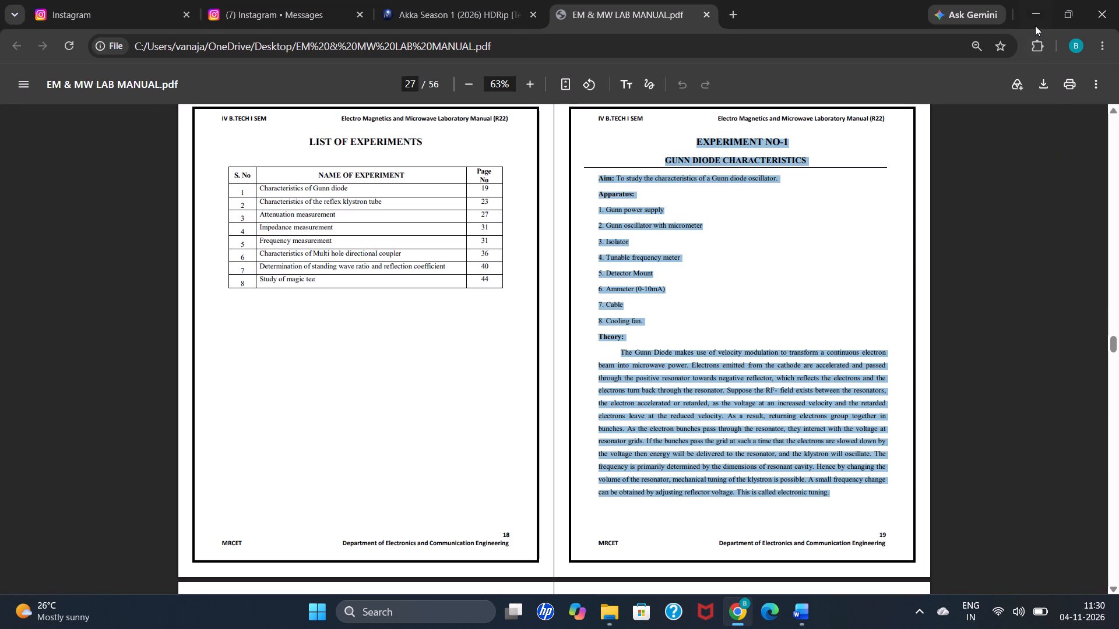
left_click(1033, 20)
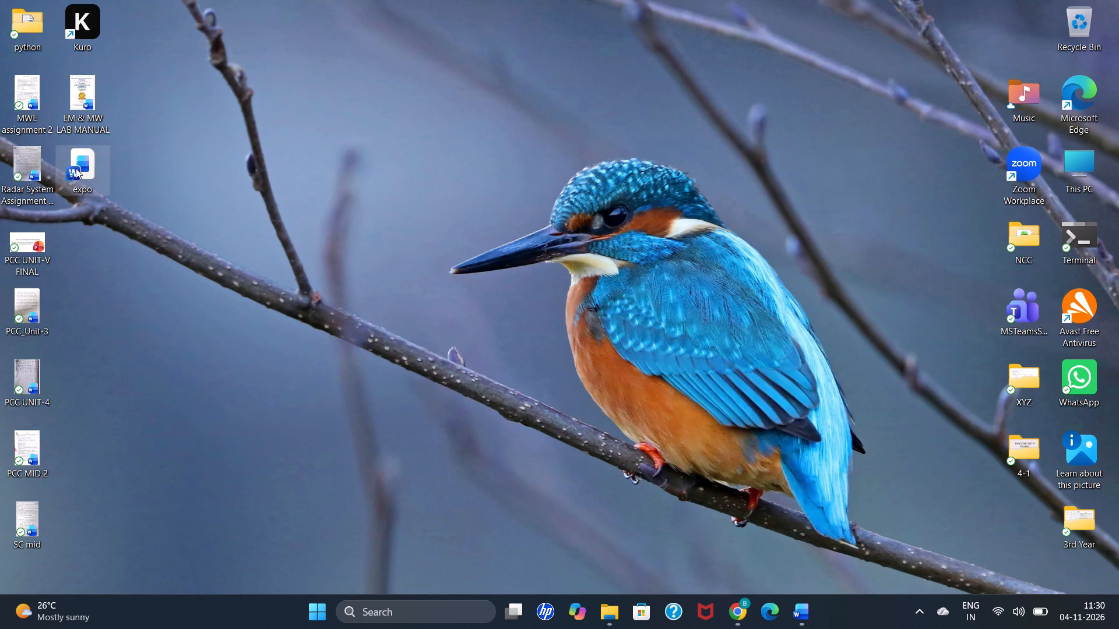
Copy the expo Word file from the desktop.
left_click(76, 168)
left_click(75, 168)
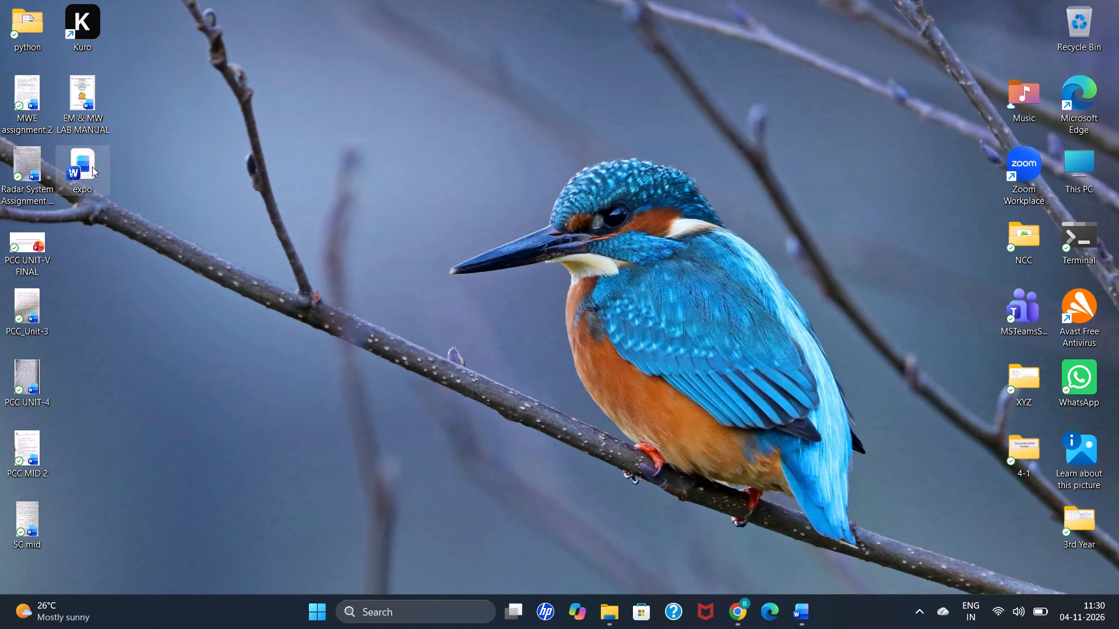
right_click(92, 167)
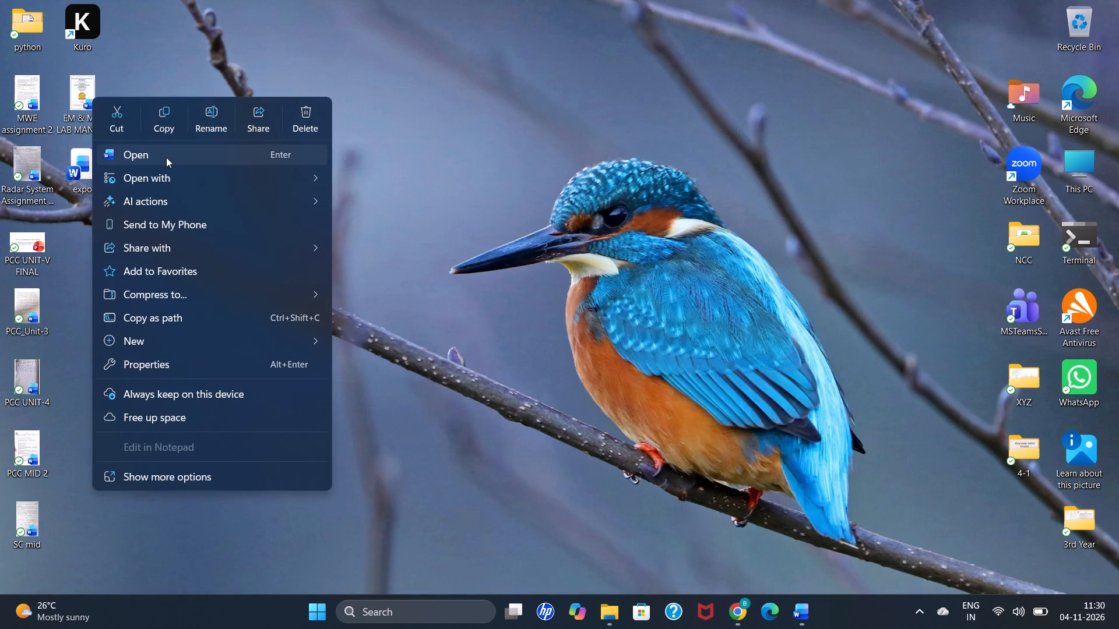
left_click(164, 109)
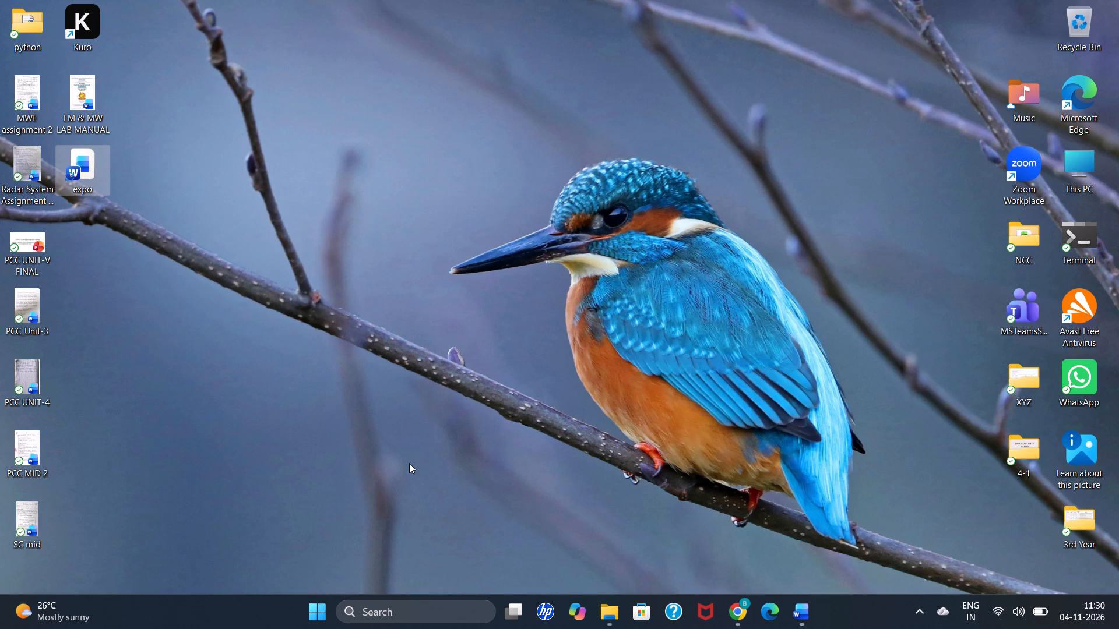
Open WhatsApp from the recent Windows searches.
left_click(386, 615)
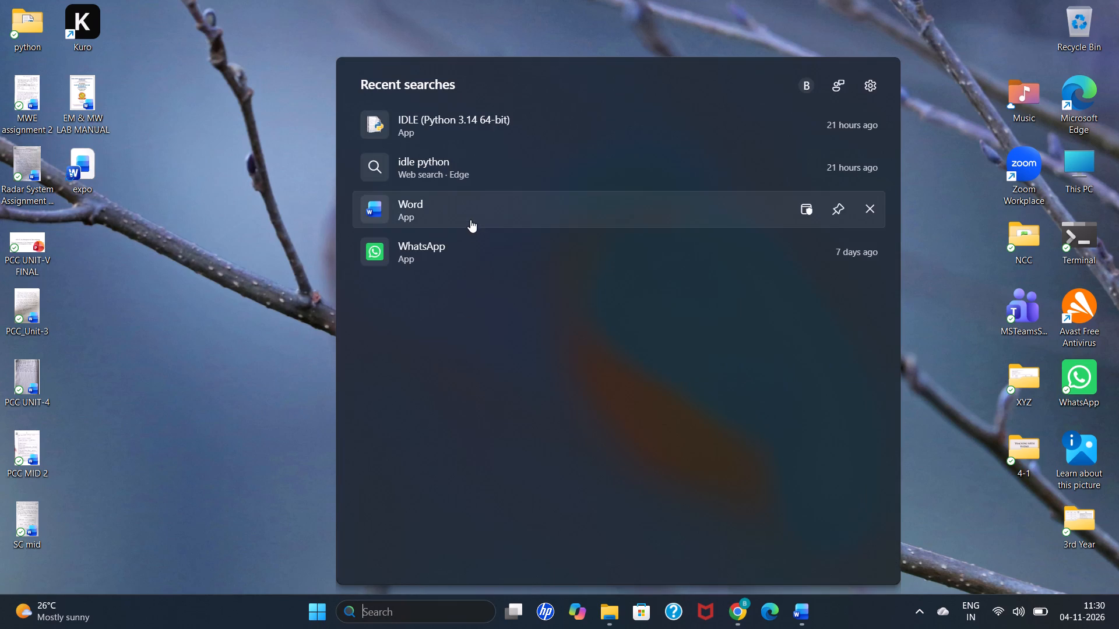
left_click(467, 256)
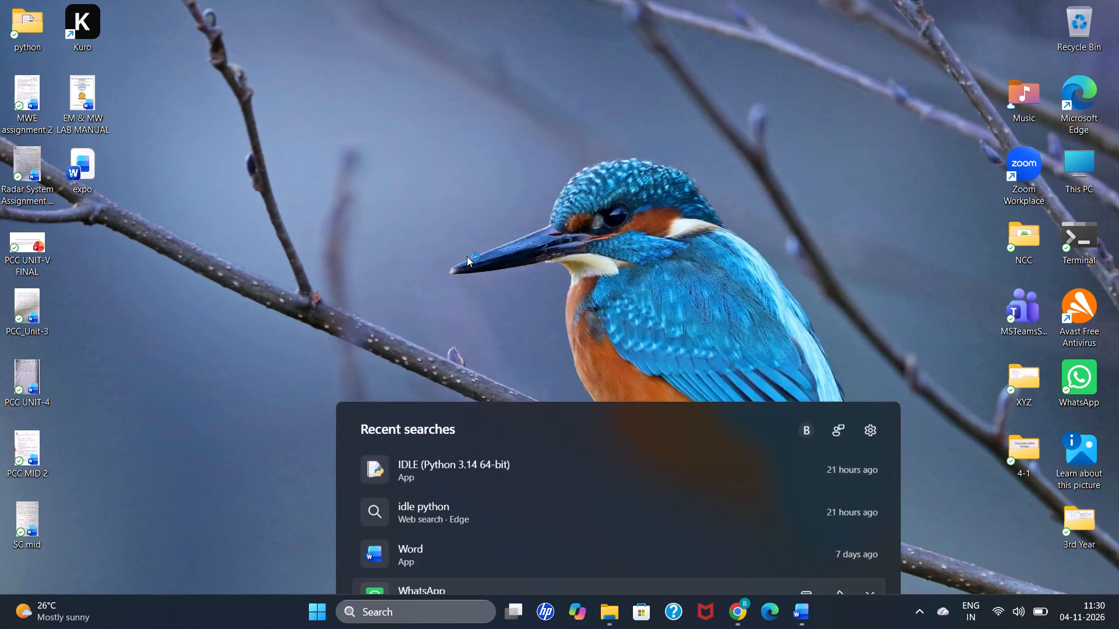
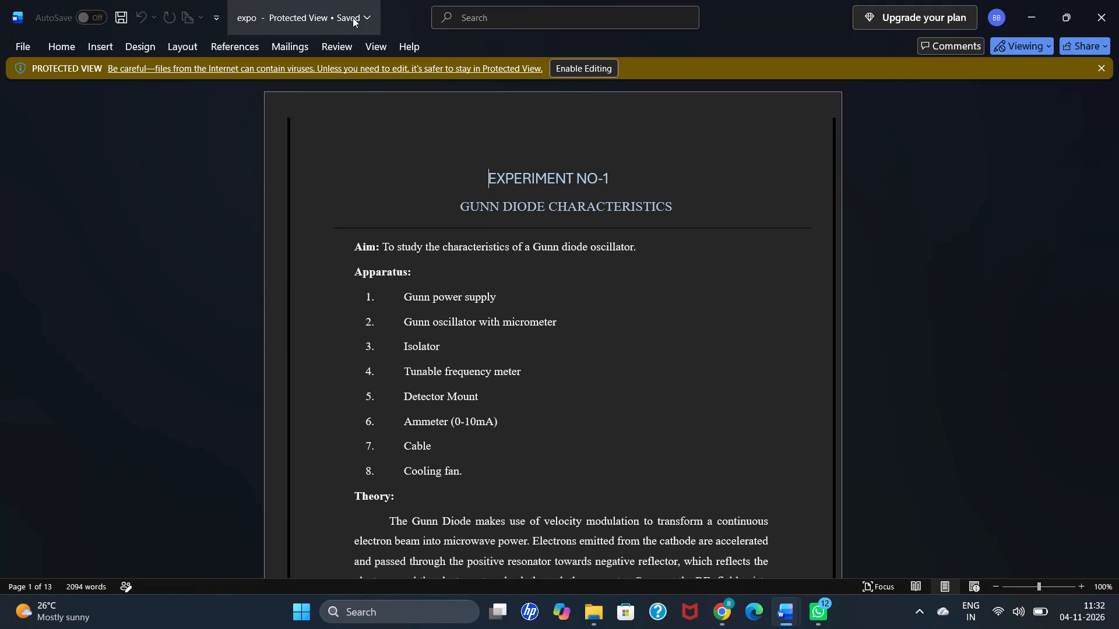
Check the file name and location details of the Protected View copy of expo and close that copy.
left_click(356, 15)
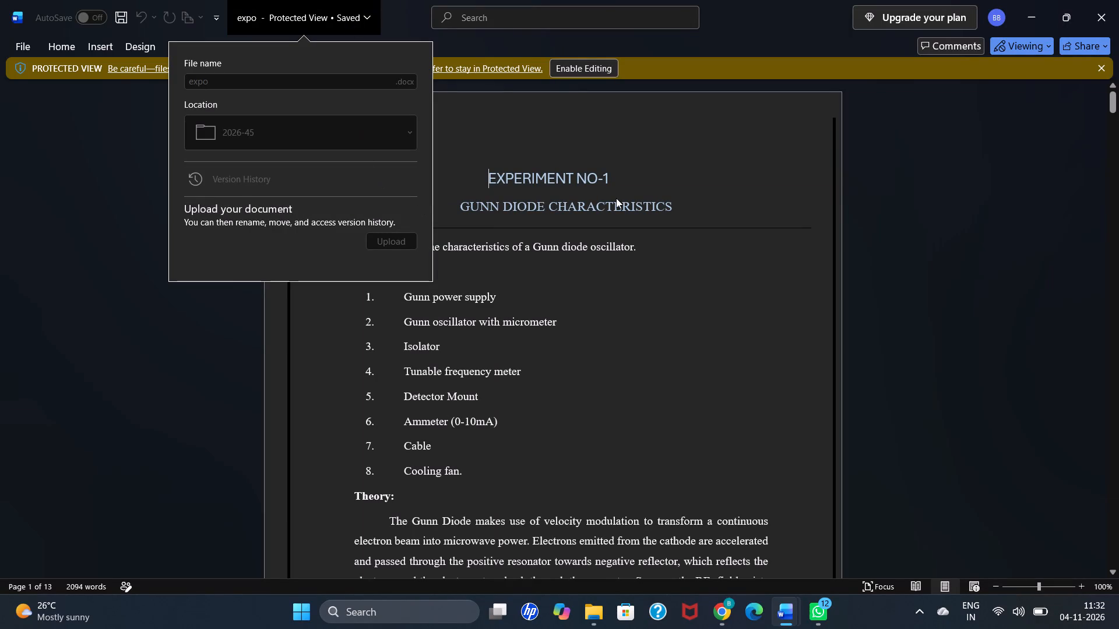
left_click(865, 136)
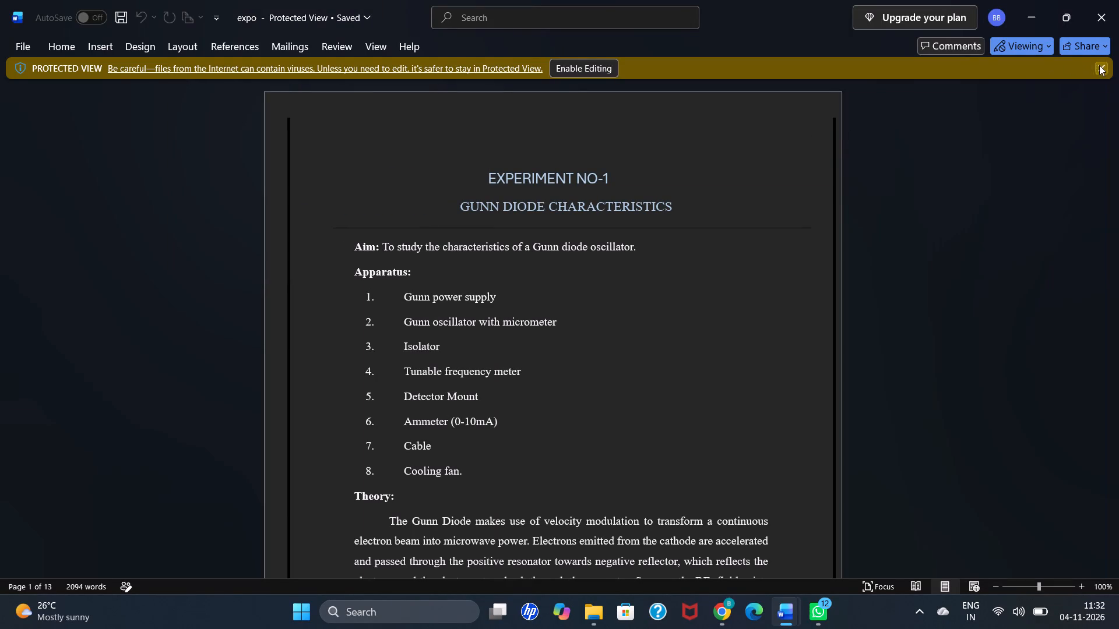
left_click(1099, 65)
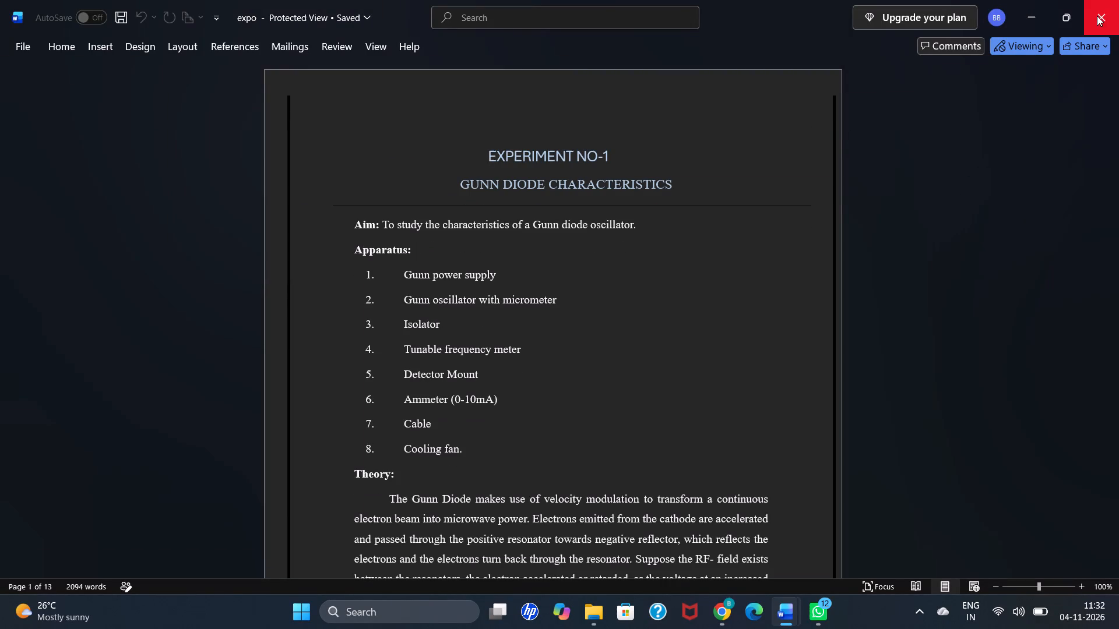
left_click(1097, 16)
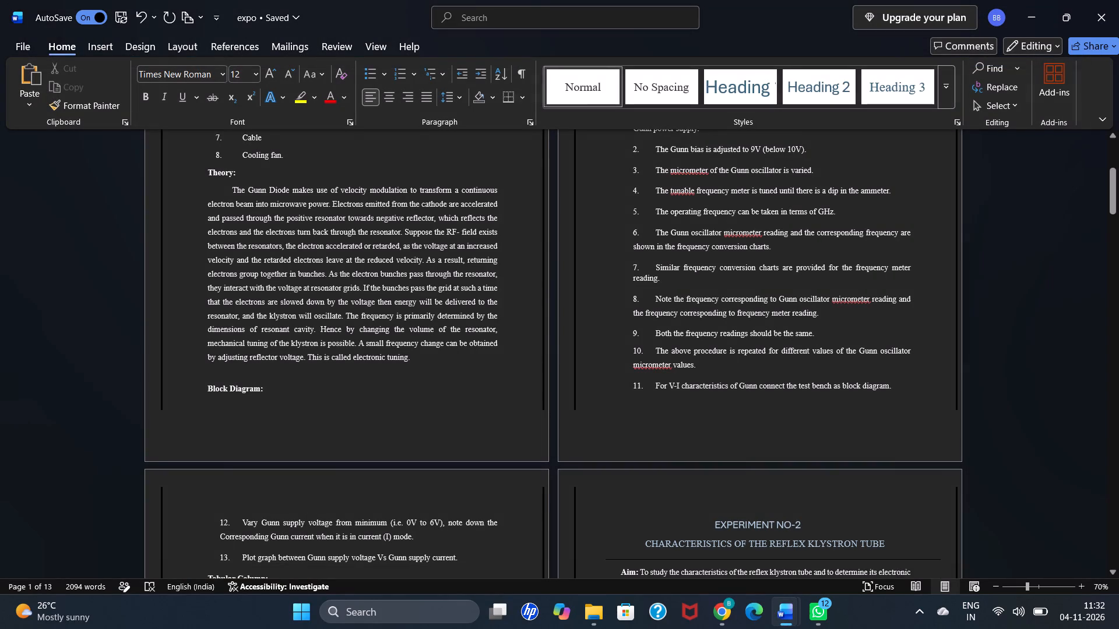
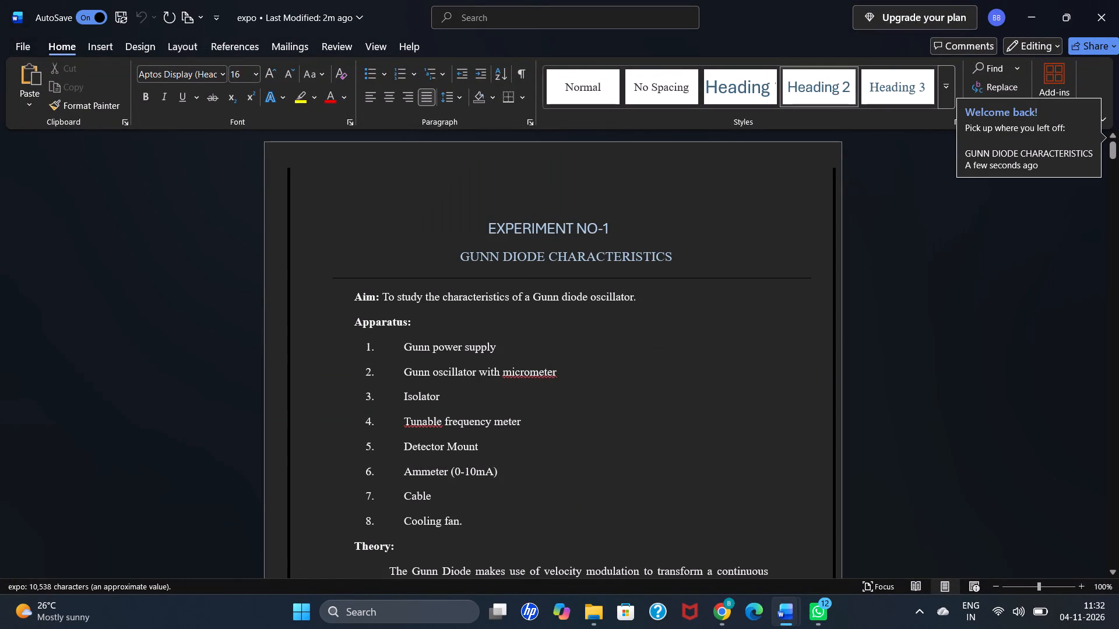
Open the print preview of expo, keep Print All Pages as the range, and look through the document's pages.
key("ctrl+p")
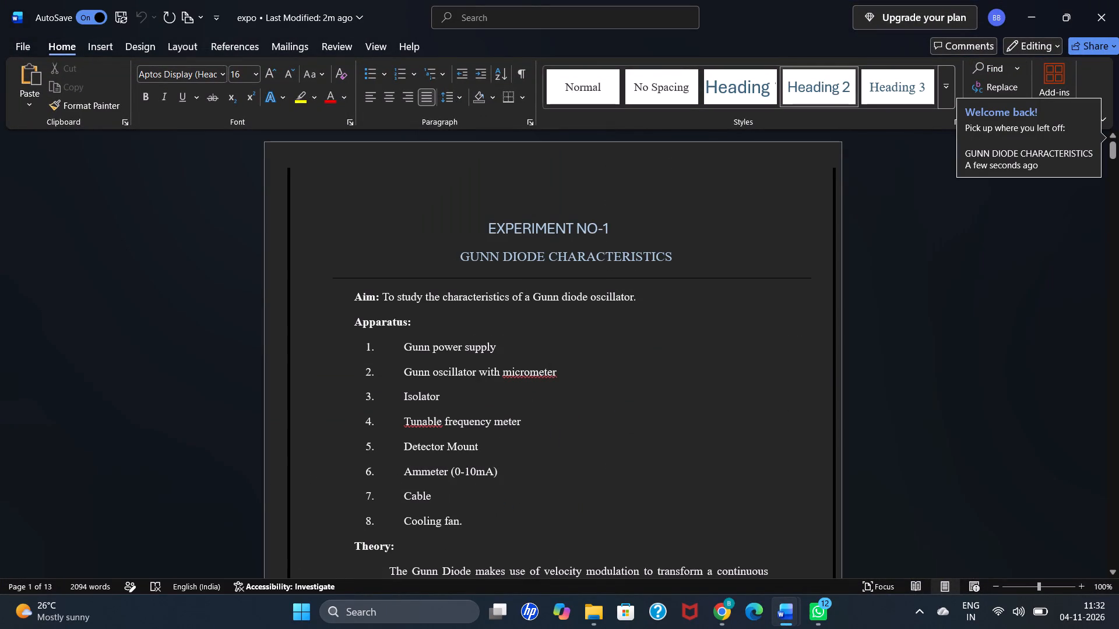
key("ctrl+p")
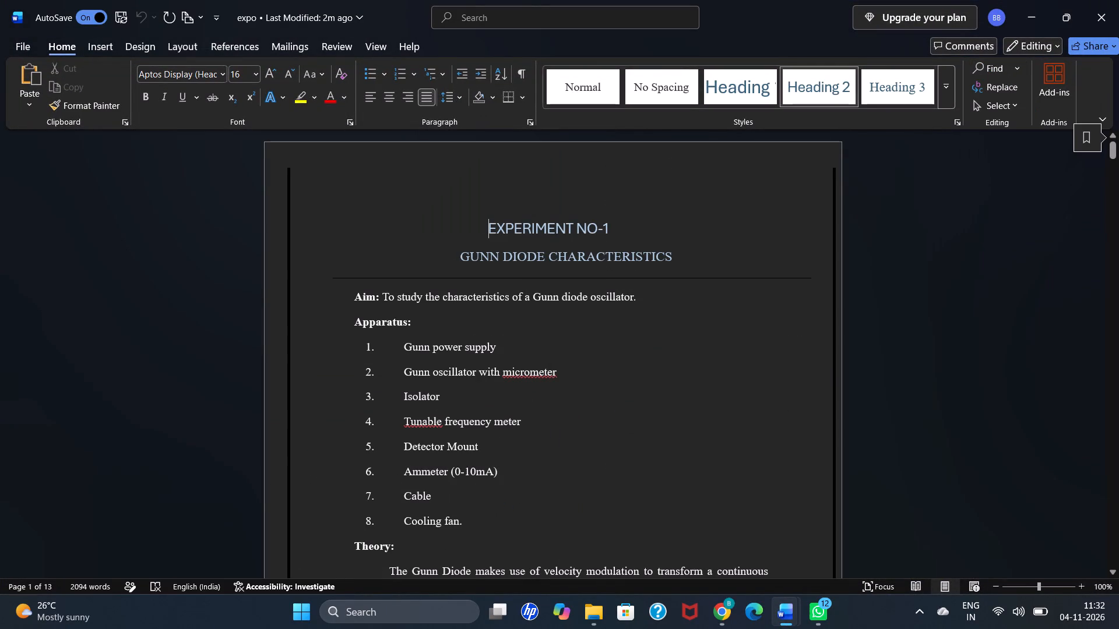
key("ctrl+p")
key("ctrl+p")
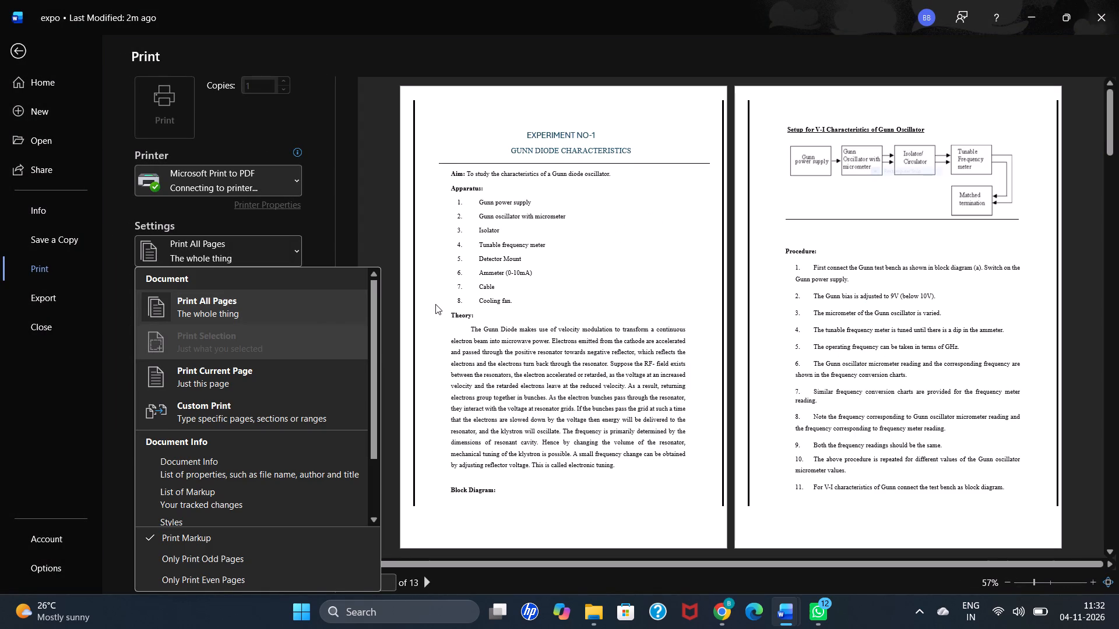
left_click(309, 309)
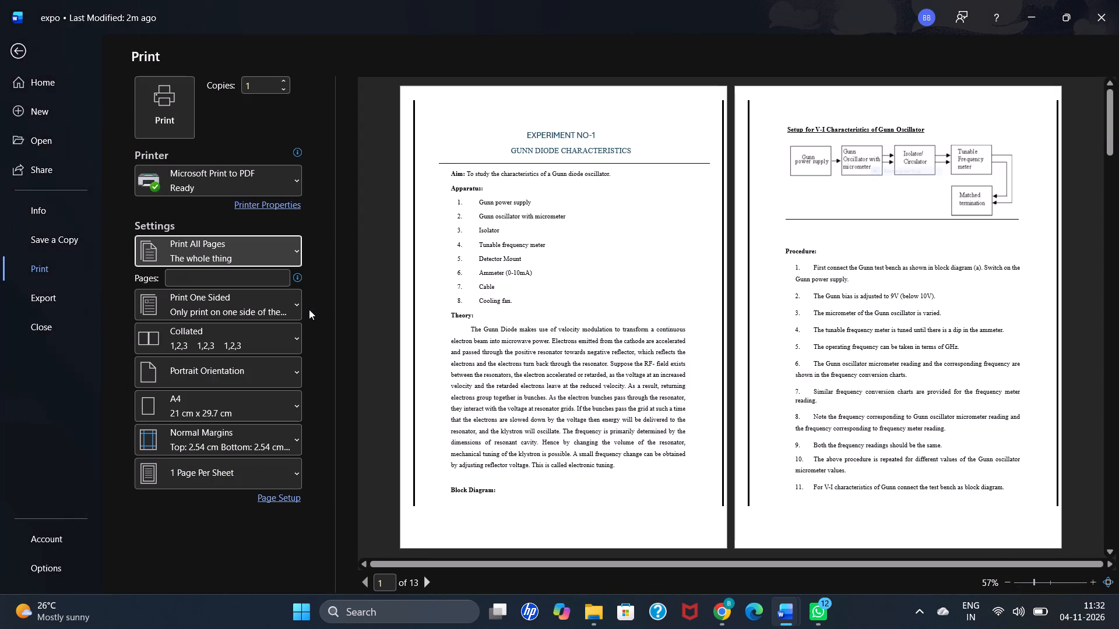
scroll(710, 335, "down", 15)
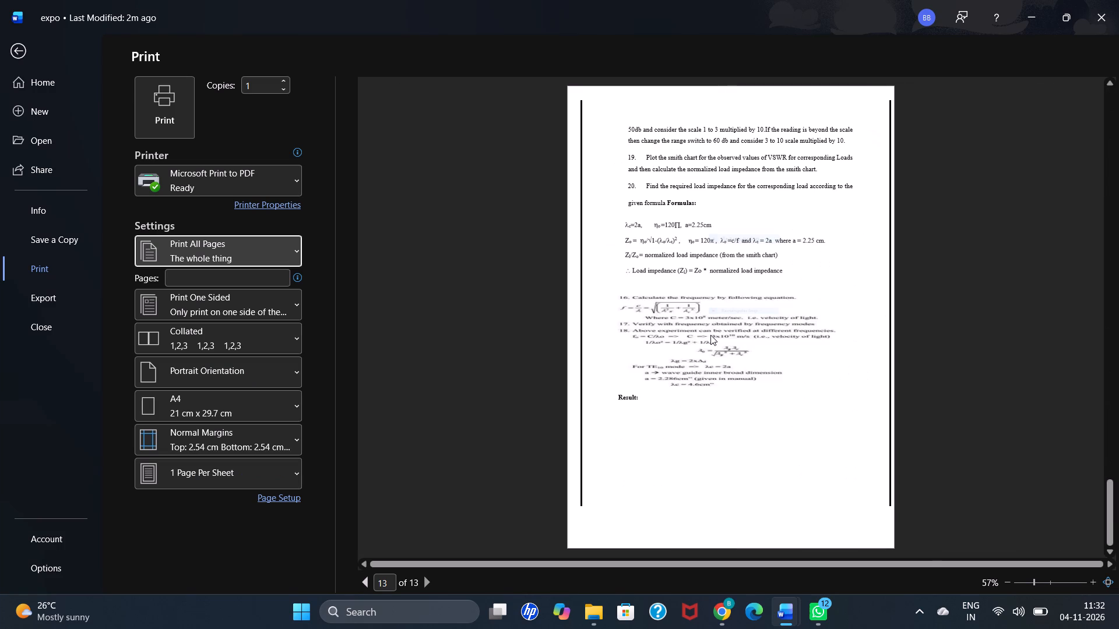
scroll(710, 335, "down", 5, "ctrl")
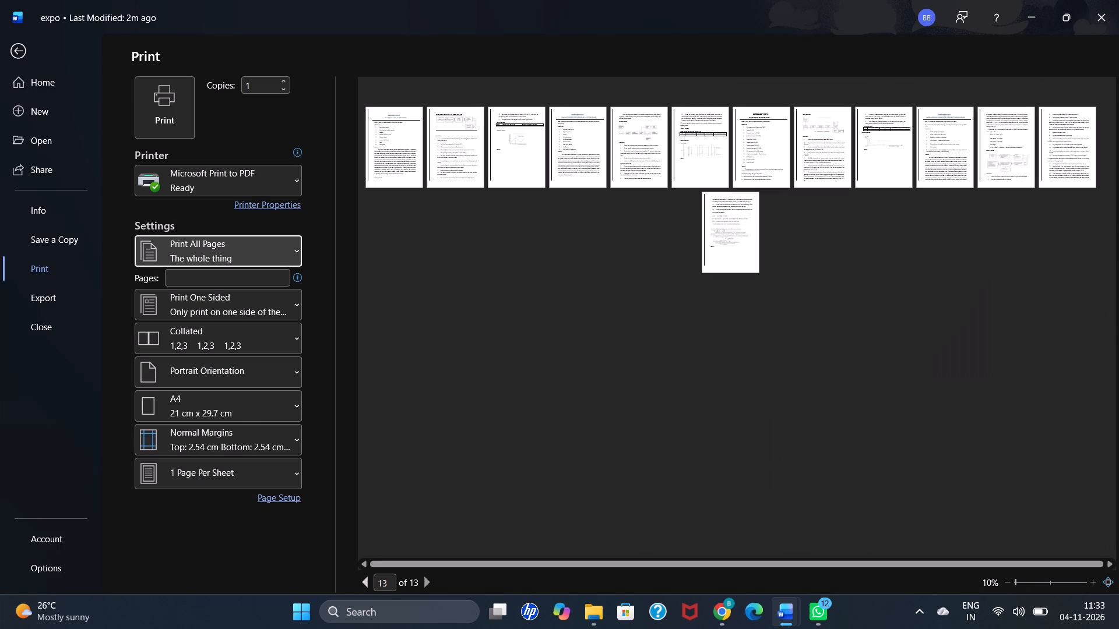
scroll(710, 335, "up", 6)
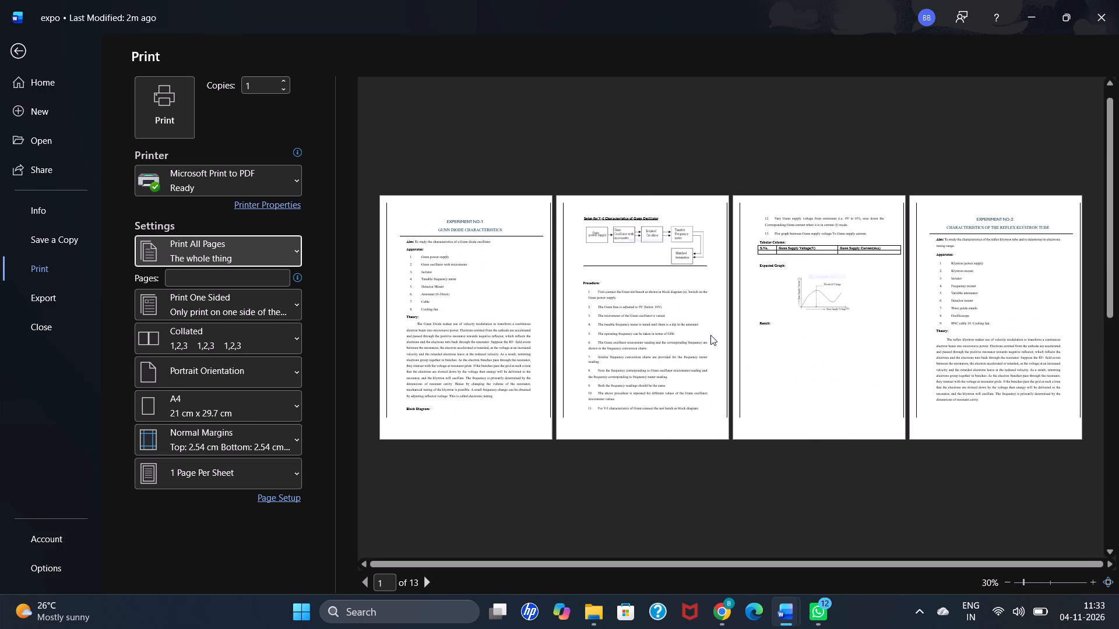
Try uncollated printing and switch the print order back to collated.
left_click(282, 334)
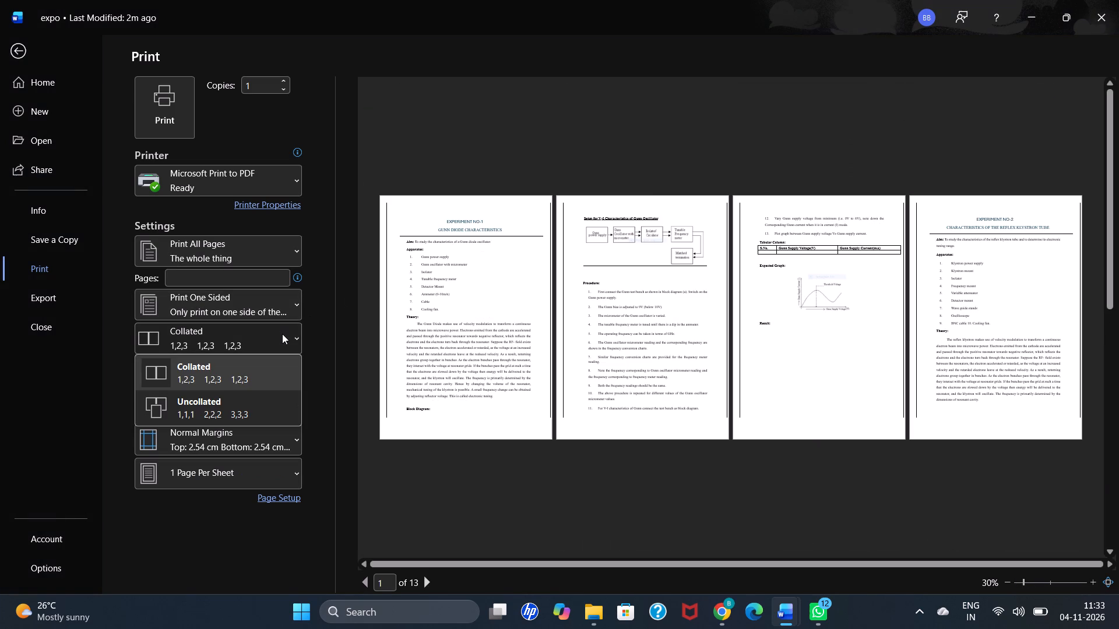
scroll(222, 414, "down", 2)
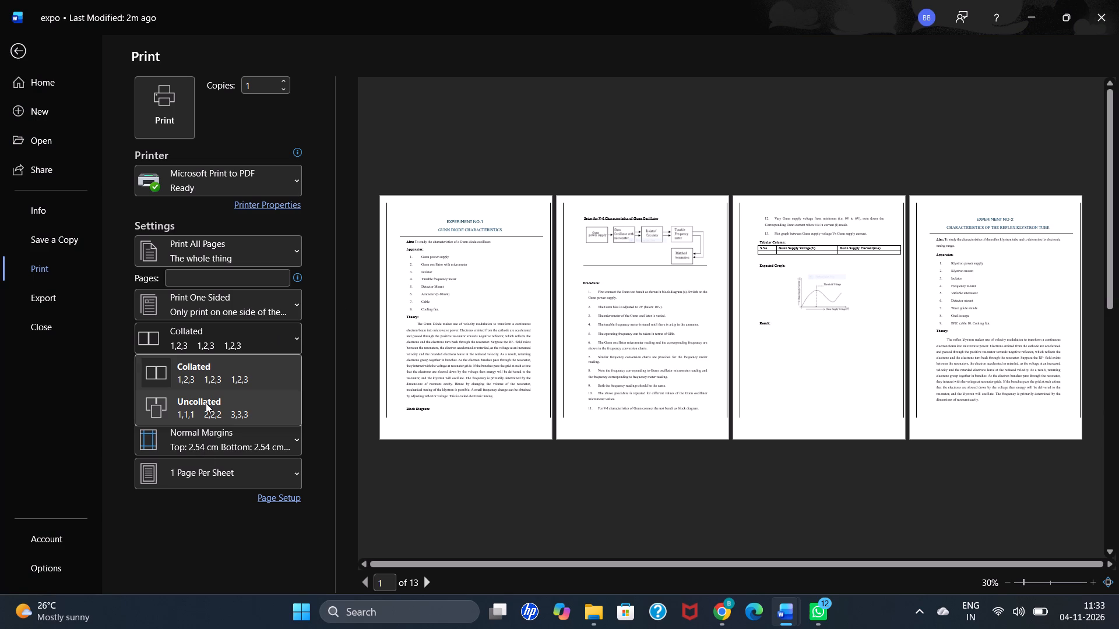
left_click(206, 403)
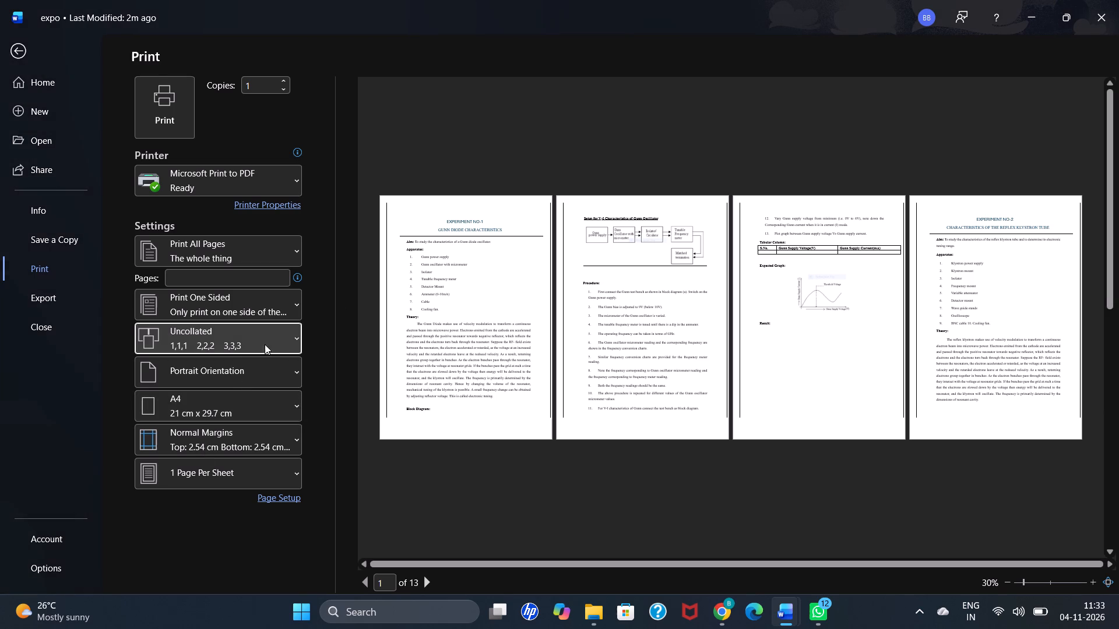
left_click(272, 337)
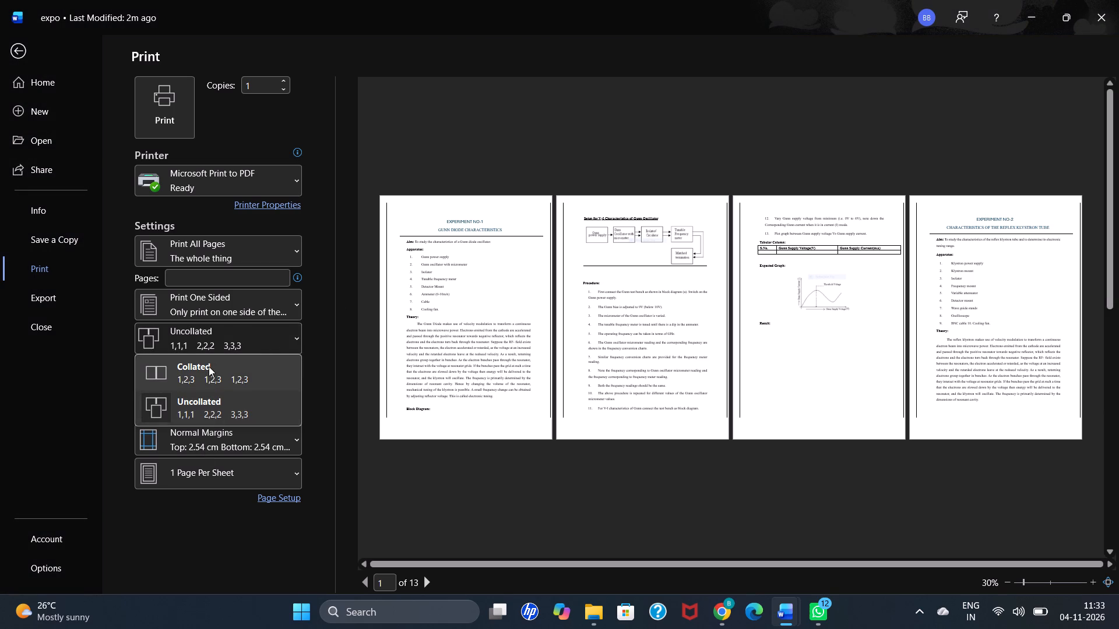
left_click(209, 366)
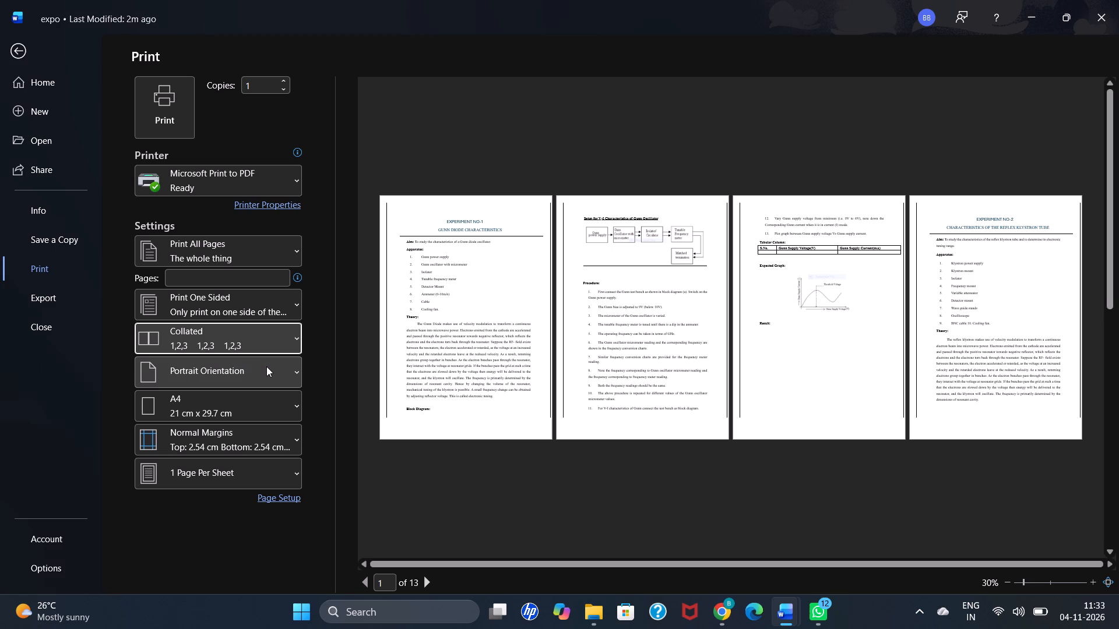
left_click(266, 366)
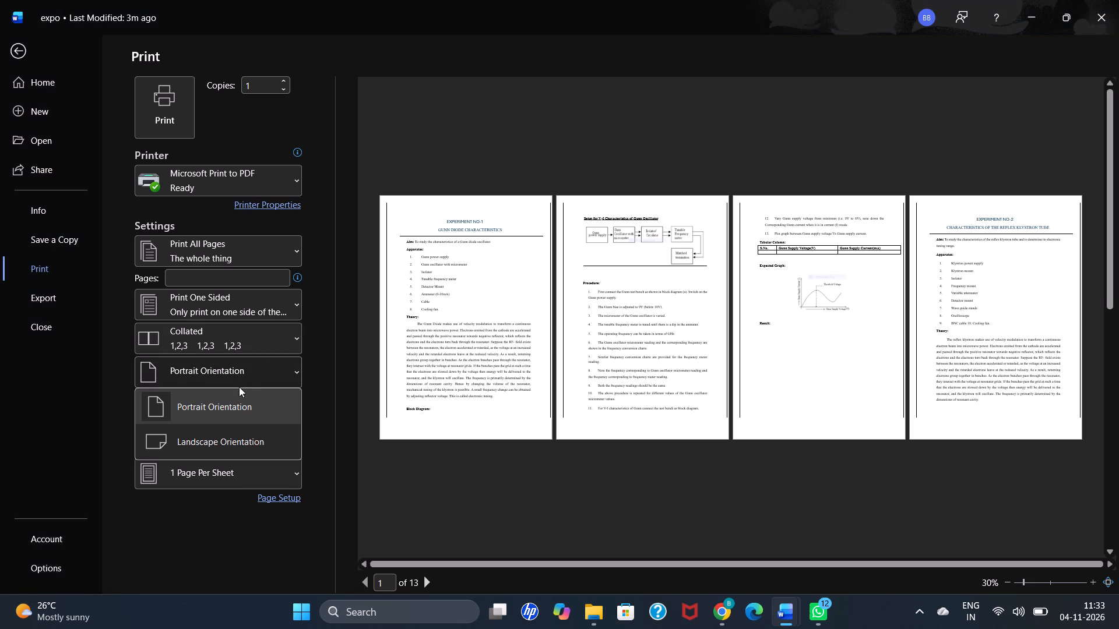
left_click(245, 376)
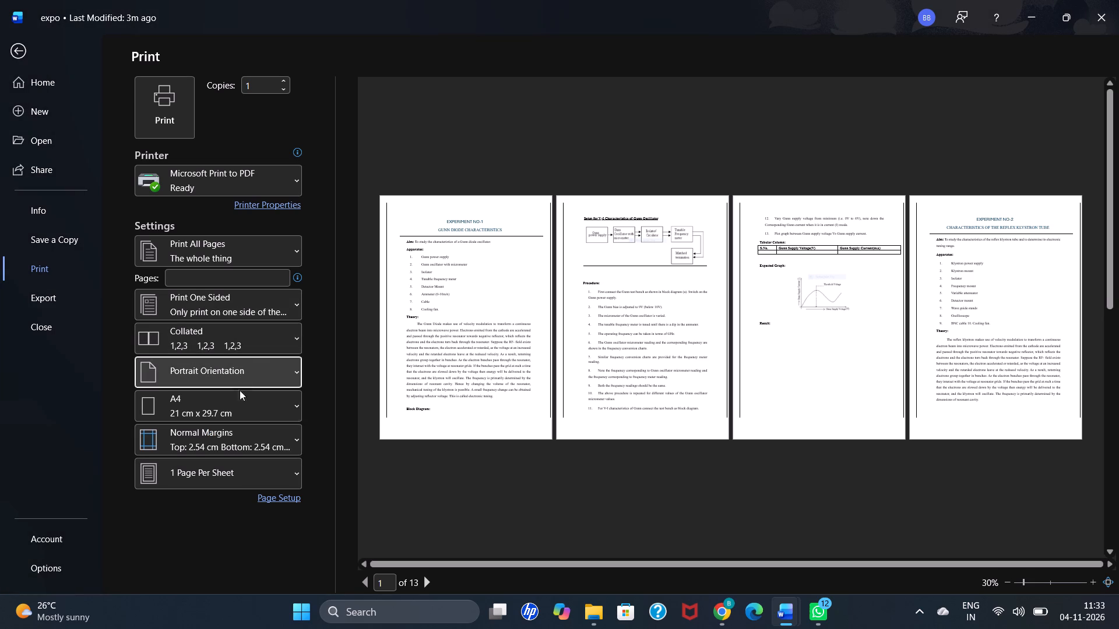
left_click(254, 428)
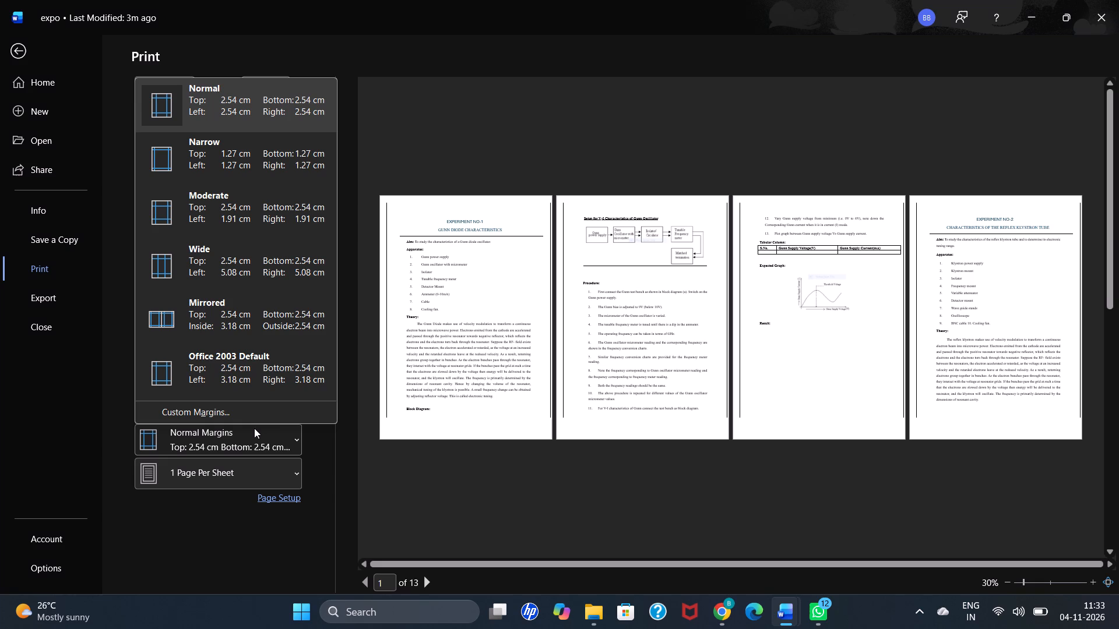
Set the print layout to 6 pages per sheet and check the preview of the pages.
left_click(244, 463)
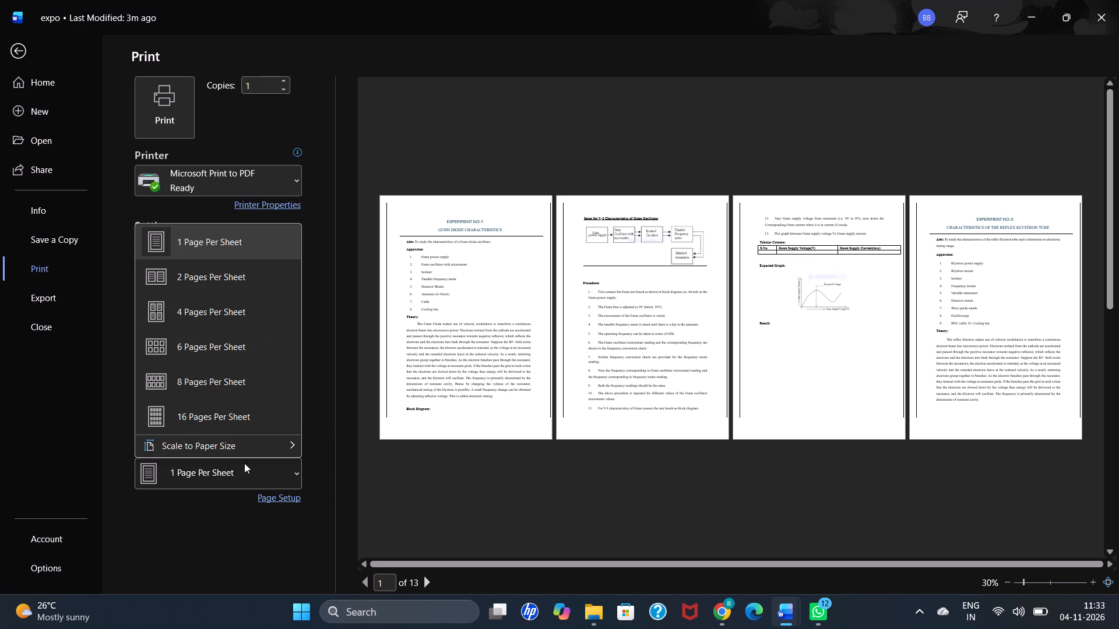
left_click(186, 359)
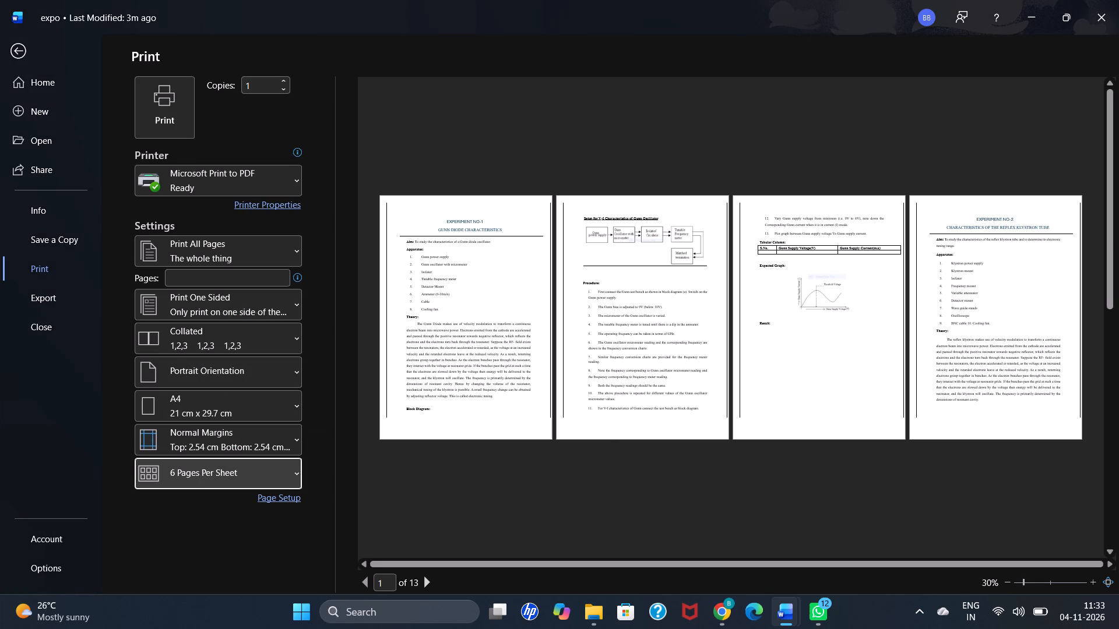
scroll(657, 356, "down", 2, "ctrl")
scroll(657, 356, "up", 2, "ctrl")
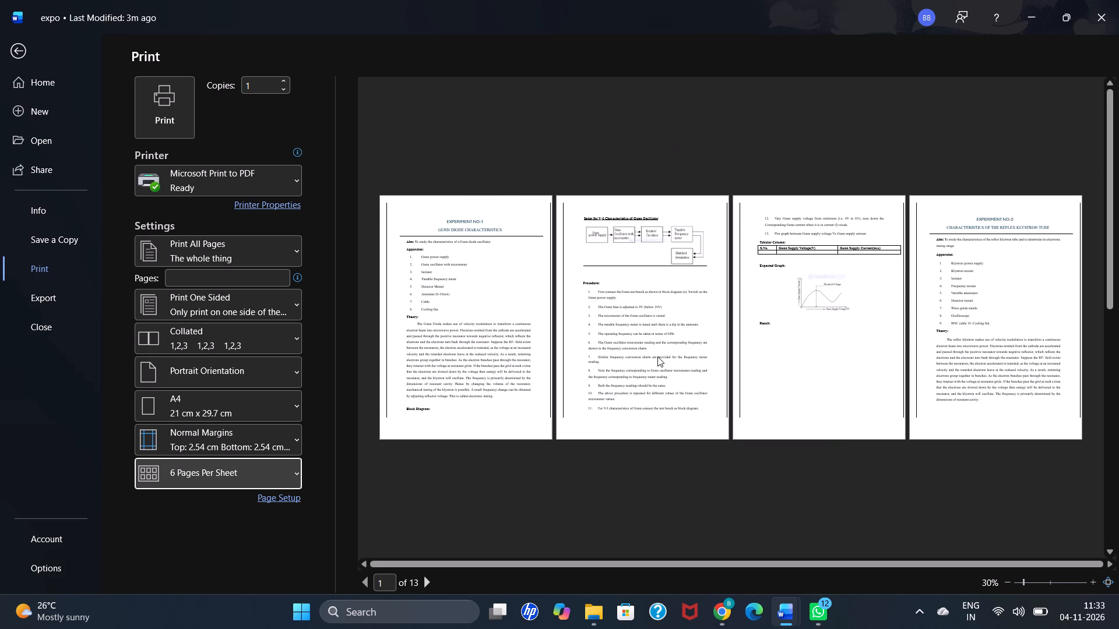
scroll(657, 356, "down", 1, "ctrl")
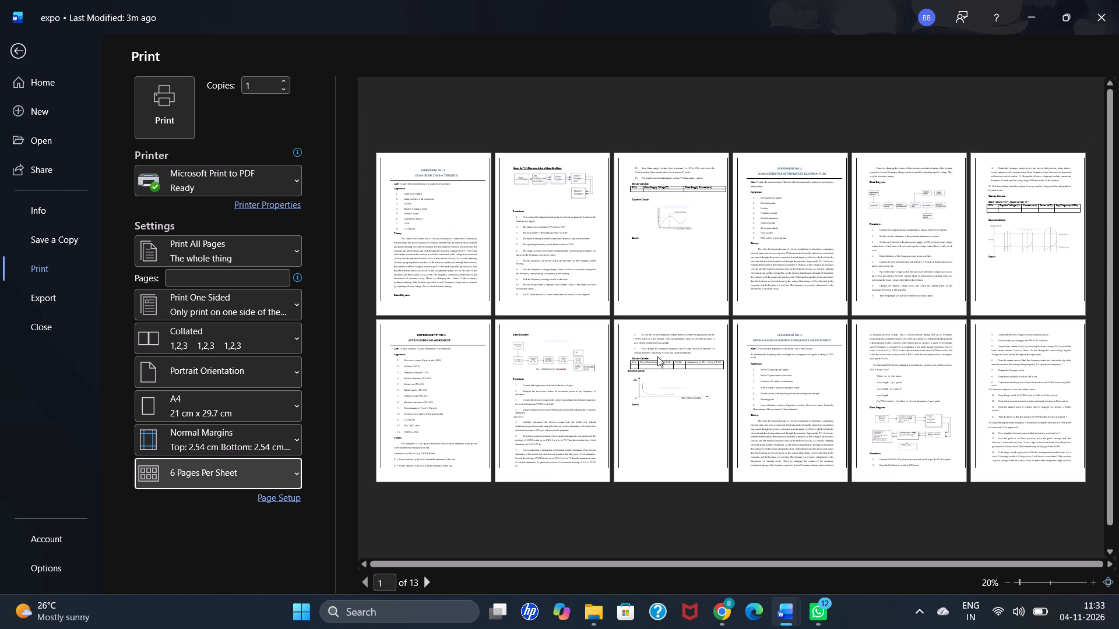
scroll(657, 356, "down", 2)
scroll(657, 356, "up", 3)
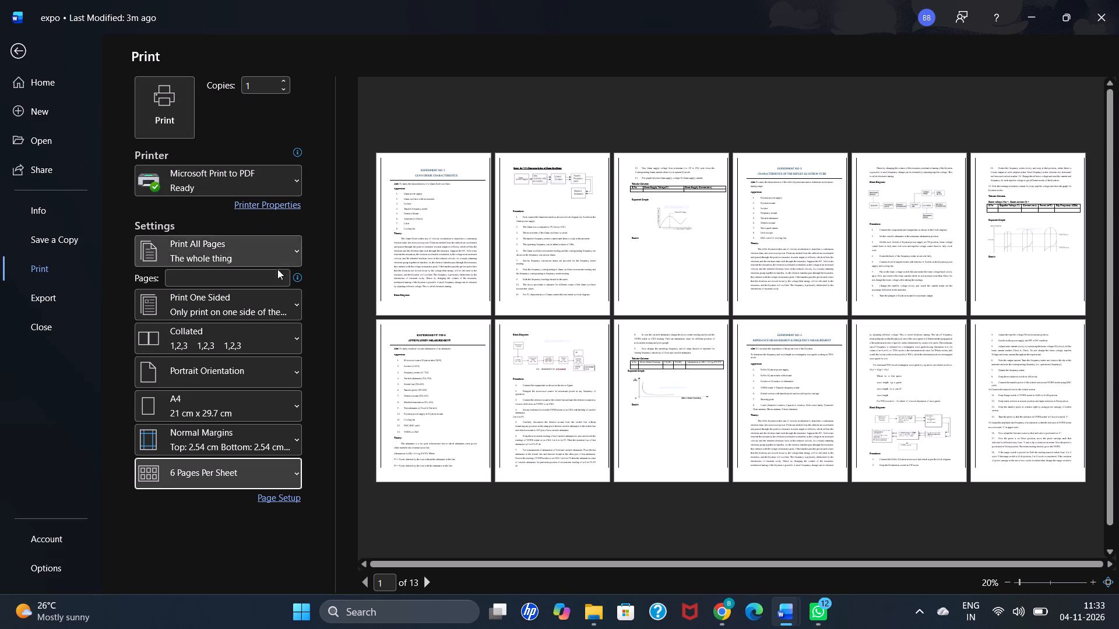
Check the margin and orientation settings in Page Setup and close it without changes.
left_click(270, 495)
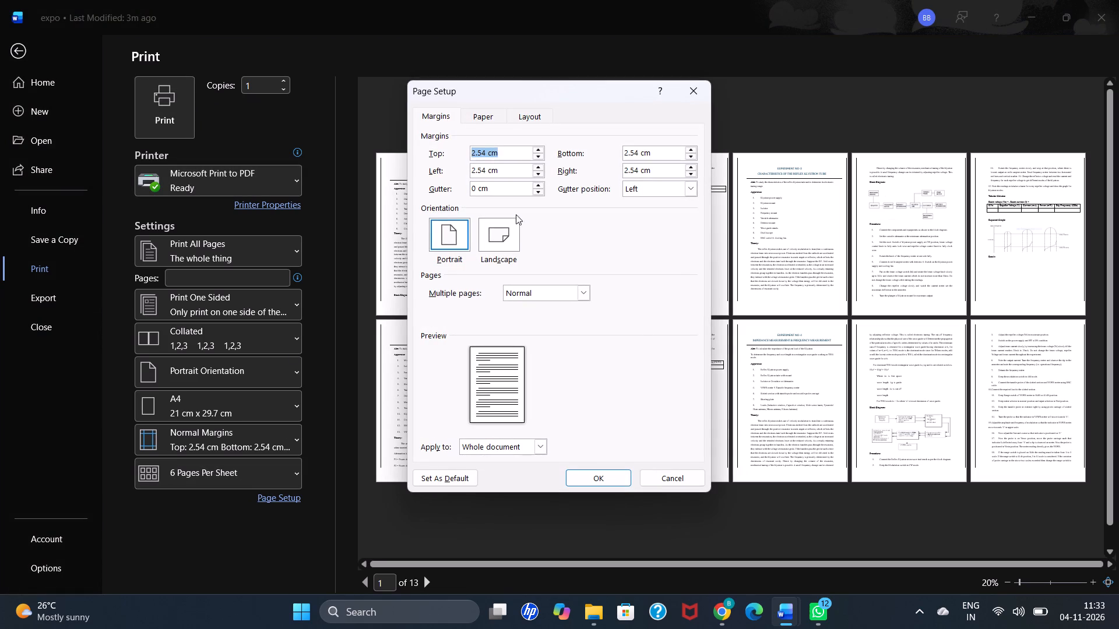
left_click(778, 484)
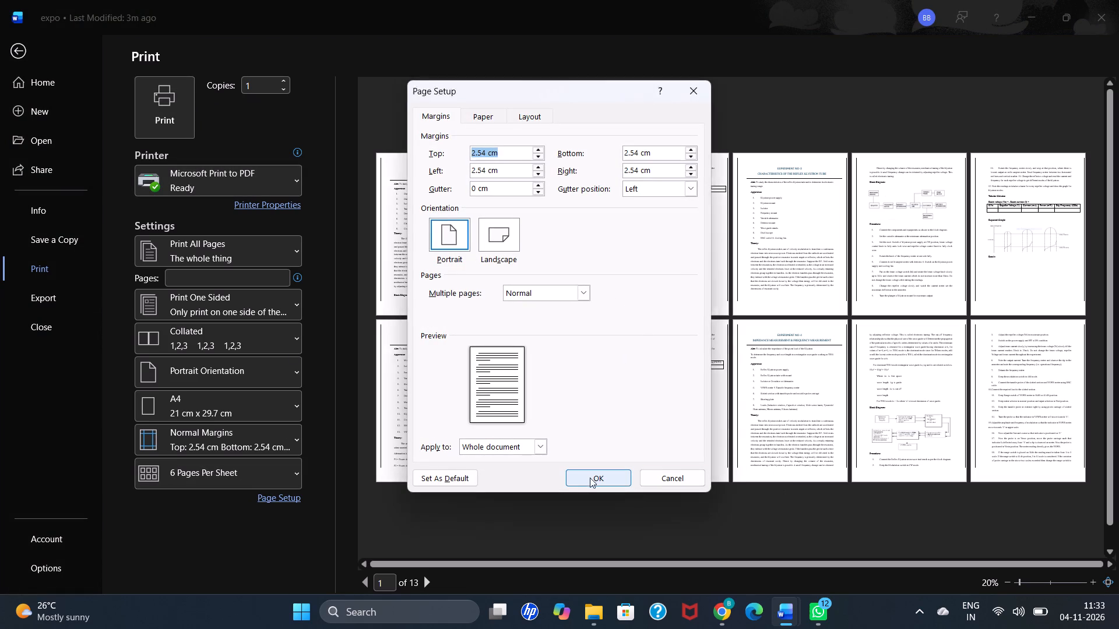
left_click(590, 480)
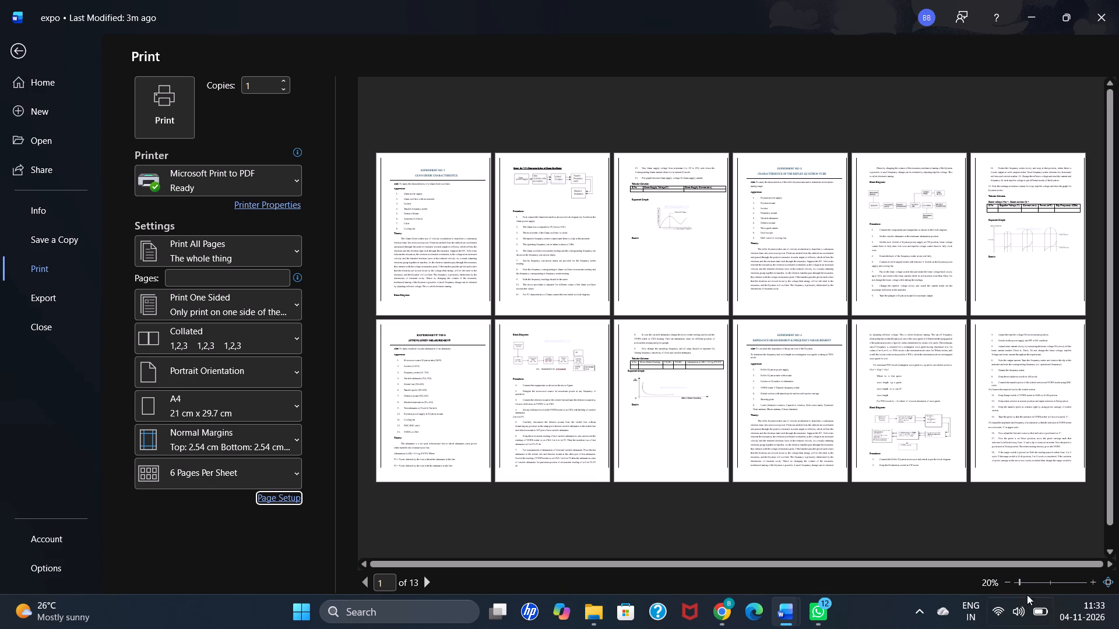
Set the print layout to 8 pages per sheet.
left_click_drag(1022, 584, 1067, 576)
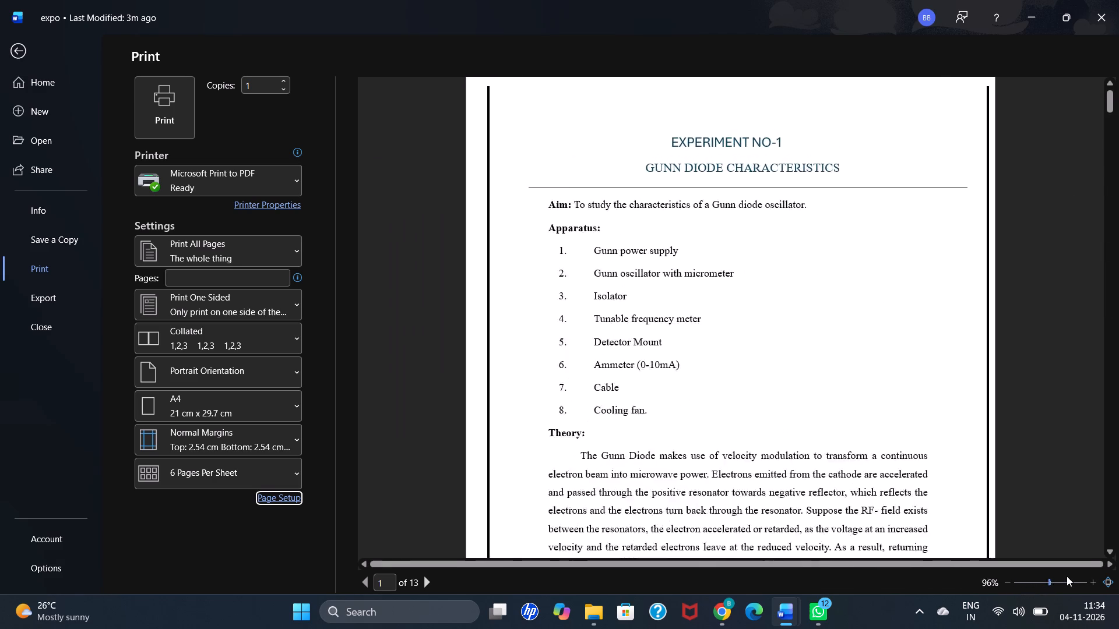
left_click_drag(1067, 576, 967, 593)
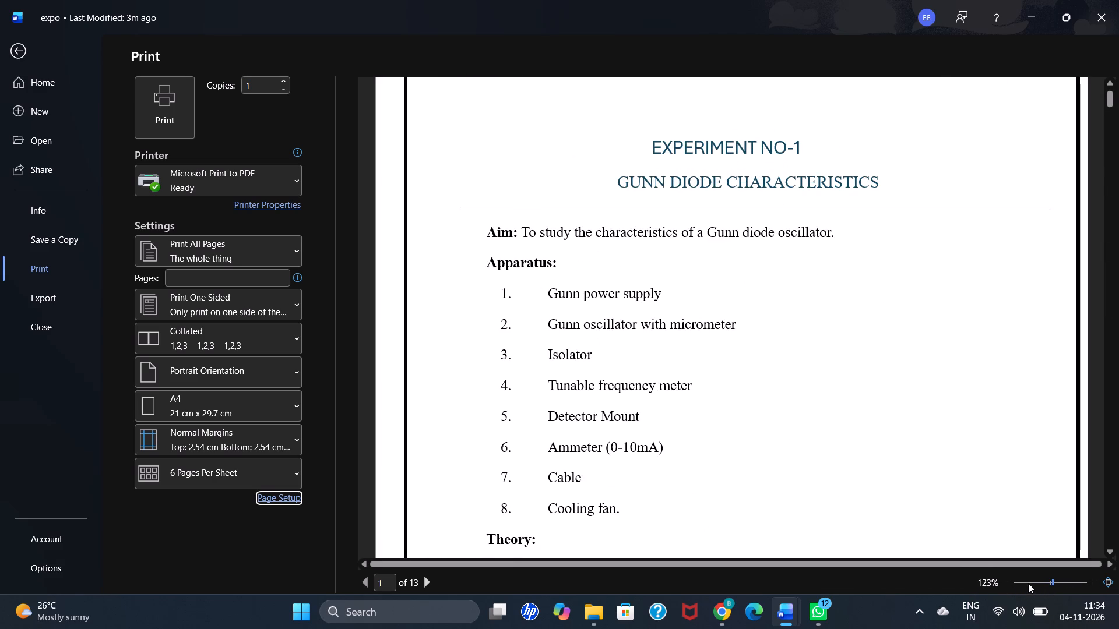
left_click(1028, 583)
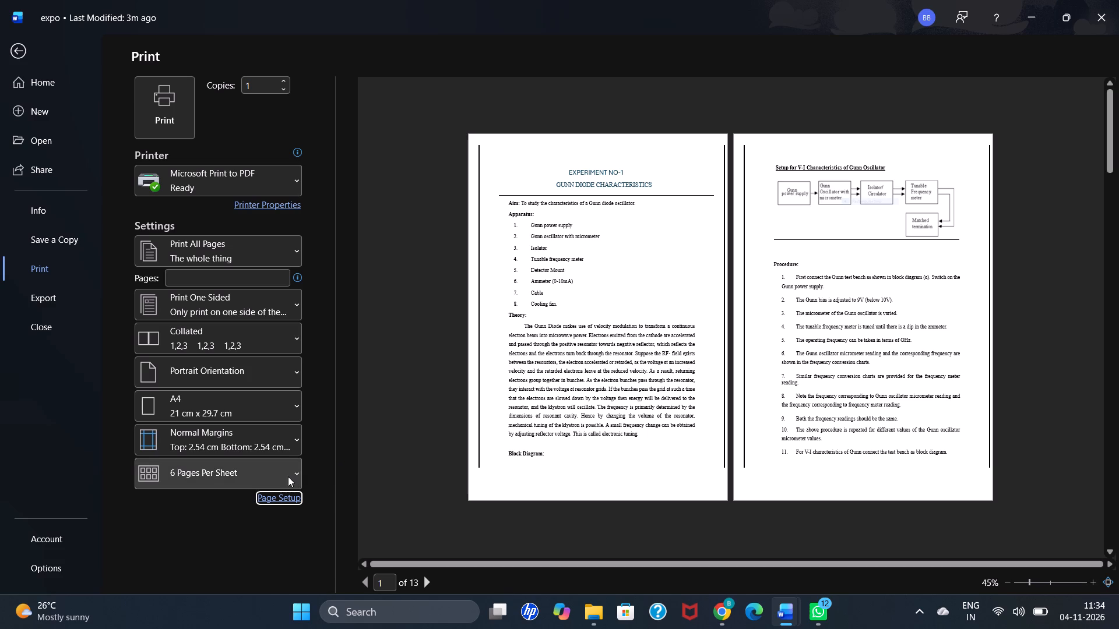
left_click(288, 476)
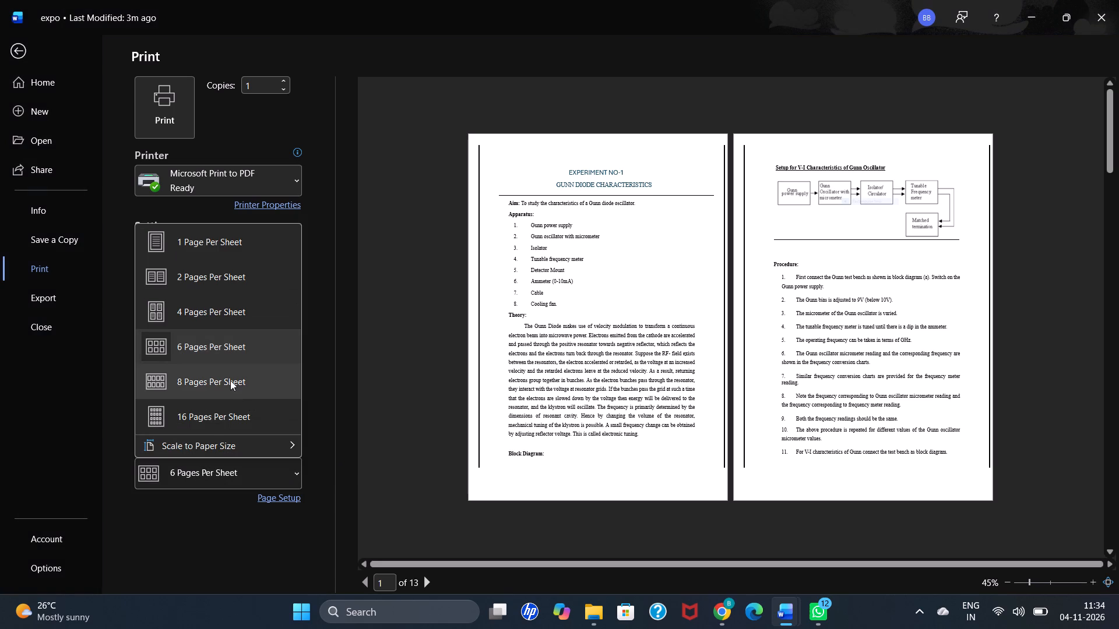
left_click(230, 380)
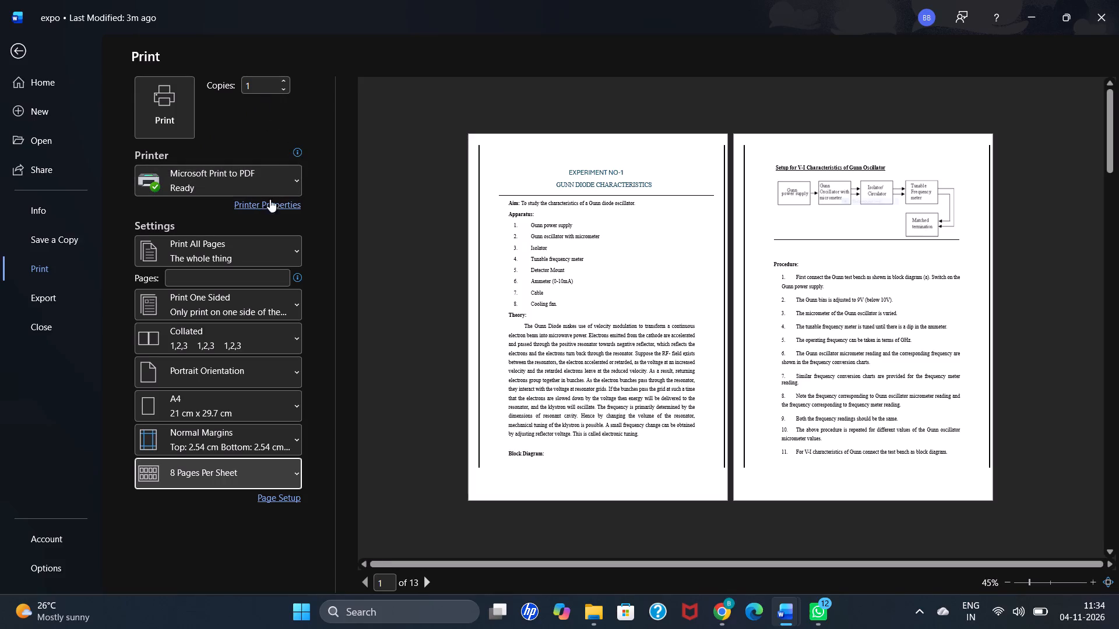
Return to the print settings of expo and examine the page preview with several pages shown together.
left_click(66, 241)
left_click(45, 265)
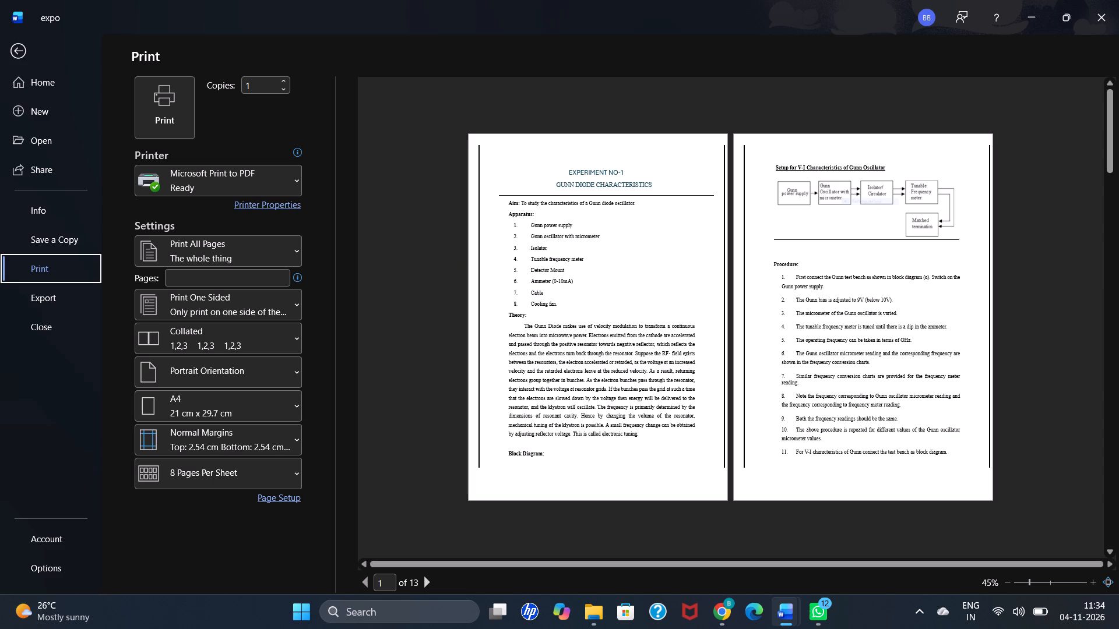
scroll(1074, 205, "down", 2, "ctrl")
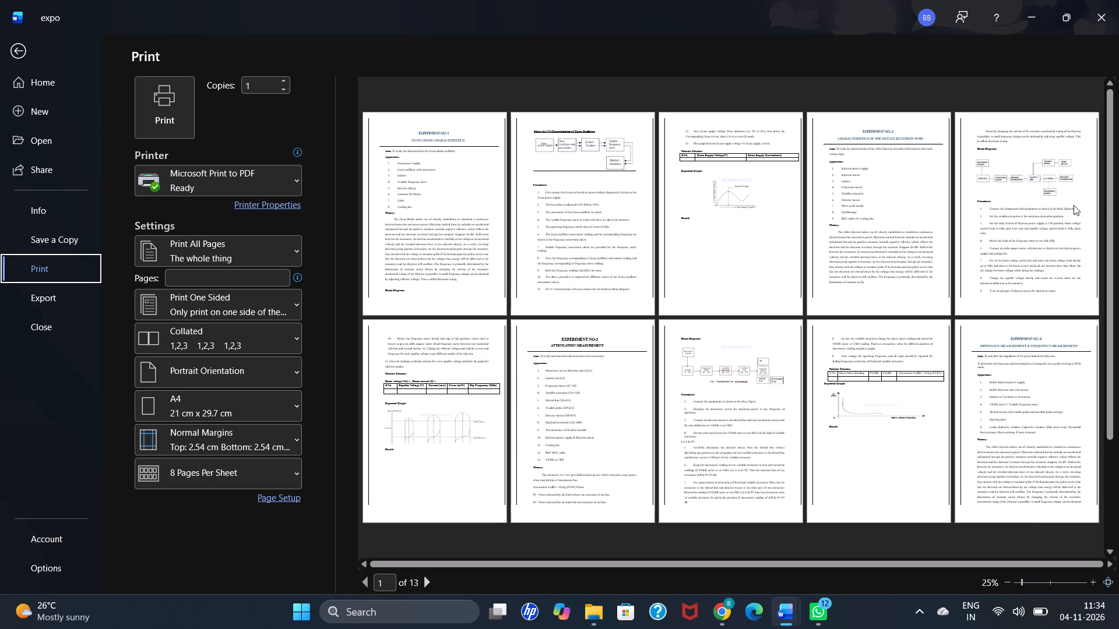
left_click(1074, 205)
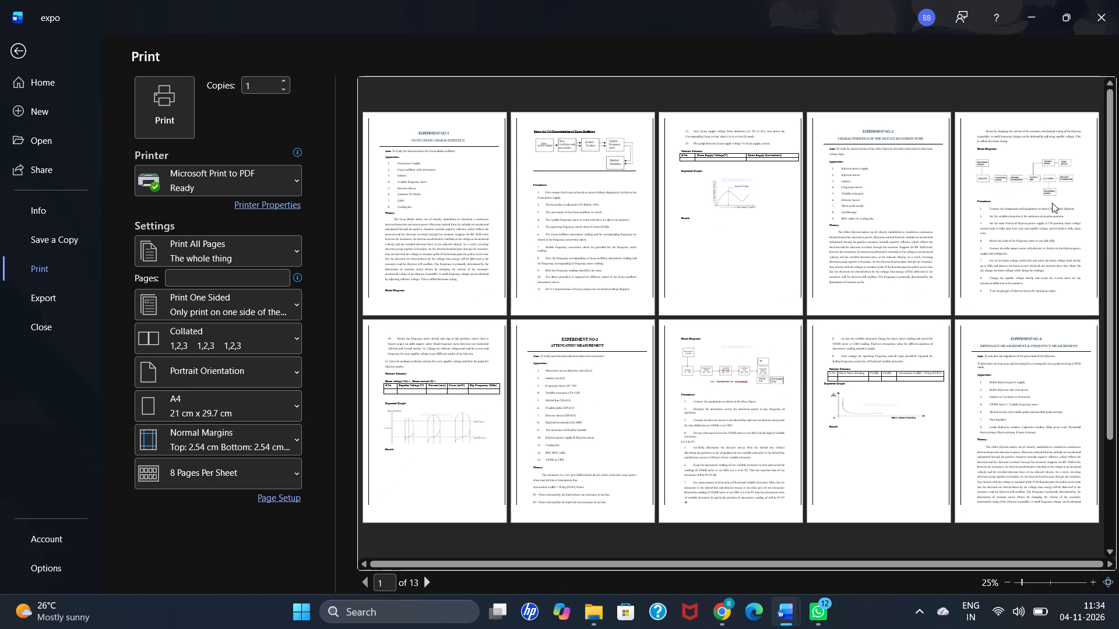
left_click(1060, 13)
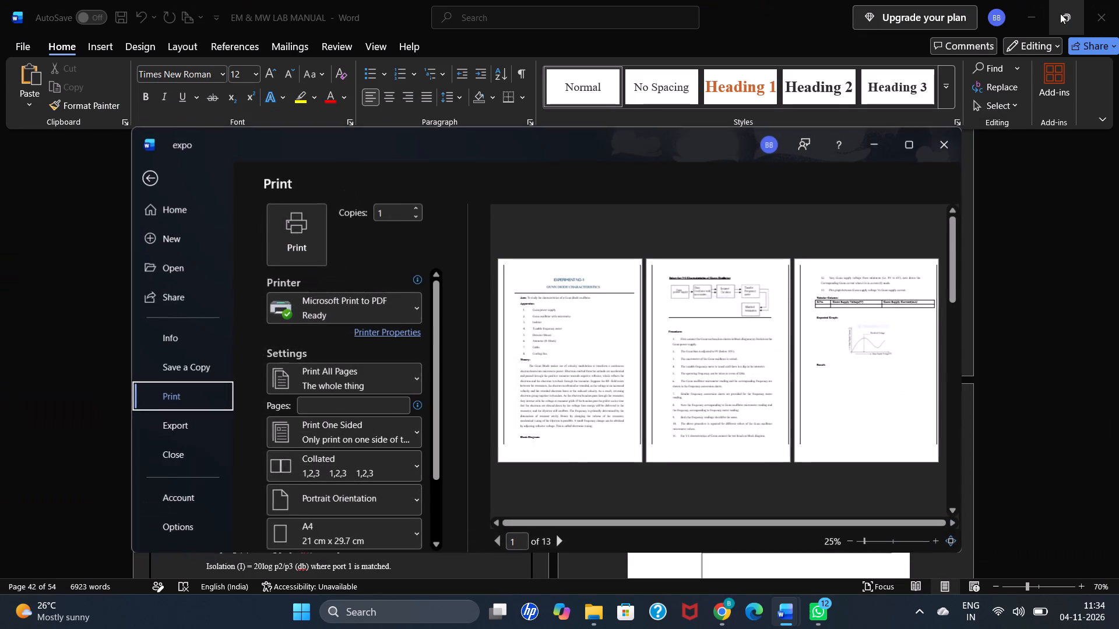
left_click(905, 148)
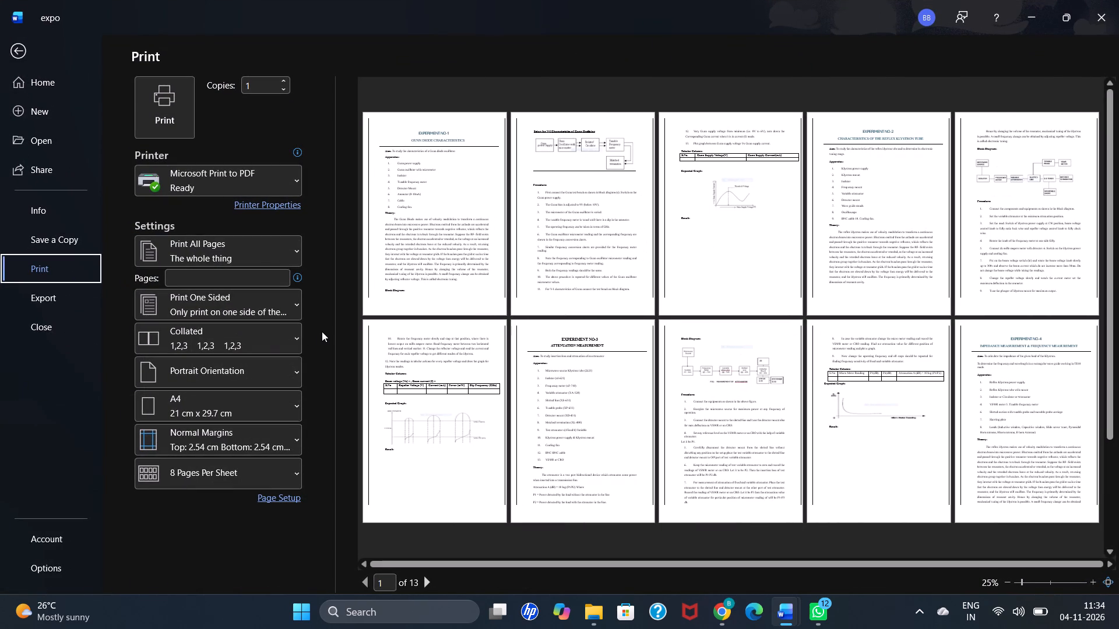
left_click(65, 273)
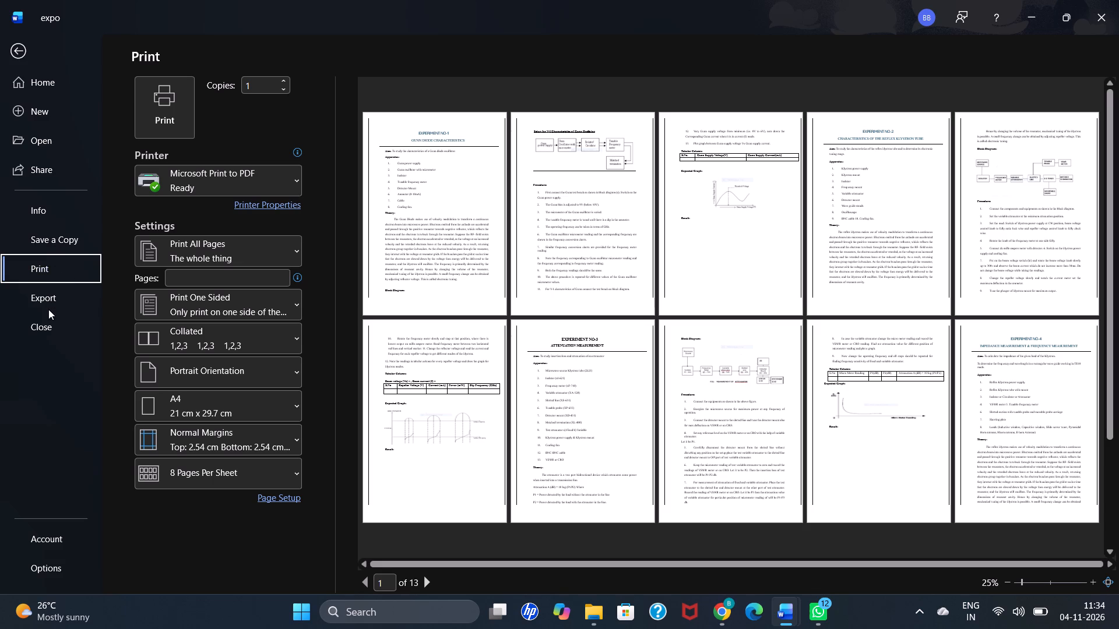
Close the expo document.
left_click(48, 311)
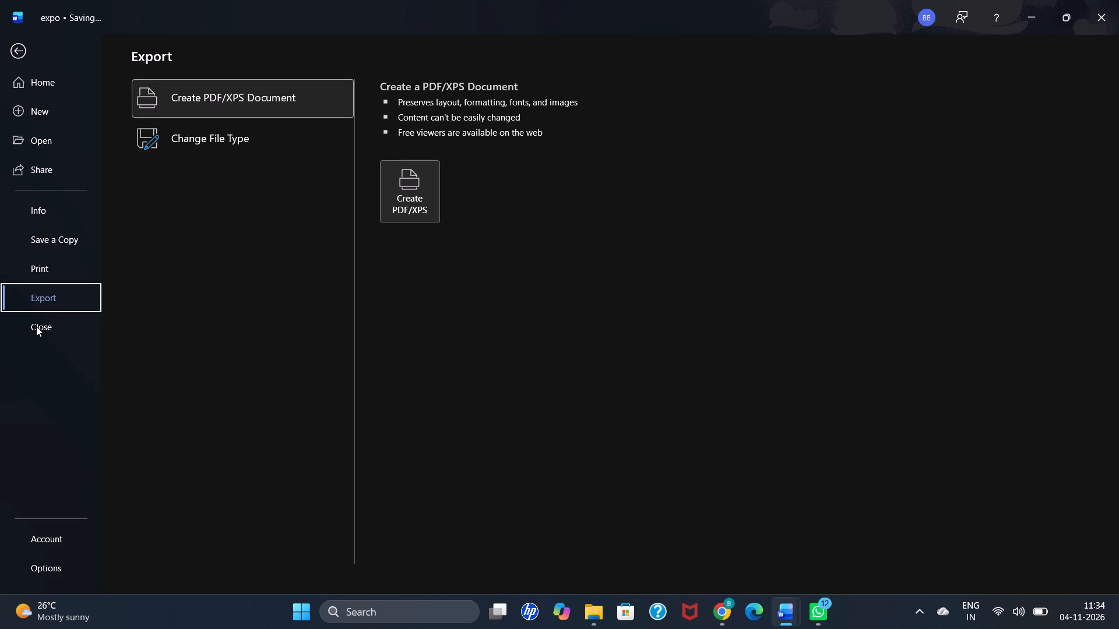
left_click(36, 326)
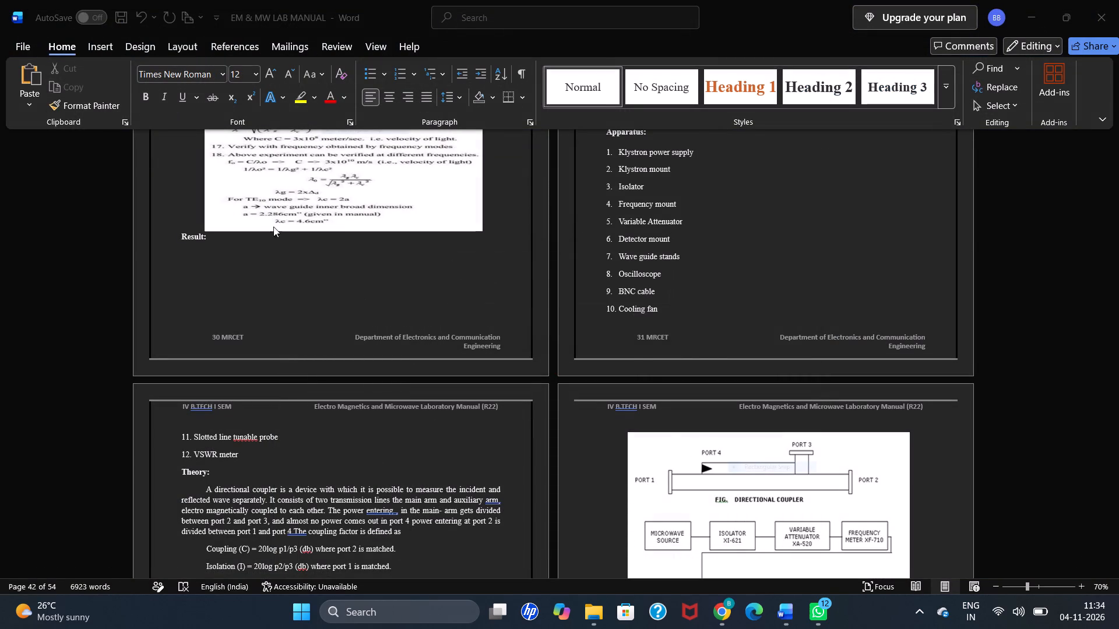
Look over the pages of EM & MW LAB MANUAL at different zoom levels.
scroll(477, 270, "down", 6, "ctrl")
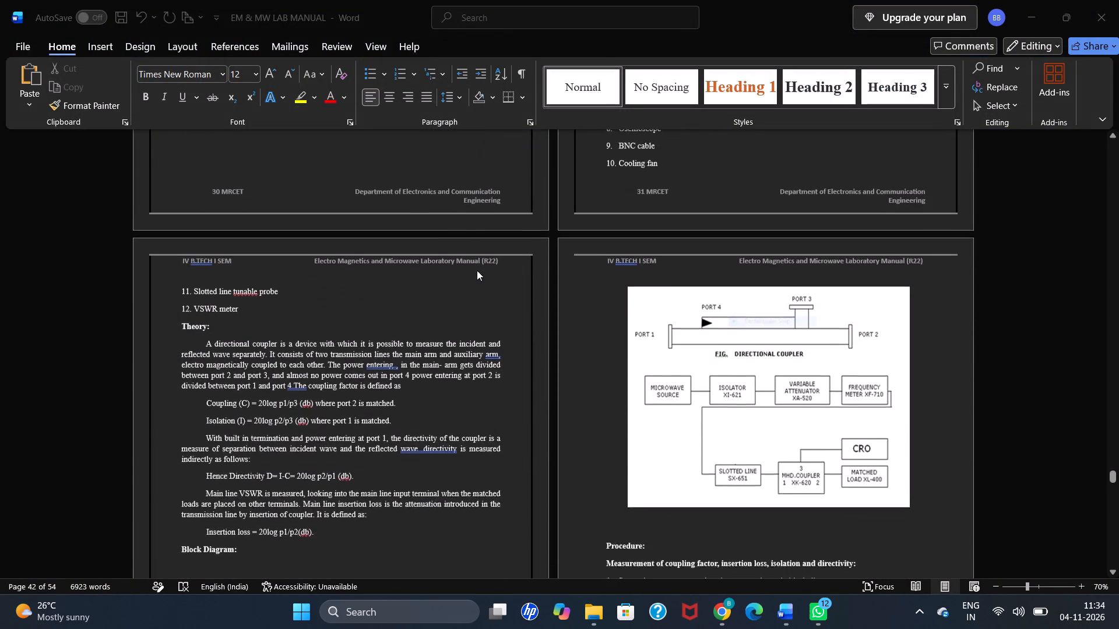
scroll(477, 270, "down", 4, "ctrl")
scroll(477, 270, "up", 5, "ctrl")
scroll(477, 270, "down", 5, "ctrl")
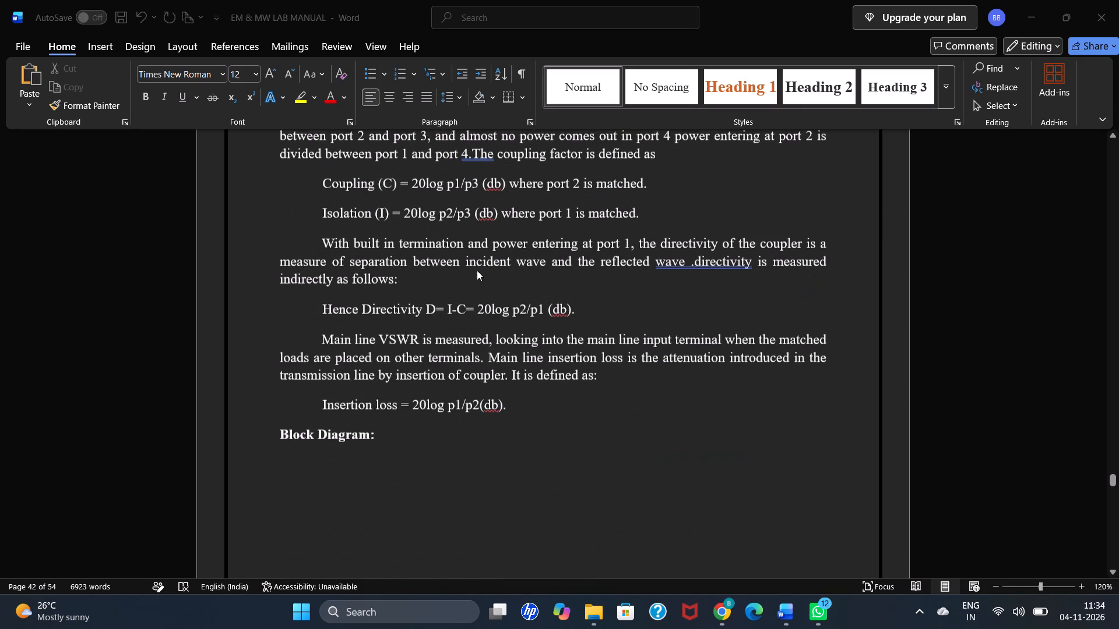
scroll(477, 270, "down", 12, "ctrl")
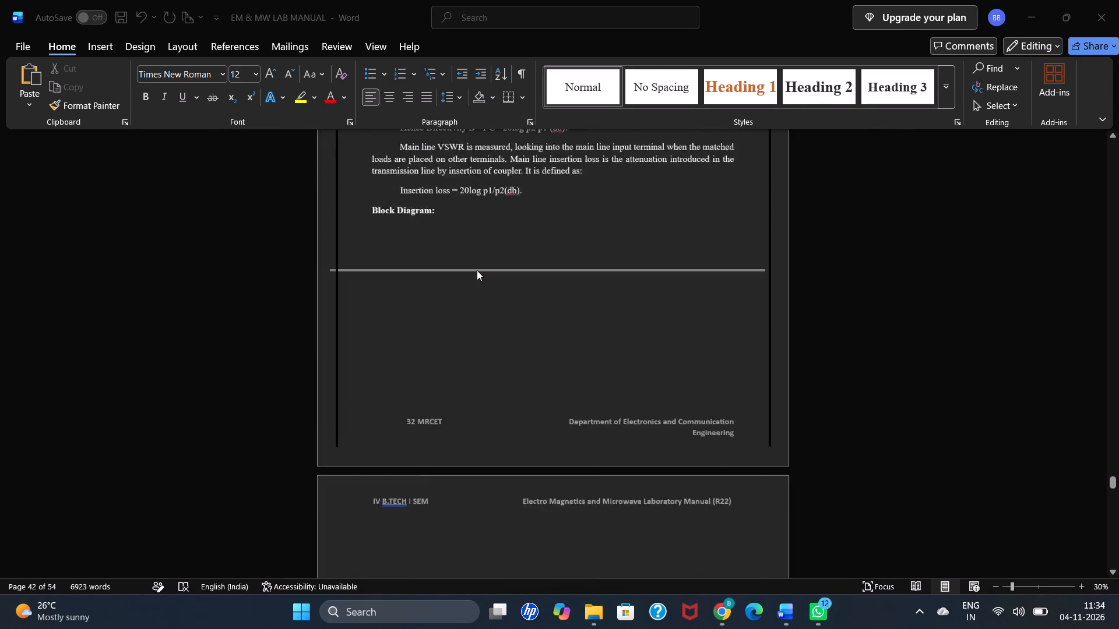
scroll(477, 270, "down", 4, "ctrl")
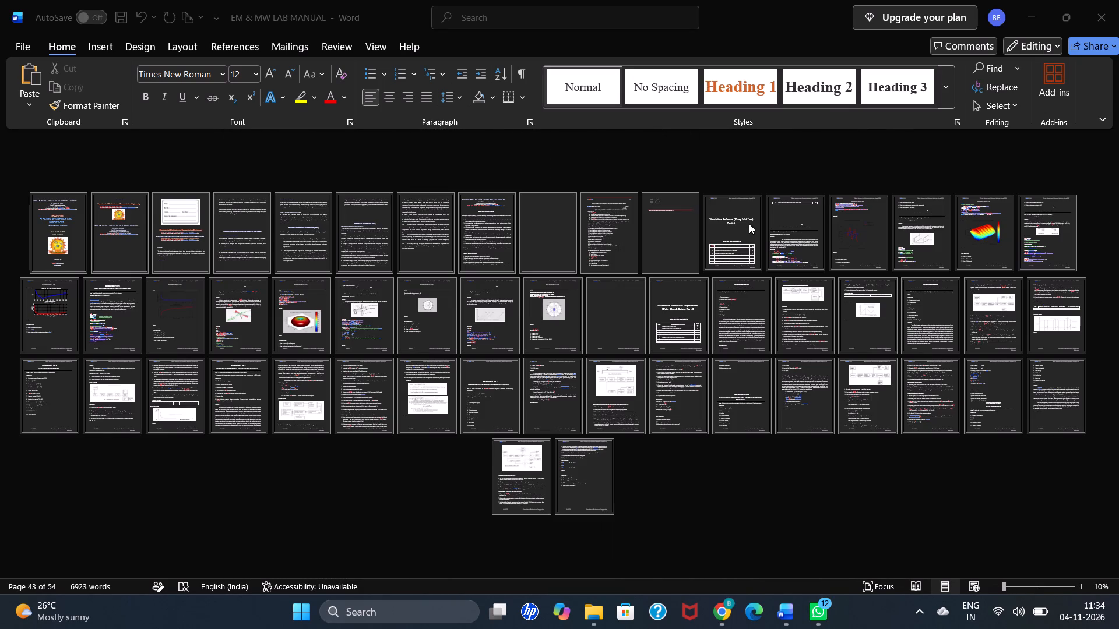
Close EM & MW LAB MANUAL without saving its changes.
left_click(1093, 19)
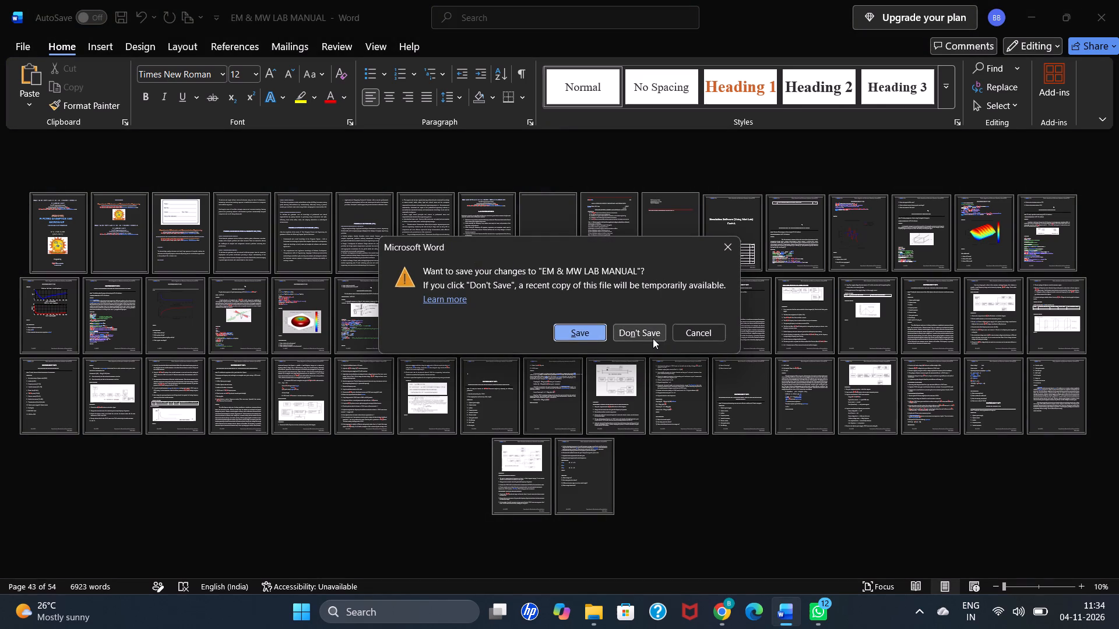
left_click(653, 338)
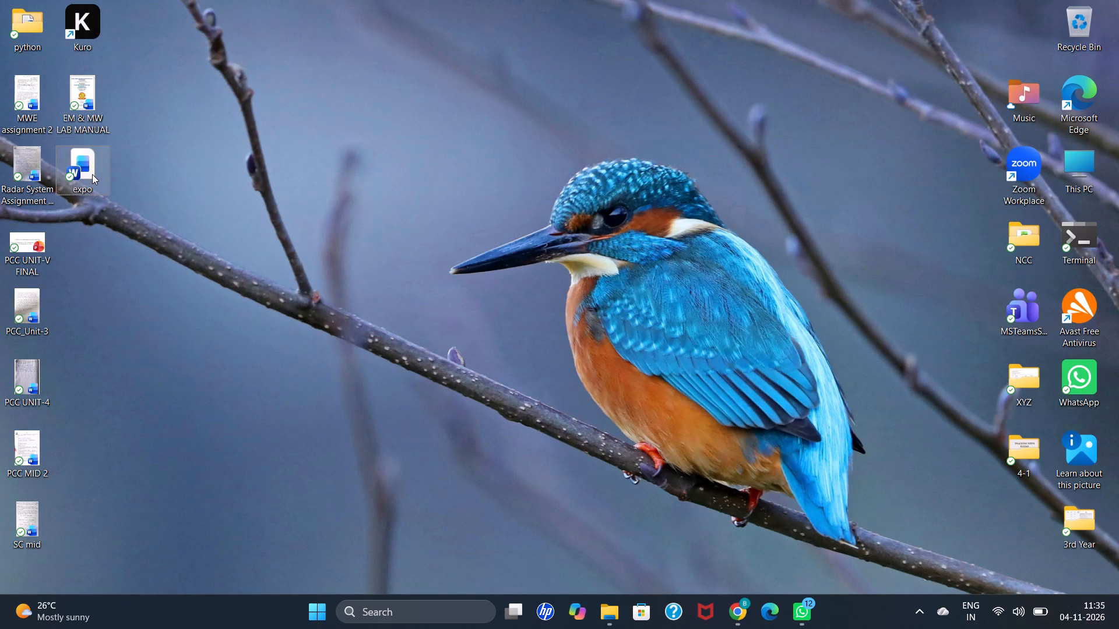
Reopen expo from the desktop and show it in full-screen mode.
double_click(92, 174)
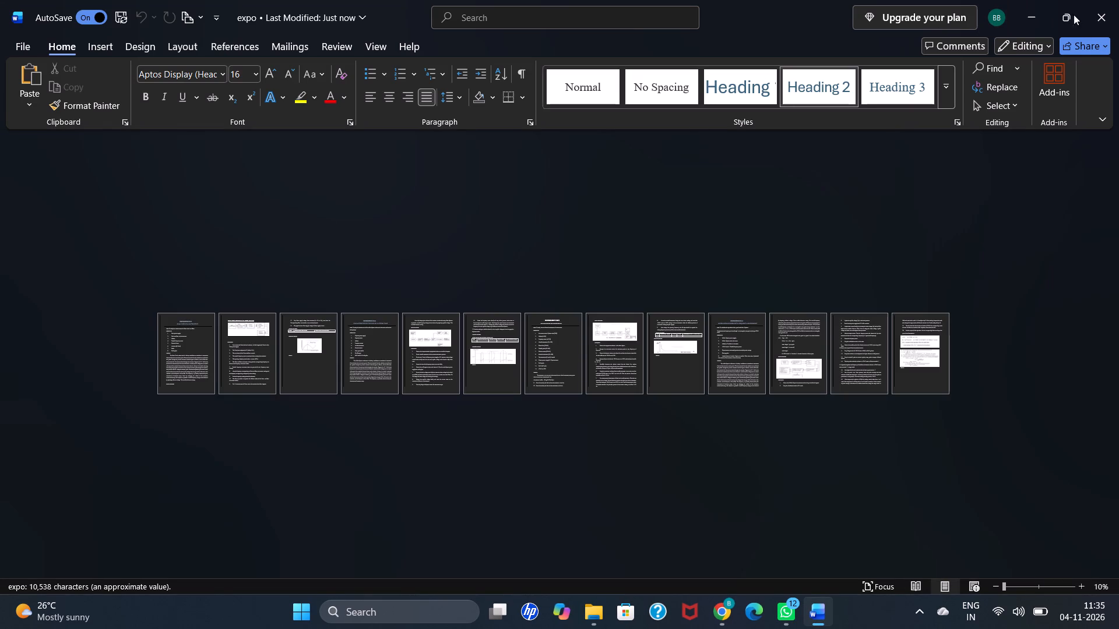
left_click(1098, 116)
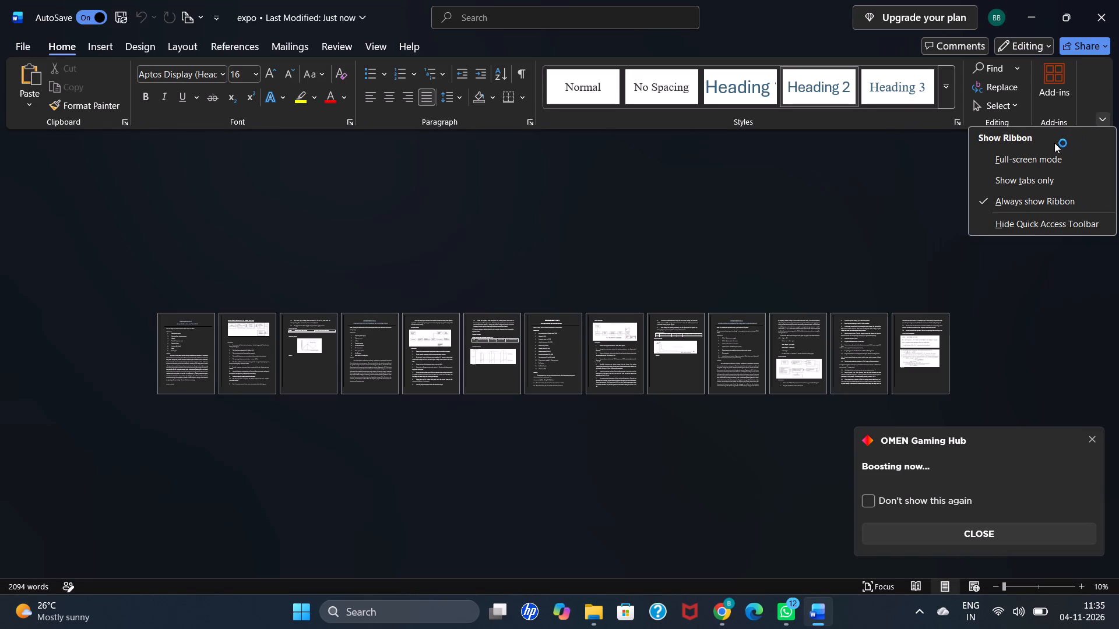
left_click(1033, 160)
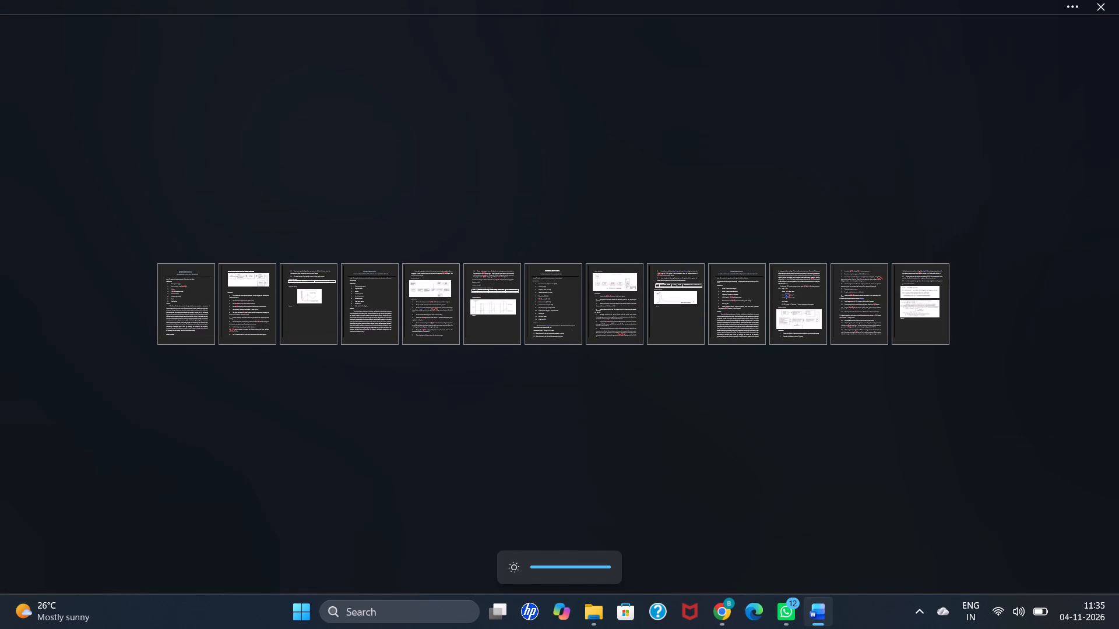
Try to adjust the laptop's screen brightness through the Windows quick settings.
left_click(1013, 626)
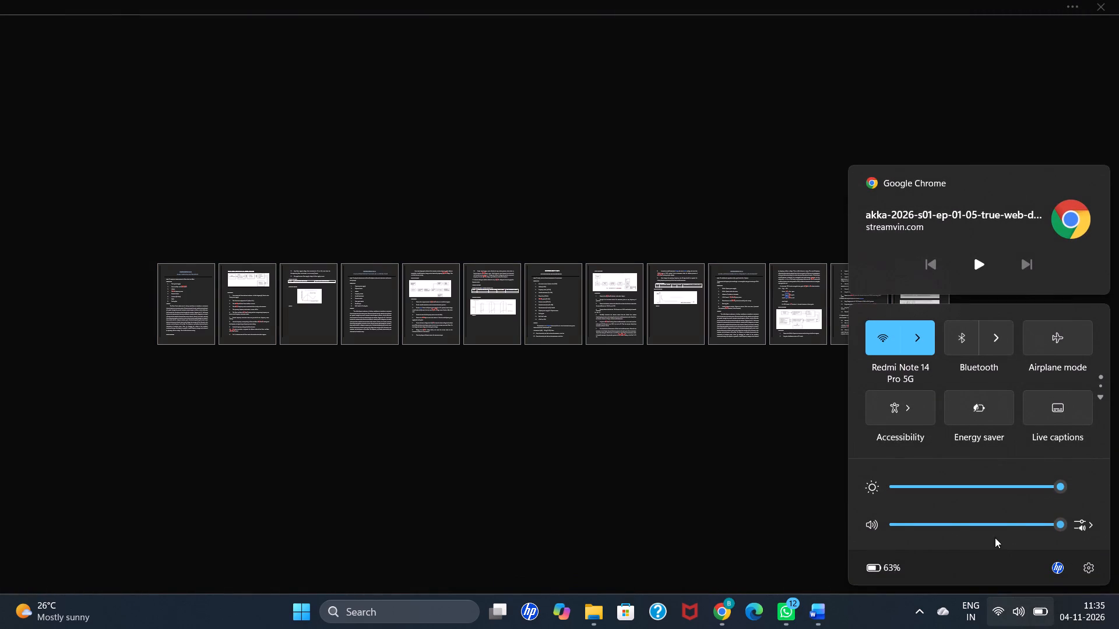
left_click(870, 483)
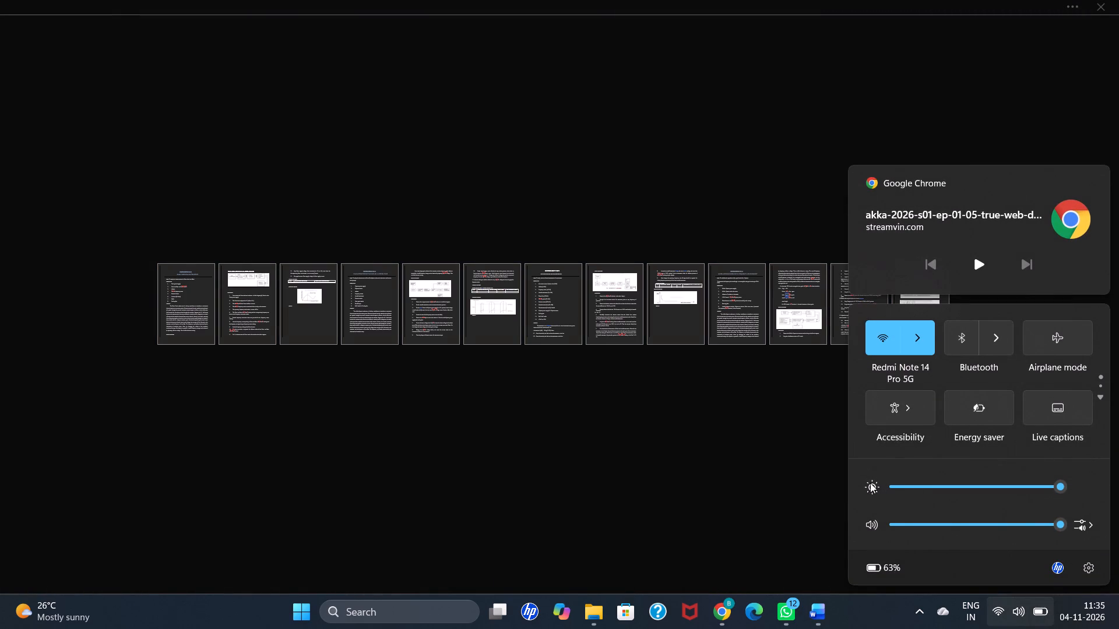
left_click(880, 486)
Search Windows for the Settings app and open it.
left_click(429, 605)
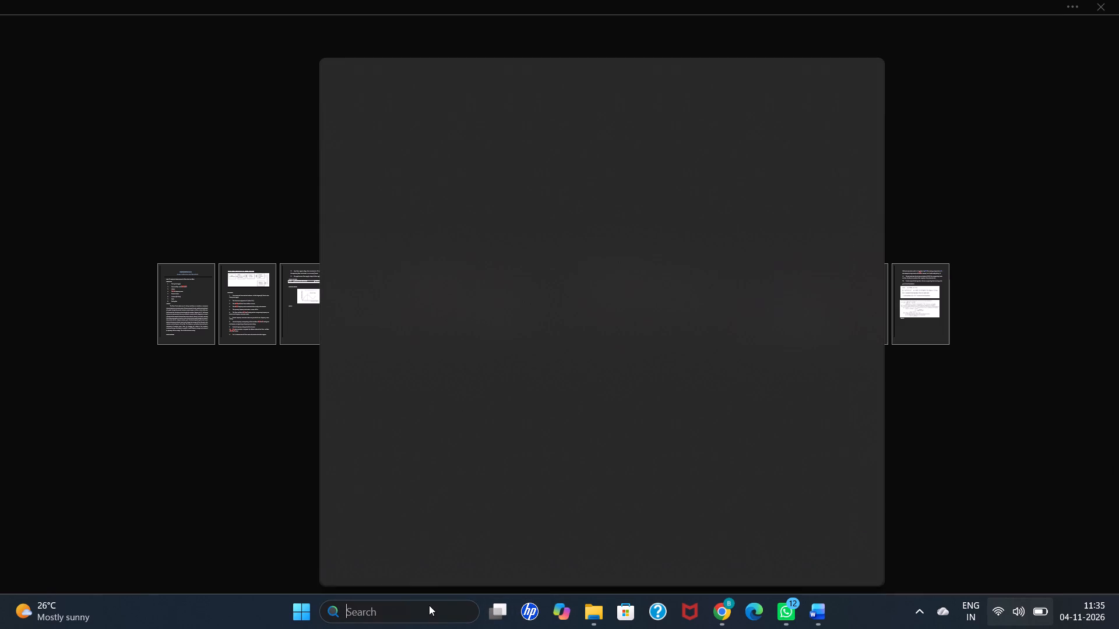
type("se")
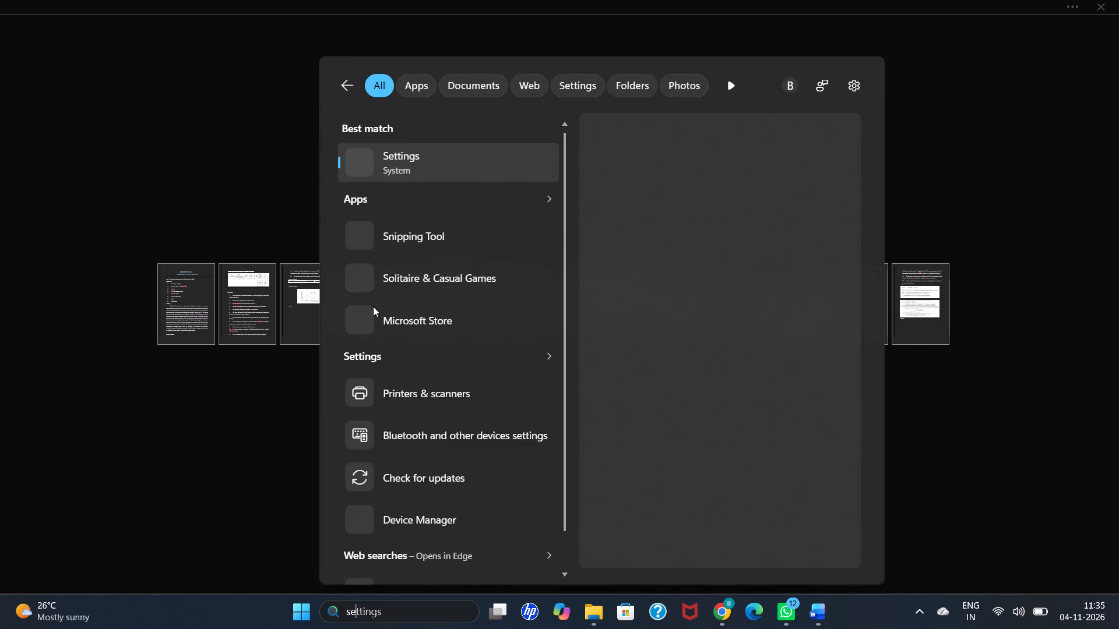
left_click(410, 171)
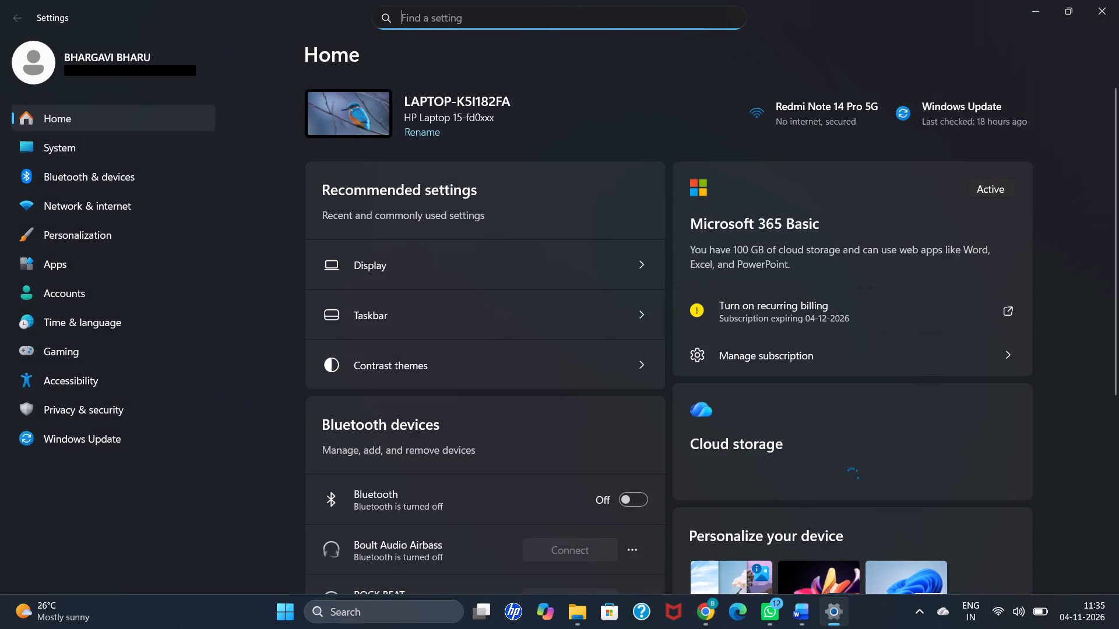
In Windows Settings, search for dark mode and change the system colour mode to Light.
left_click(537, 258)
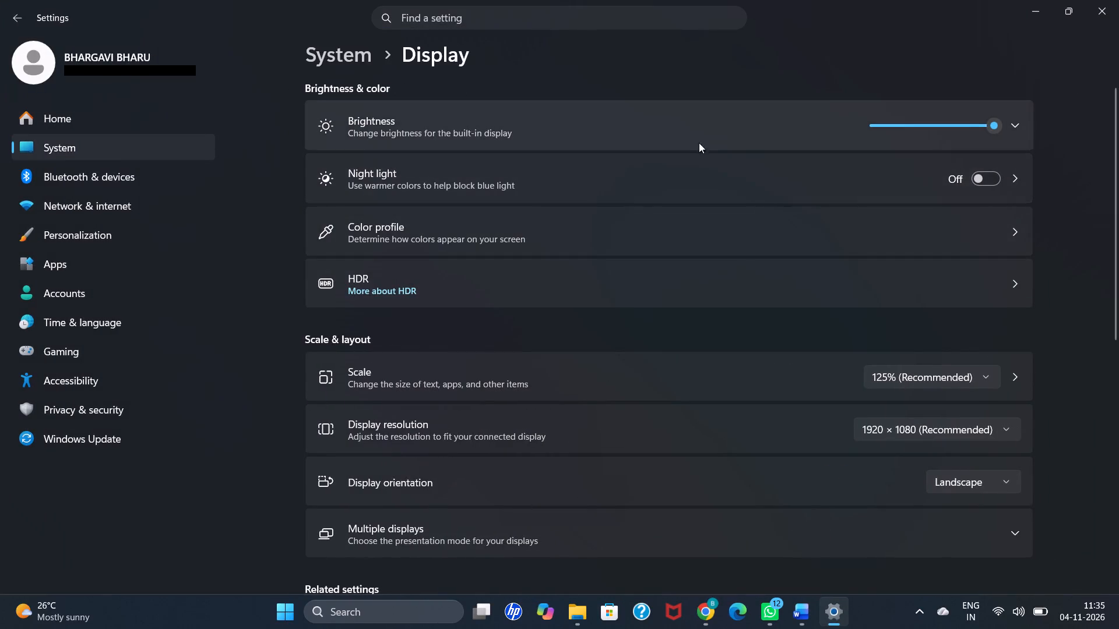
left_click(471, 14)
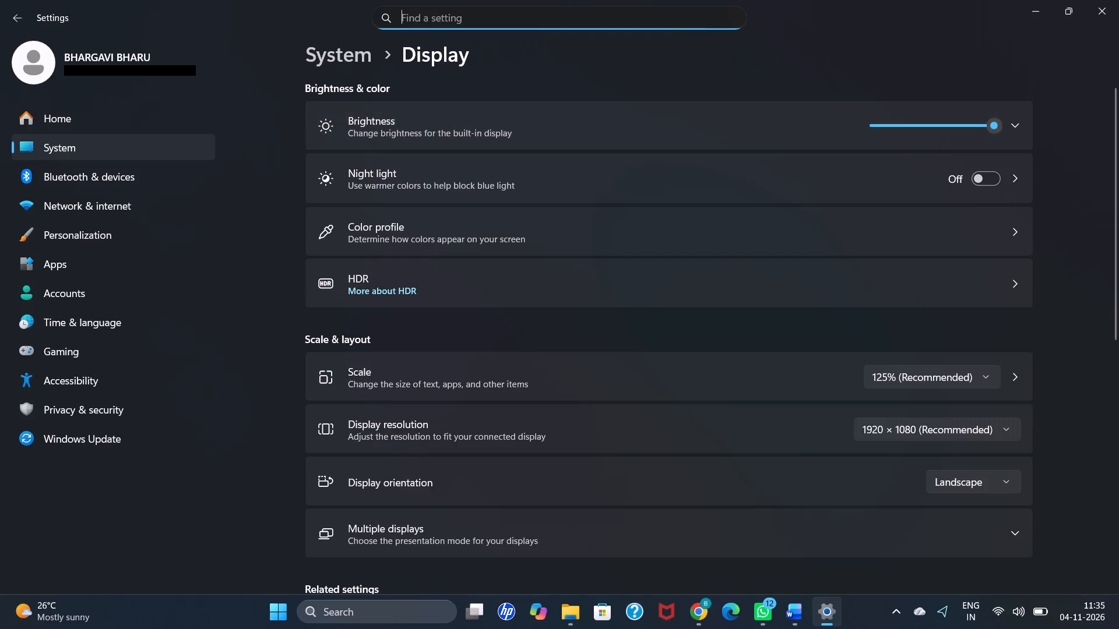
type("da")
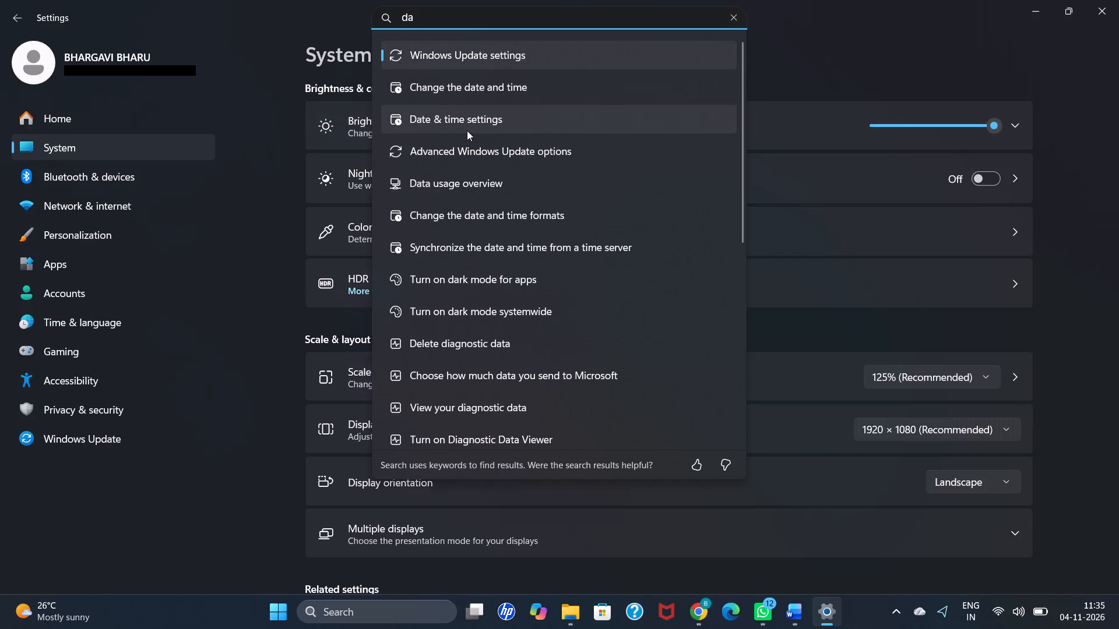
key("r")
key("k")
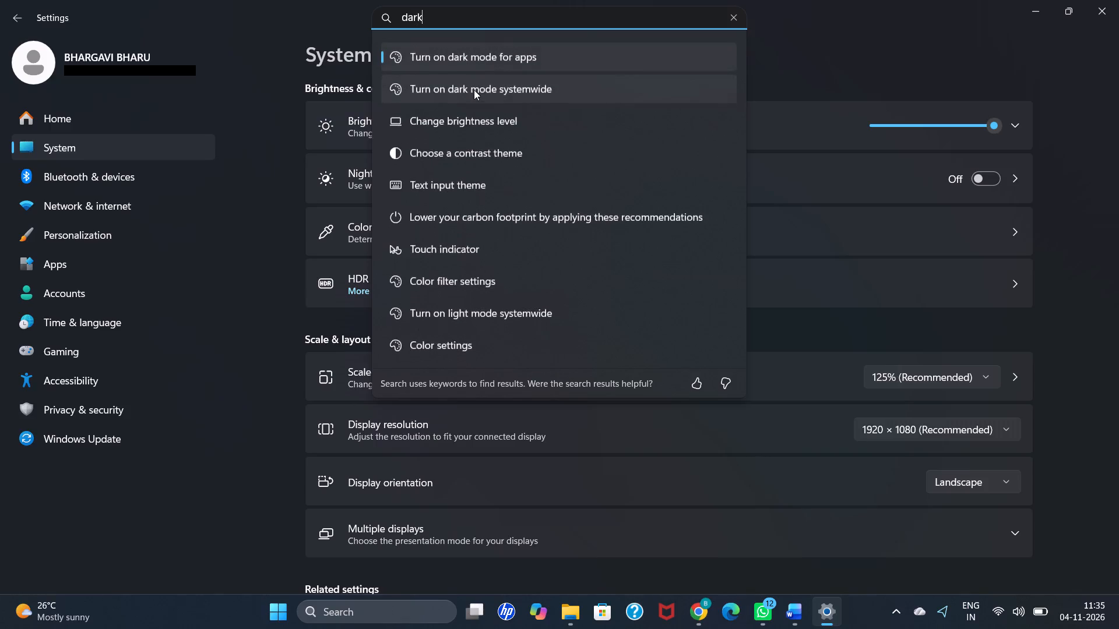
left_click(486, 50)
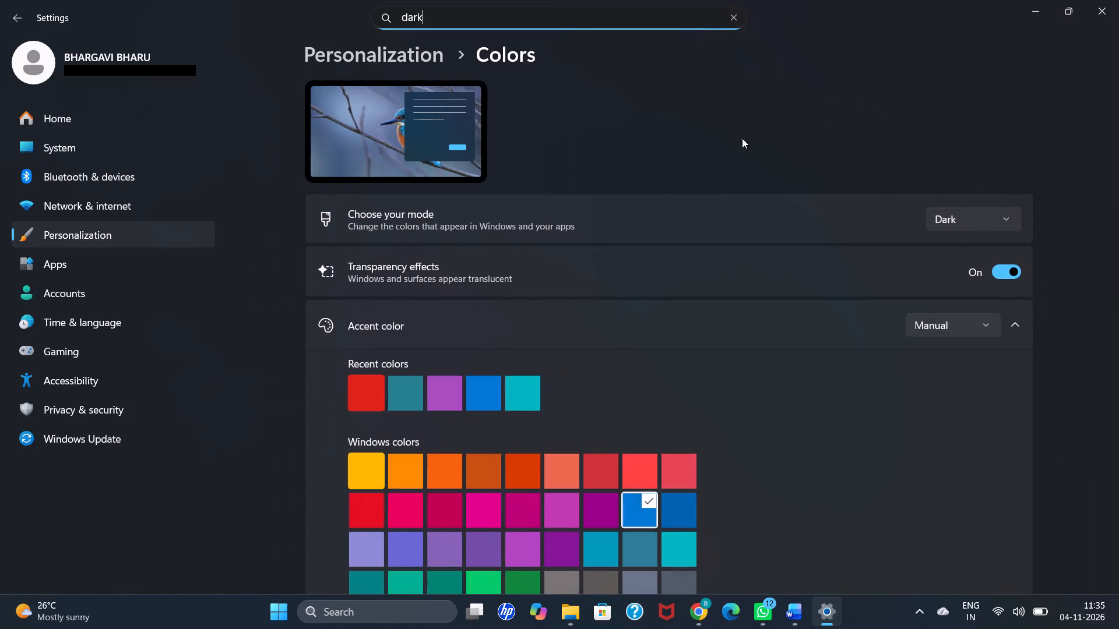
left_click(948, 214)
left_click(952, 190)
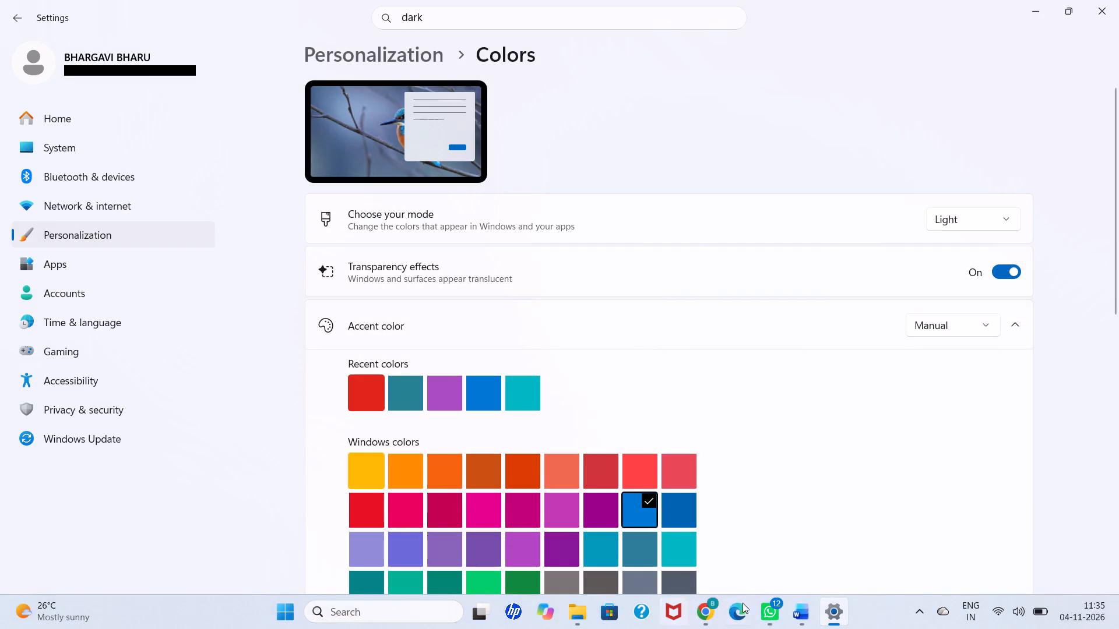
Switch back to expo in Word and examine its experiment pages in the light theme at different zoom levels.
left_click(804, 612)
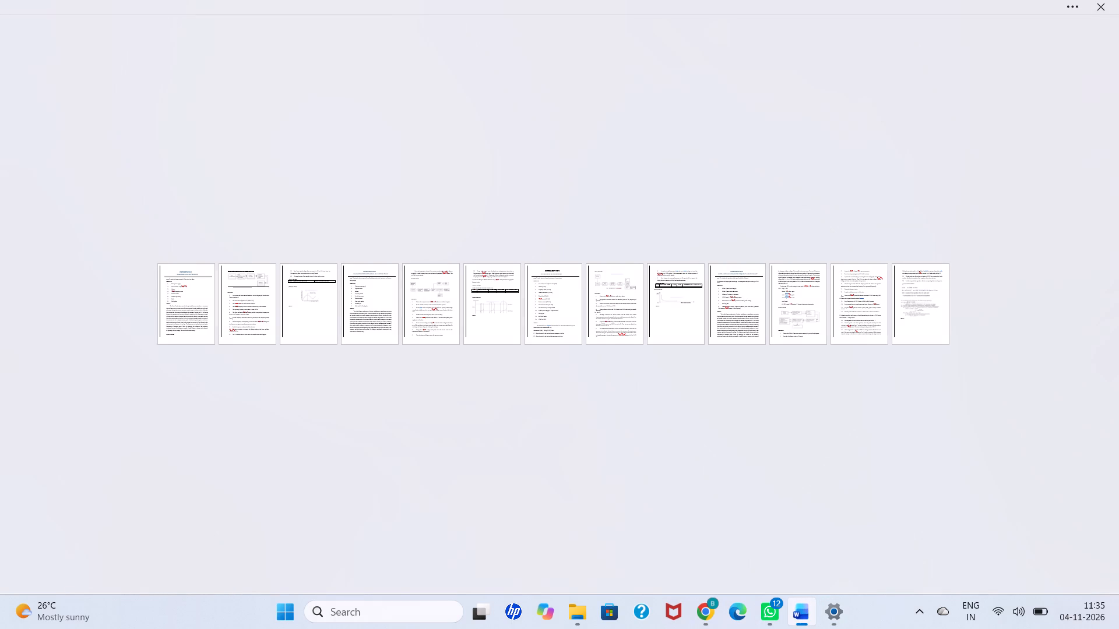
scroll(656, 363, "up", 3, "ctrl")
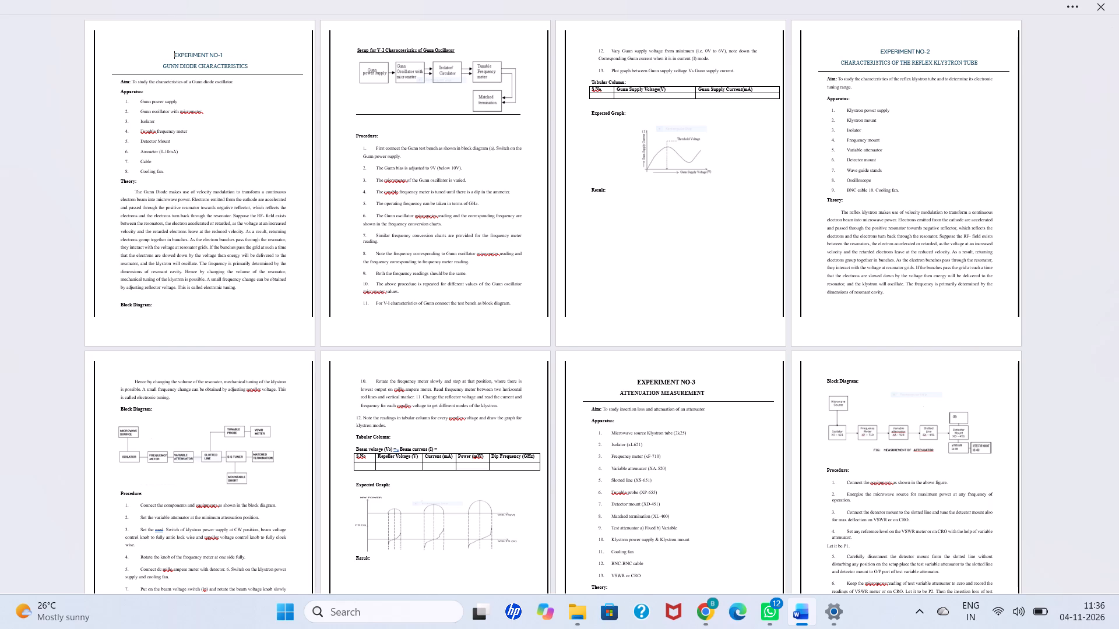
scroll(656, 363, "down", 2)
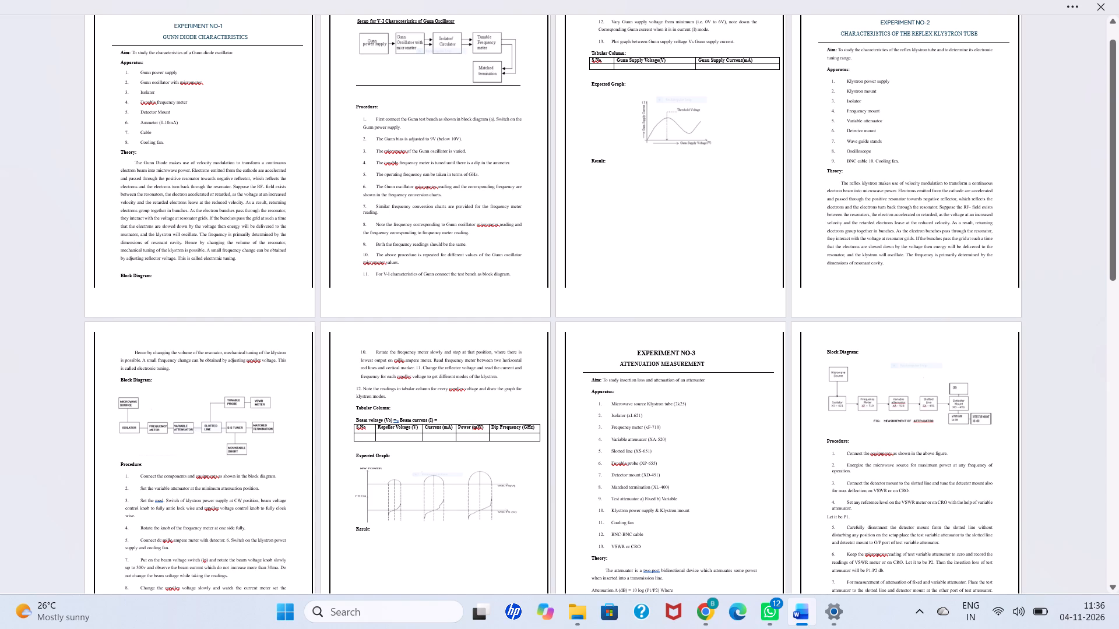
scroll(656, 363, "down", 1)
scroll(656, 363, "down", 2, "ctrl")
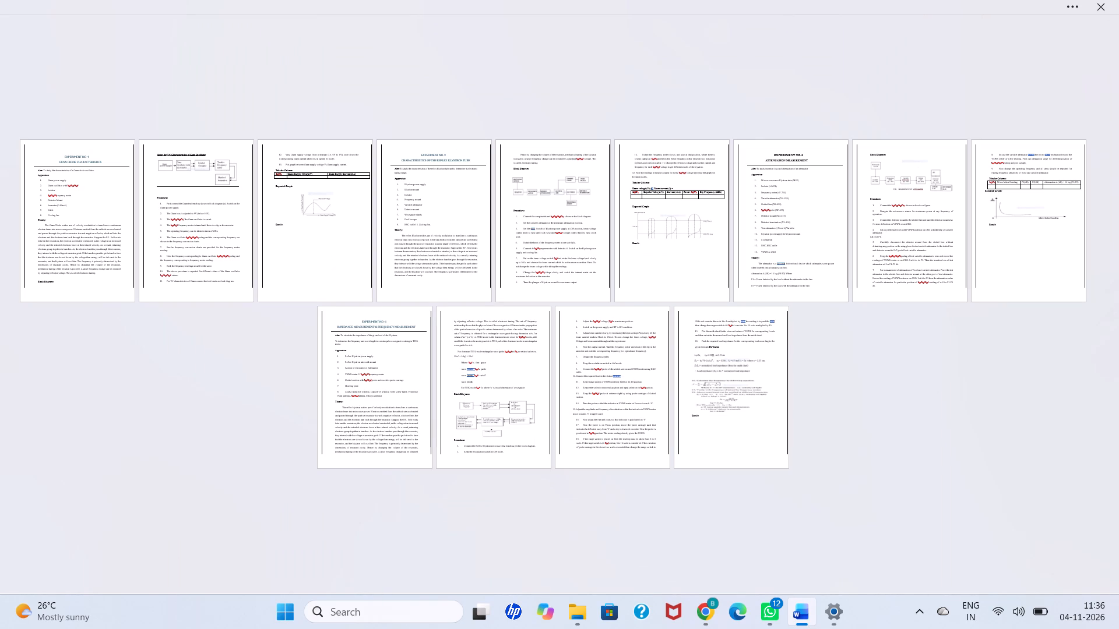
scroll(650, 318, "down", 2, "ctrl")
scroll(650, 318, "up", 4, "ctrl")
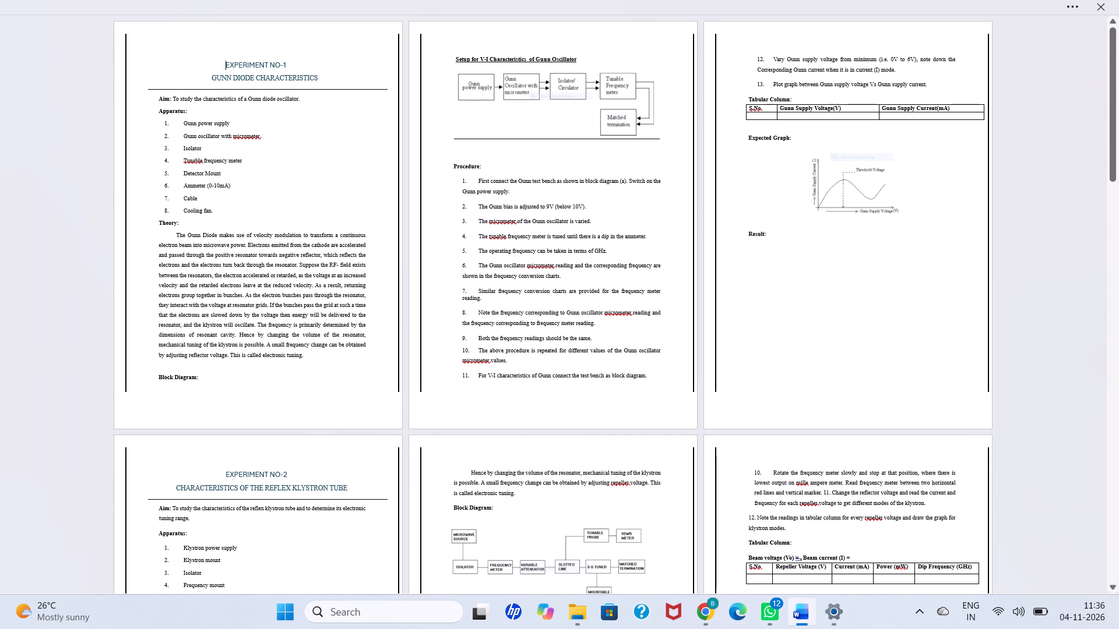
scroll(650, 318, "down", 1)
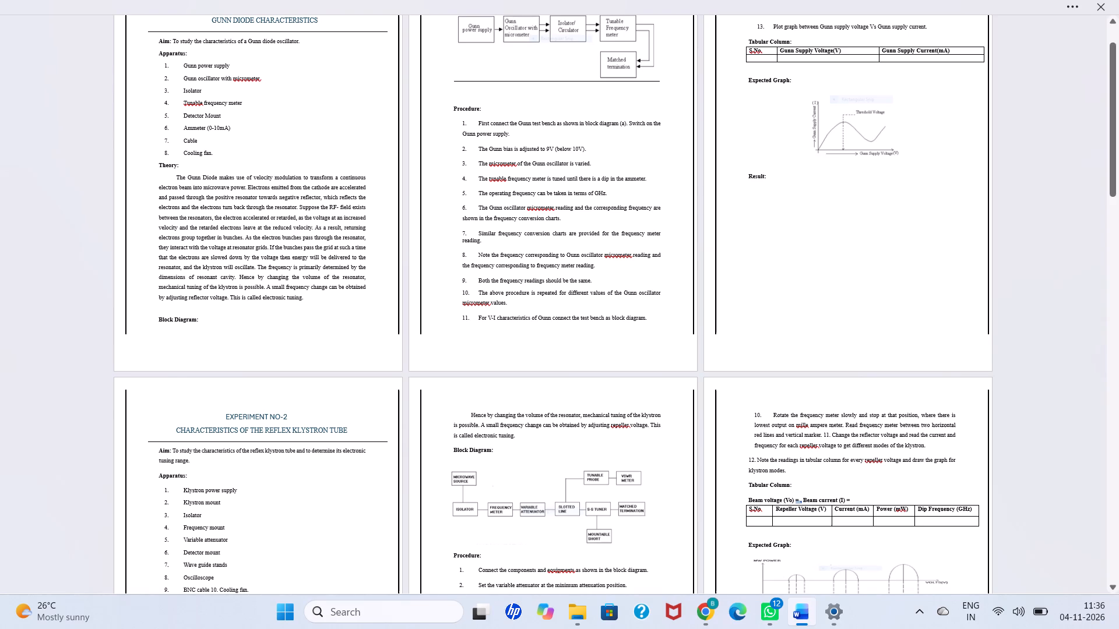
scroll(687, 270, "up", 3)
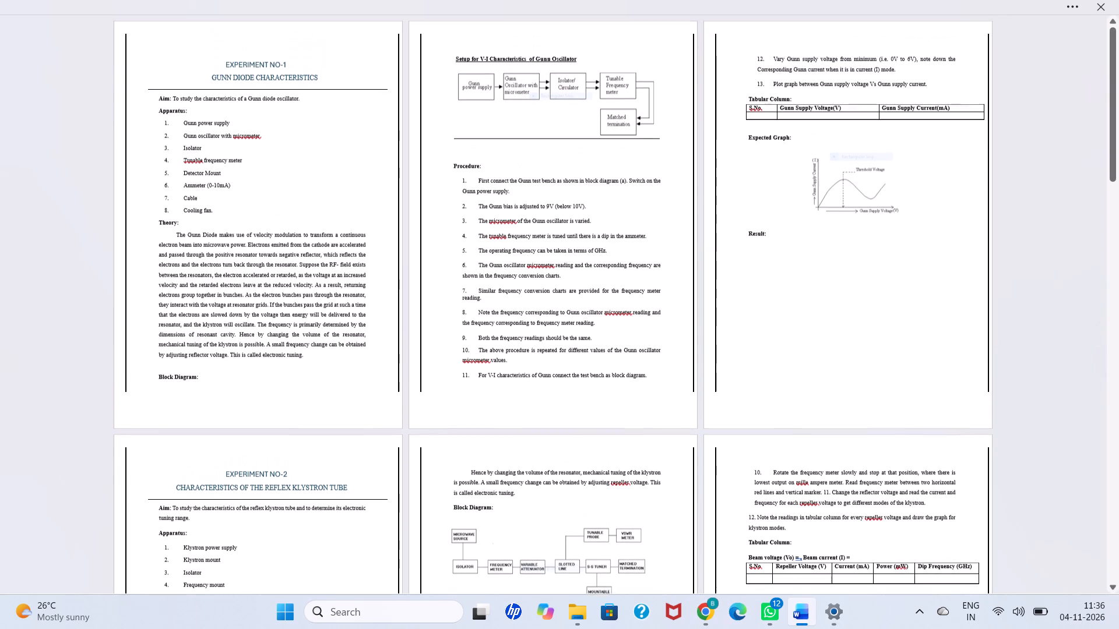
Open the print settings of expo and set the layout to 8 pages per sheet.
left_click(1030, 8)
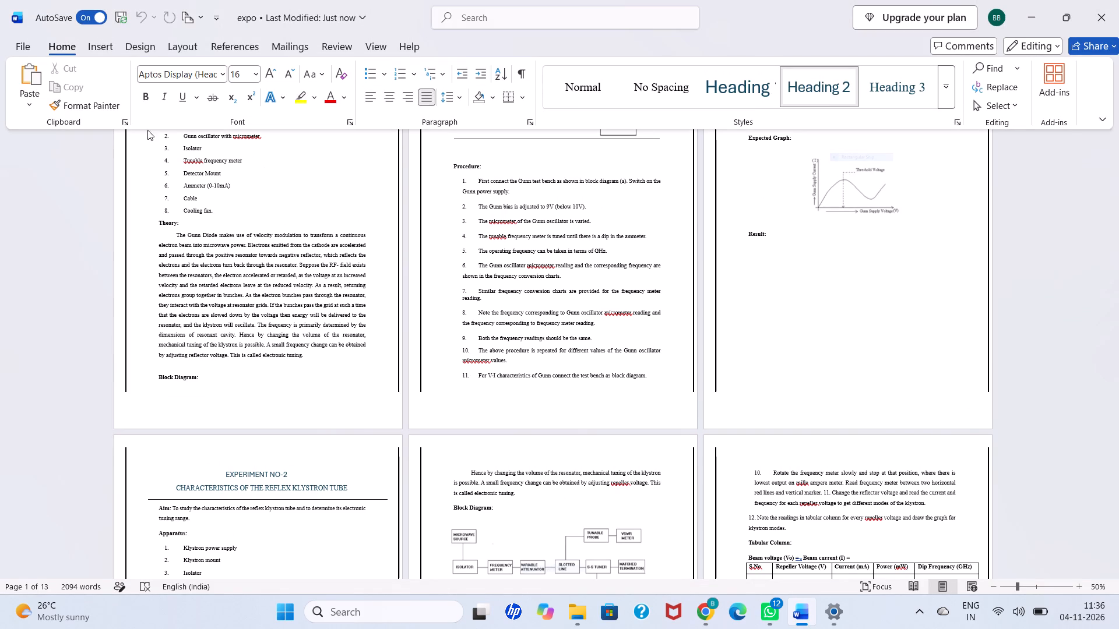
left_click(18, 51)
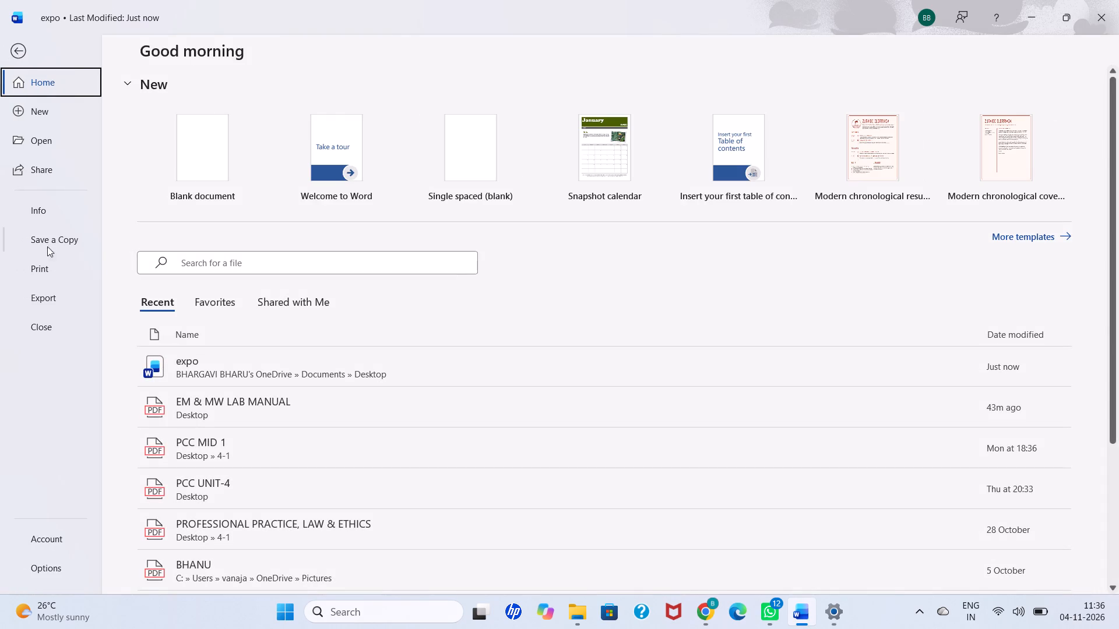
left_click(44, 273)
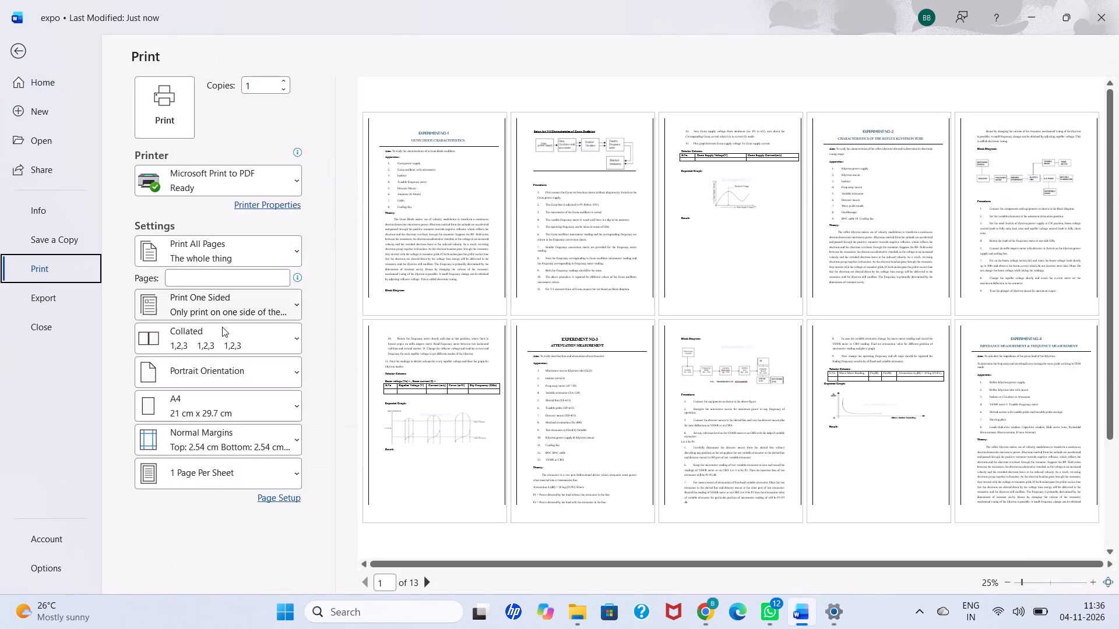
left_click(223, 473)
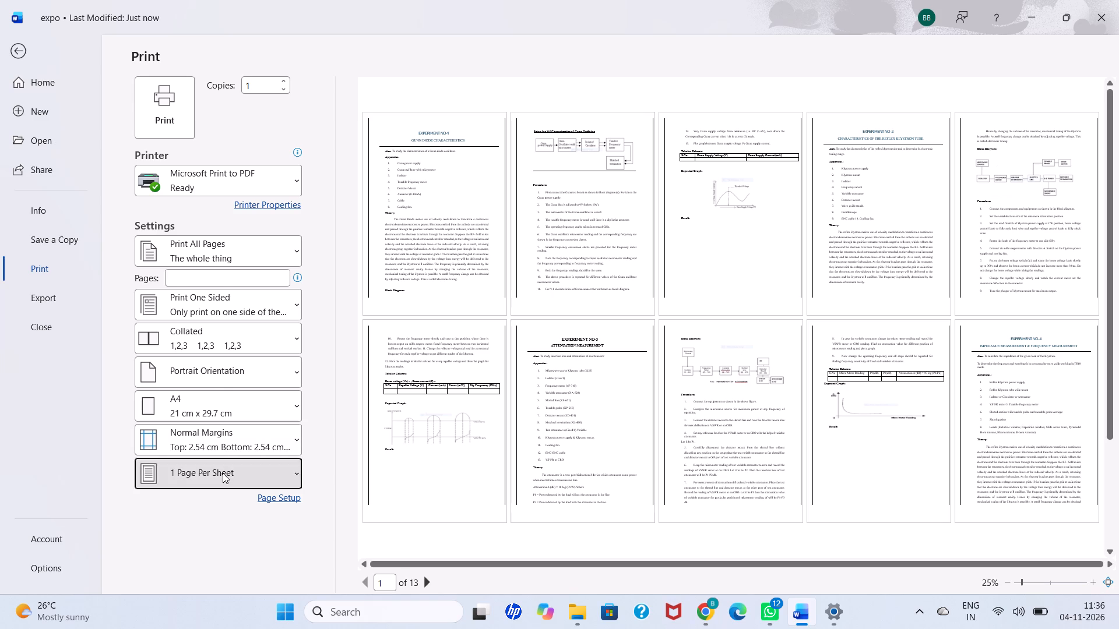
left_click(209, 388)
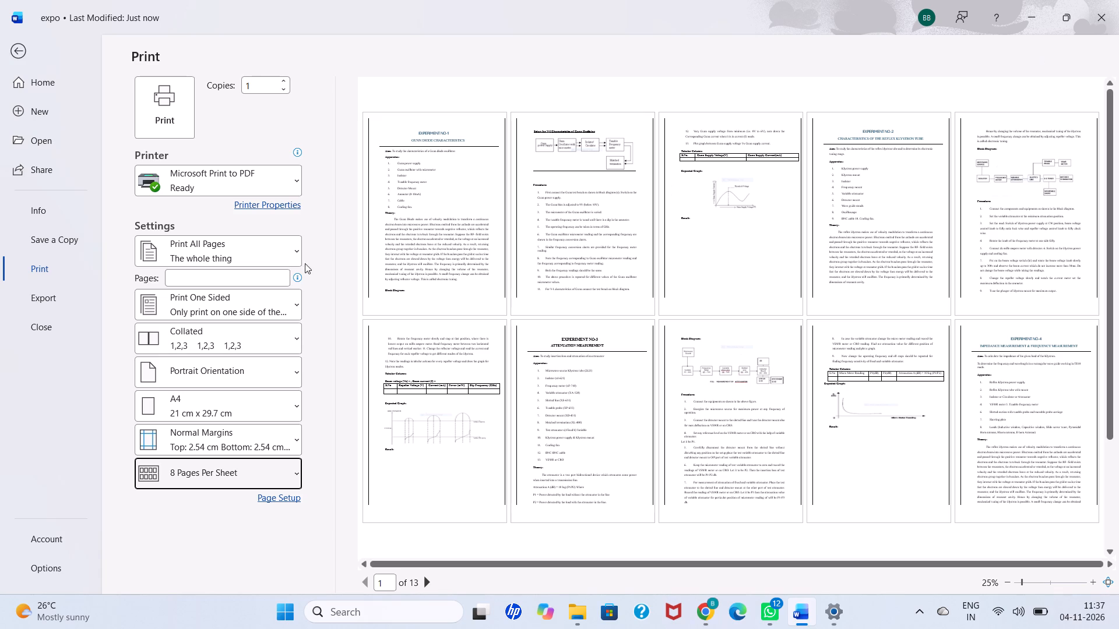
Choose Collated as the print order and save expo.
left_click(277, 330)
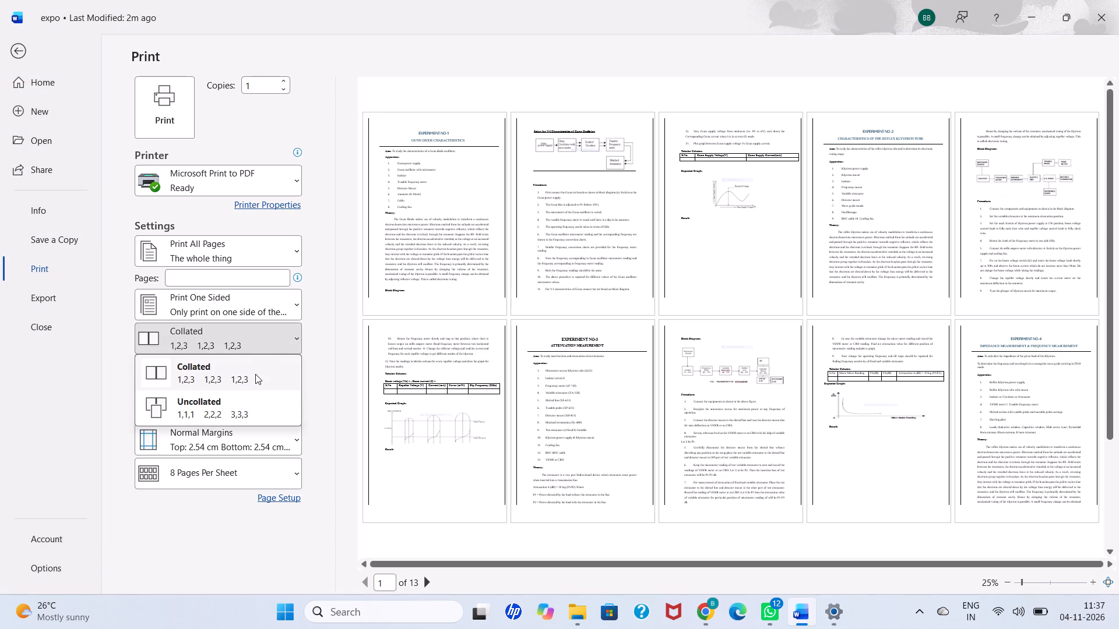
left_click(255, 374)
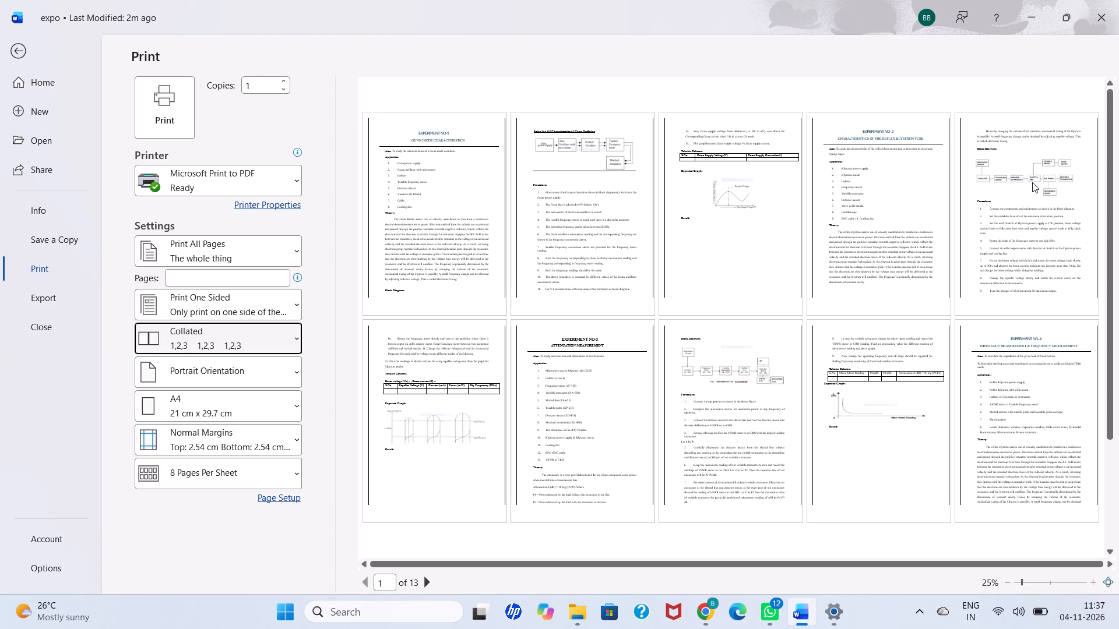
key("ctrl+s")
key("ctrl+s")
key("ctrl+s")
Check the remaining pages in the print preview and set the layout to 16 pages per sheet.
scroll(501, 300, "down", 2)
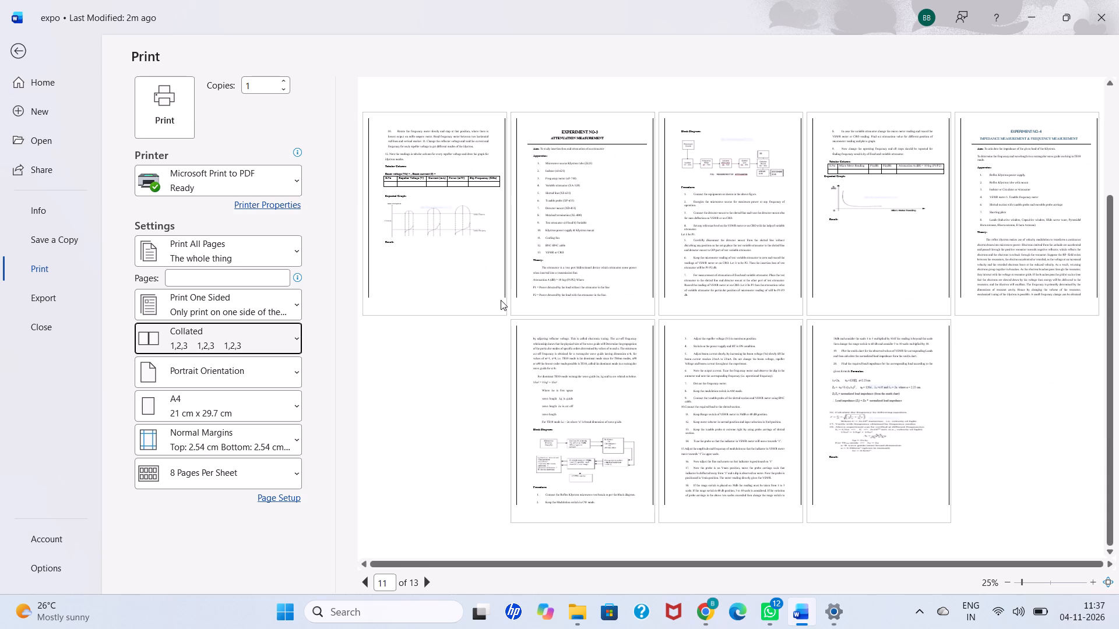
left_click(266, 470)
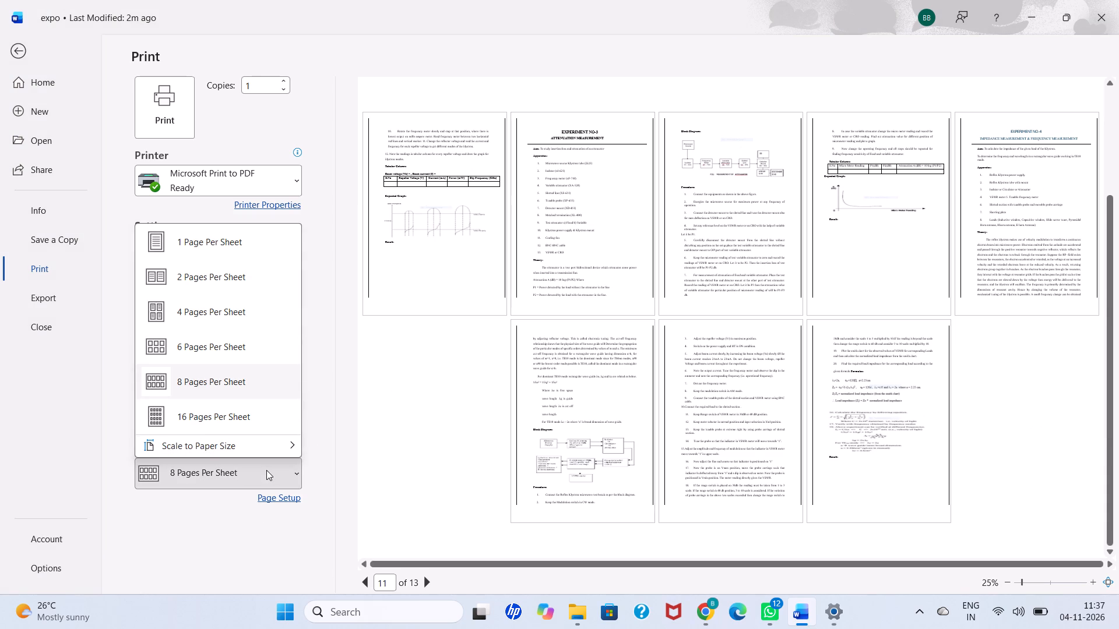
left_click(265, 419)
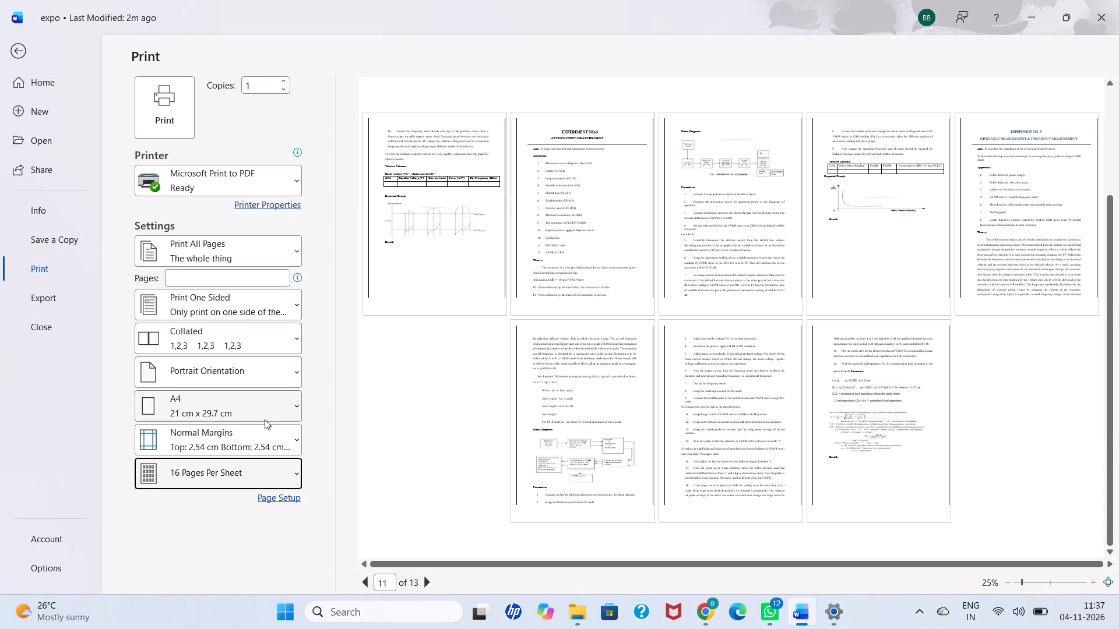
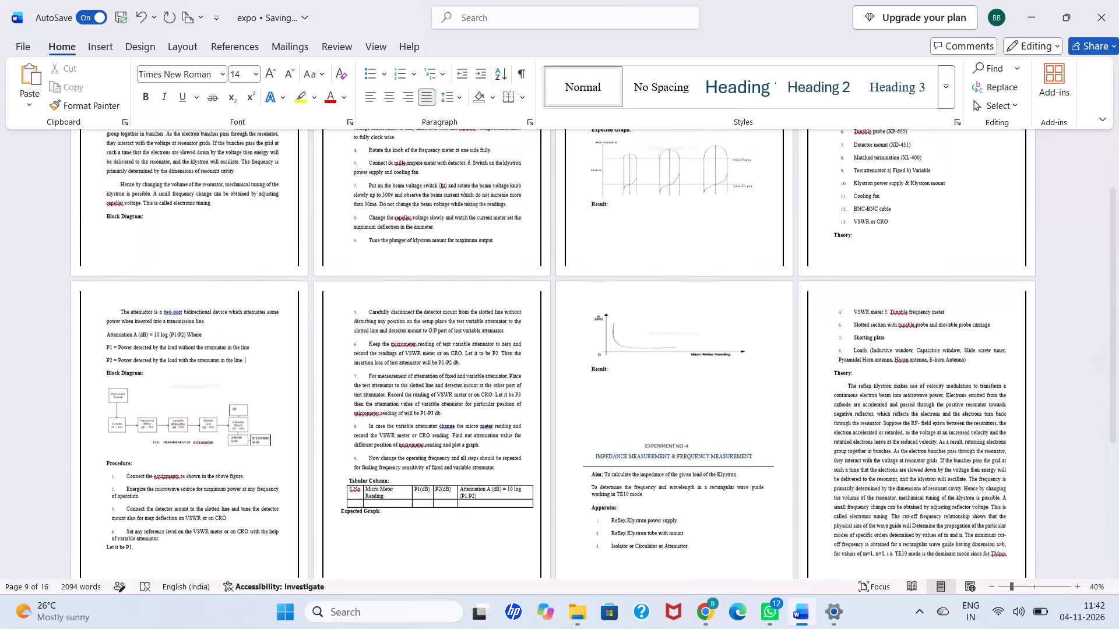
Remove the blank line above the EXPERIMENT NO-3 heading in expo.
left_click(770, 259, "ctrl")
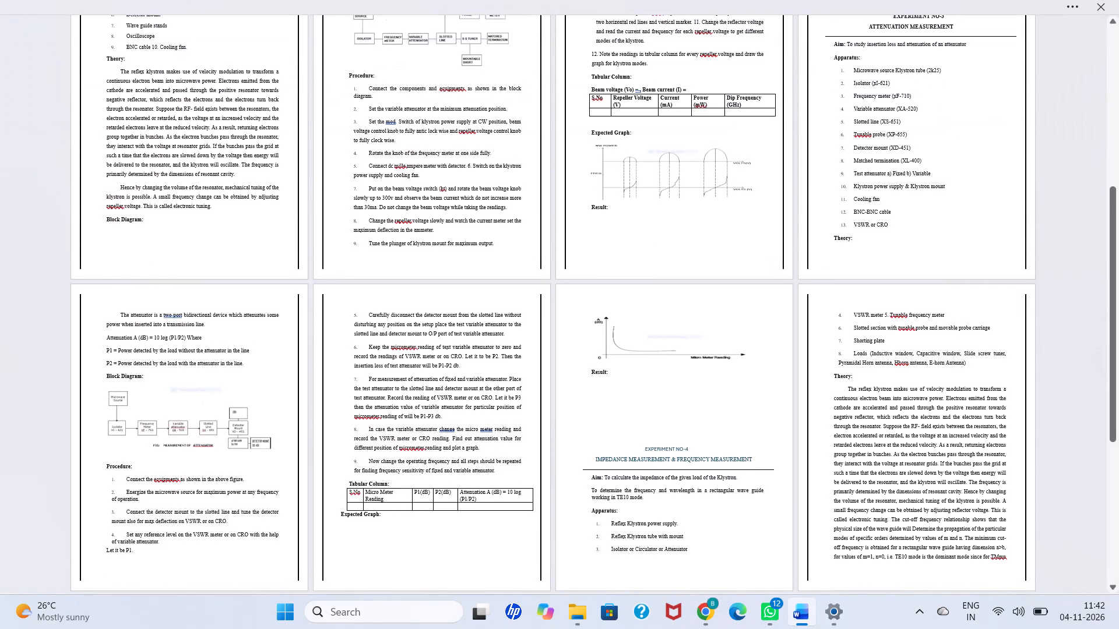
scroll(770, 259, "up", 2, "ctrl")
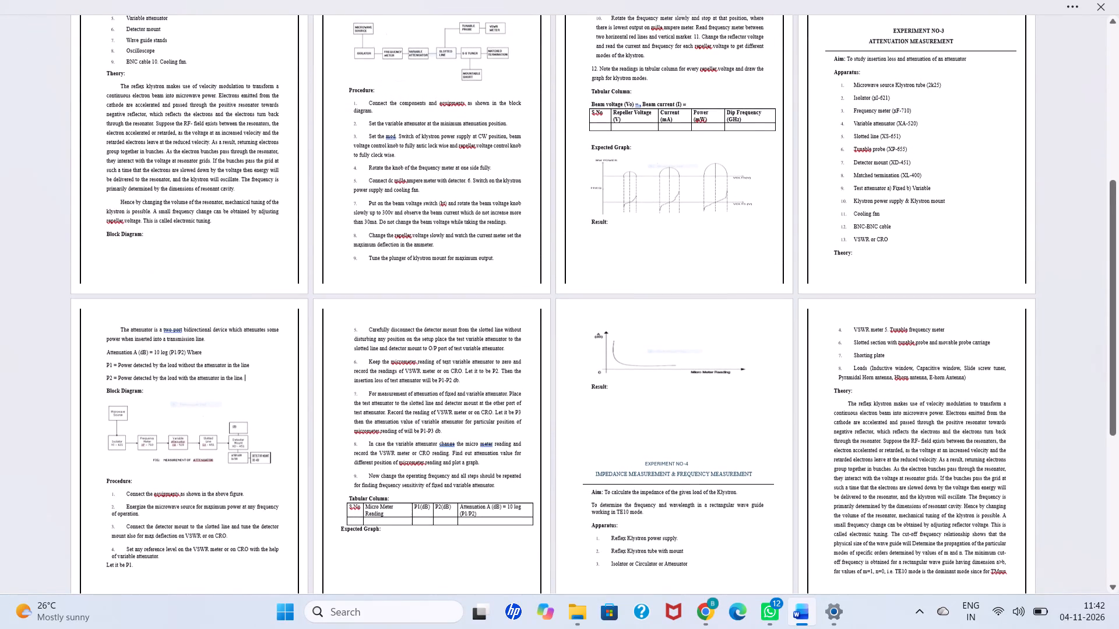
scroll(770, 259, "up", 1, "ctrl")
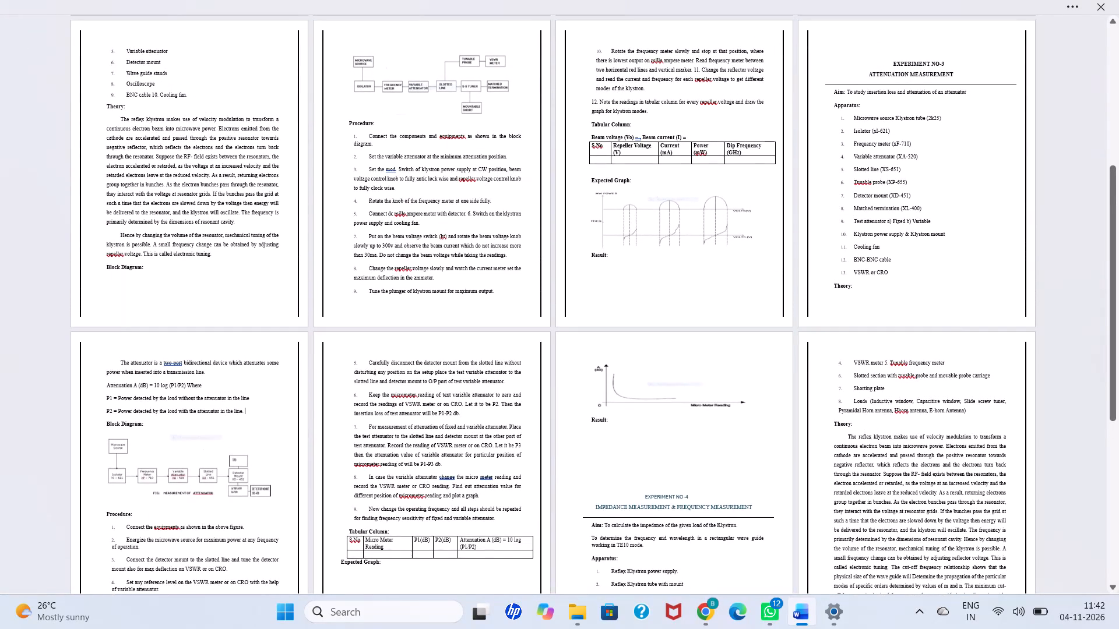
scroll(770, 259, "down", 1, "ctrl")
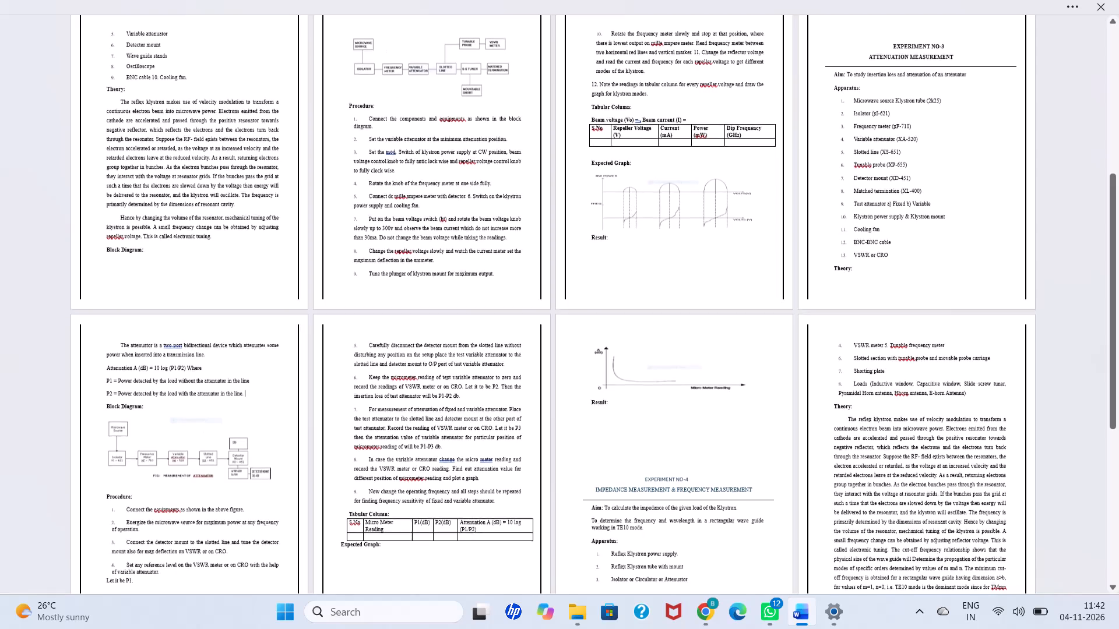
scroll(770, 259, "down", 2, "ctrl")
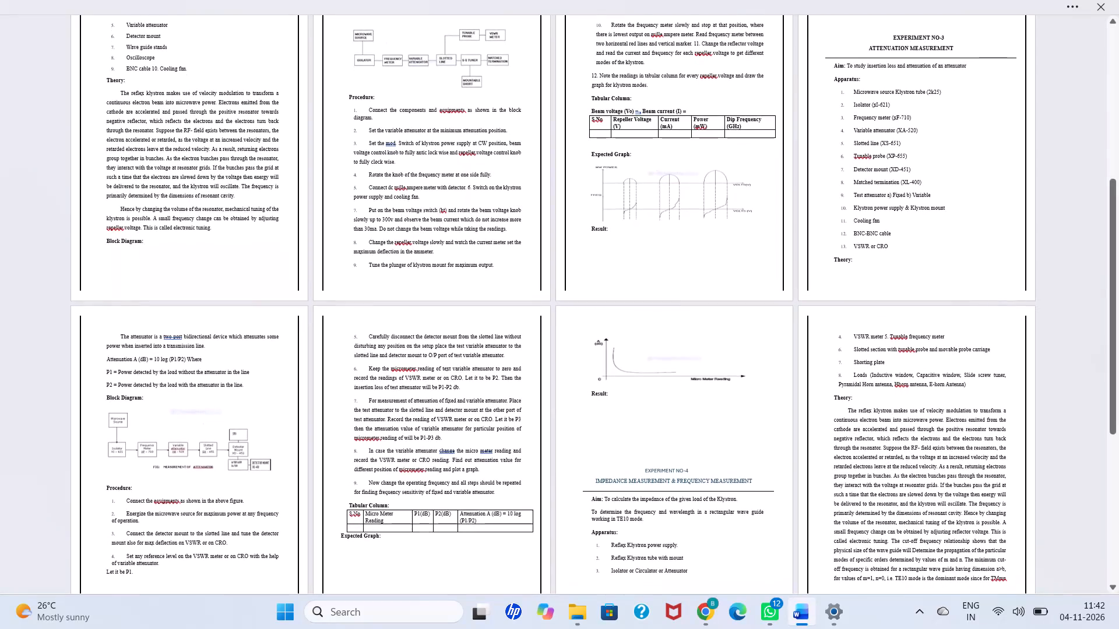
scroll(770, 259, "down", 1, "ctrl")
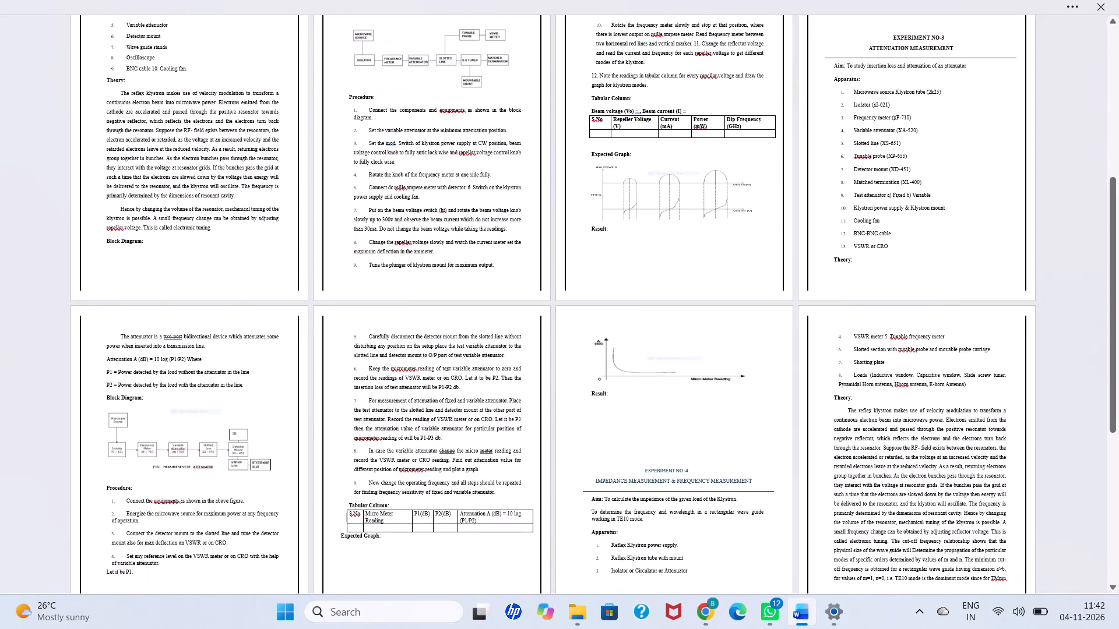
left_click(845, 22, "ctrl")
key("BackSpace")
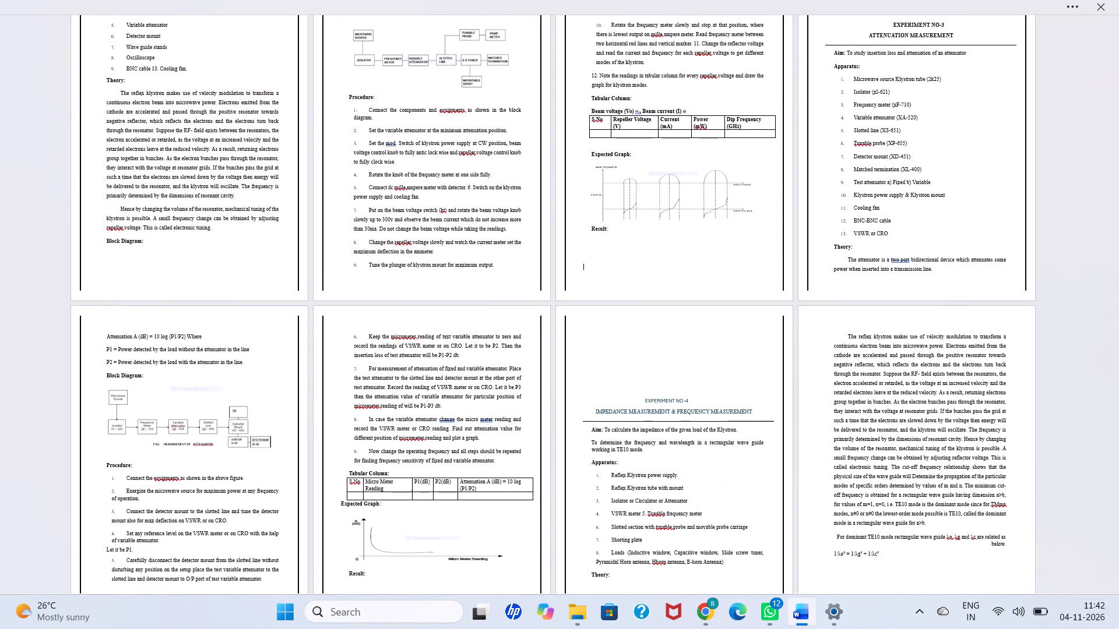
Look through the pages of Experiments No-1 to No-4 in expo to check their layout and empty gaps.
scroll(845, 22, "up", 2, "ctrl")
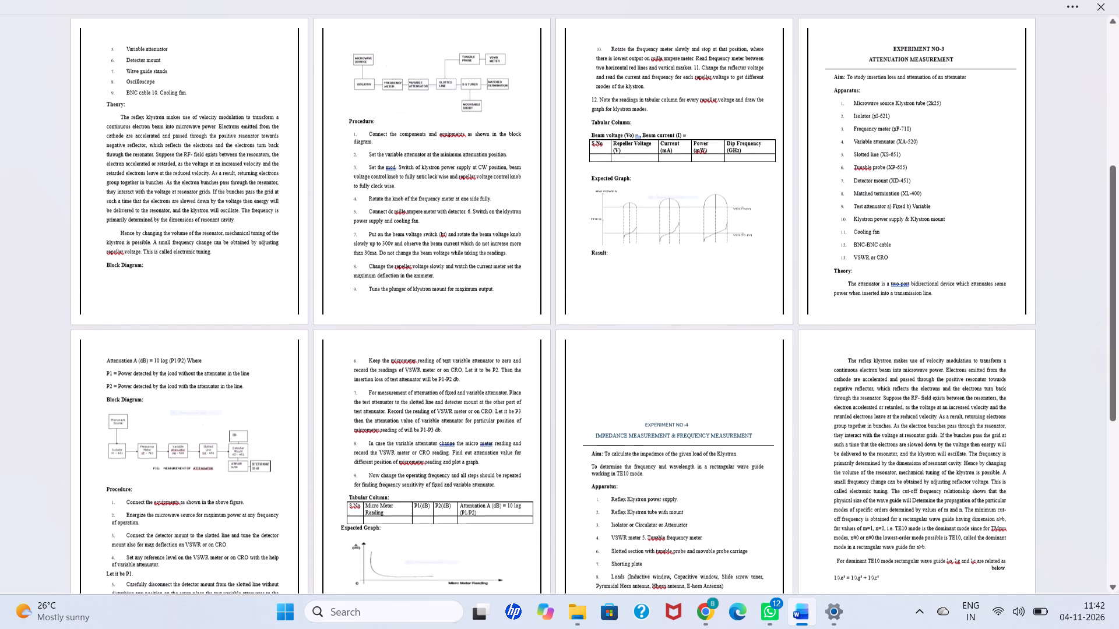
scroll(845, 22, "up", 7, "ctrl")
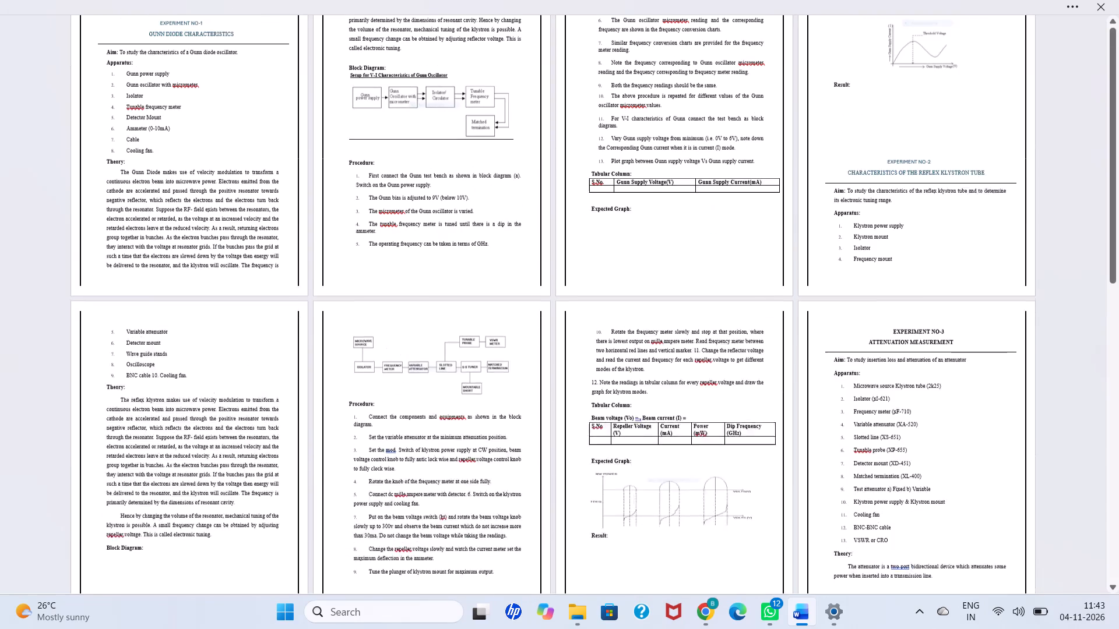
scroll(845, 22, "up", 2, "ctrl")
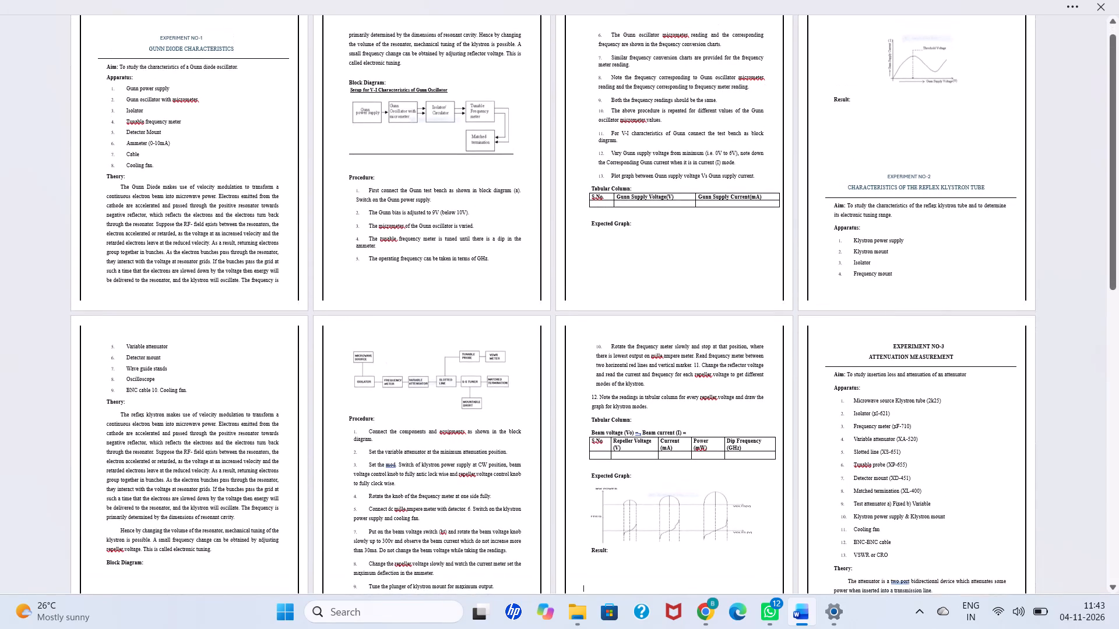
scroll(845, 22, "up", 2, "ctrl")
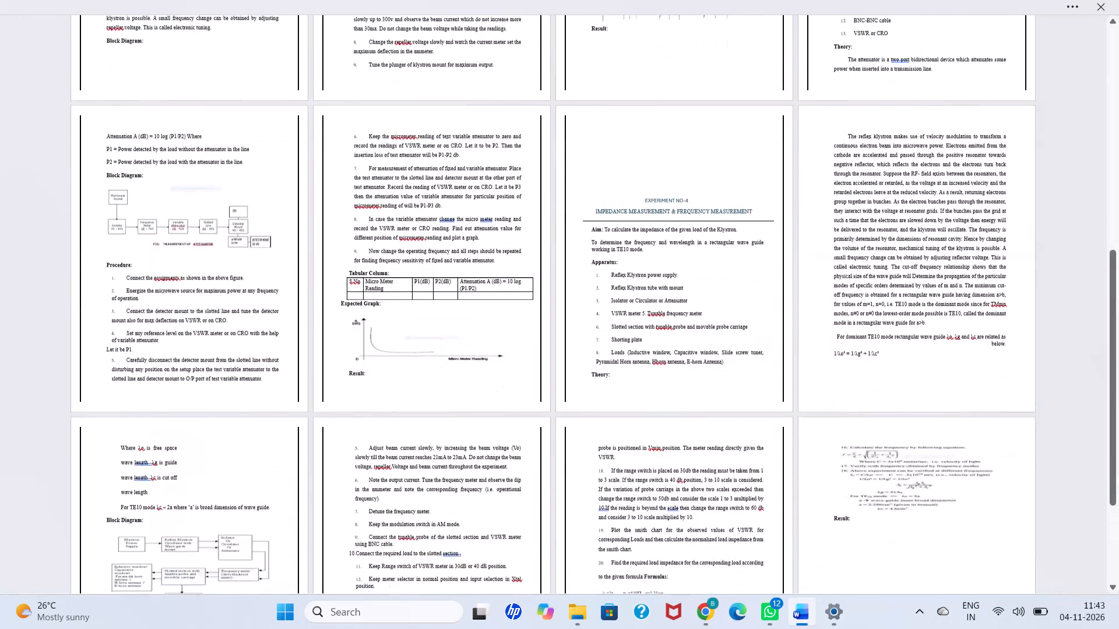
scroll(845, 22, "up", 1, "ctrl")
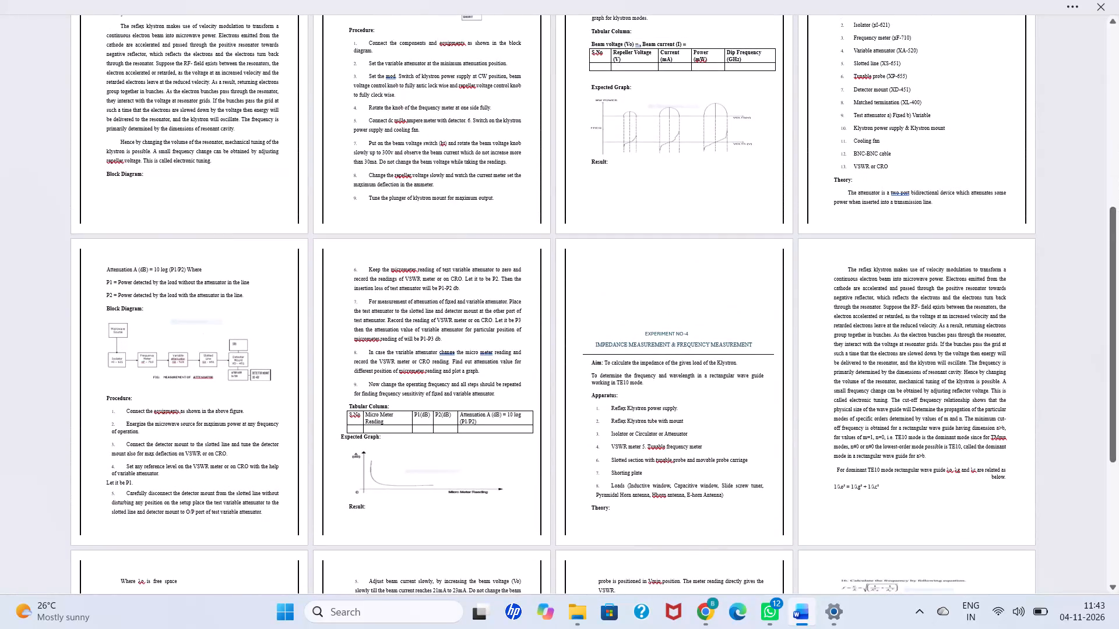
left_click_drag(1111, 245, 1106, 209, "ctrl")
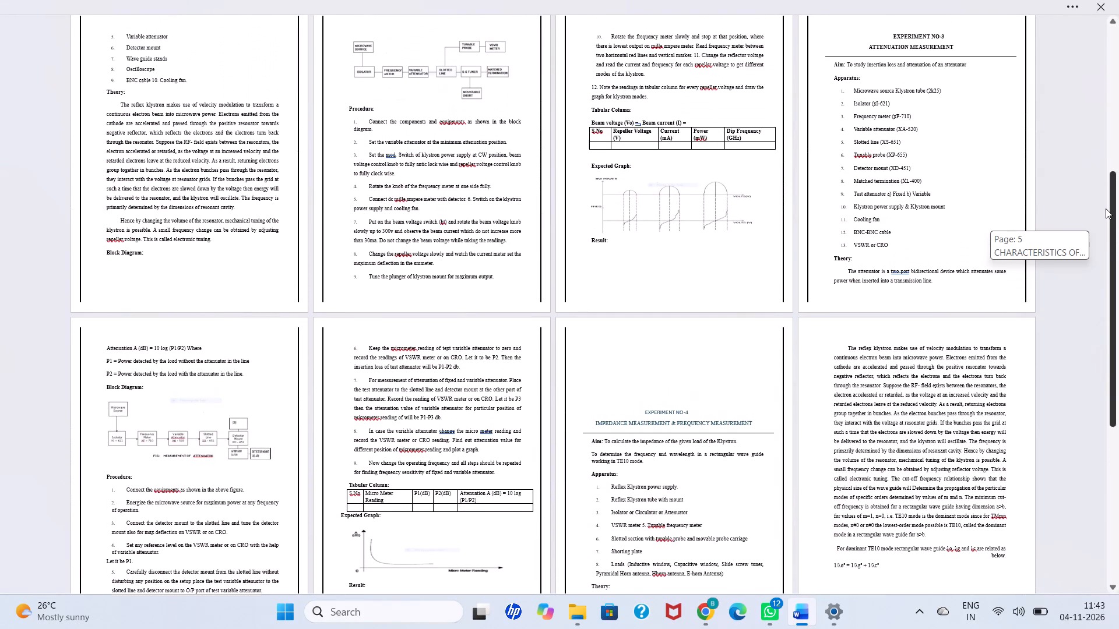
left_click_drag(1106, 209, 1106, 155, "ctrl")
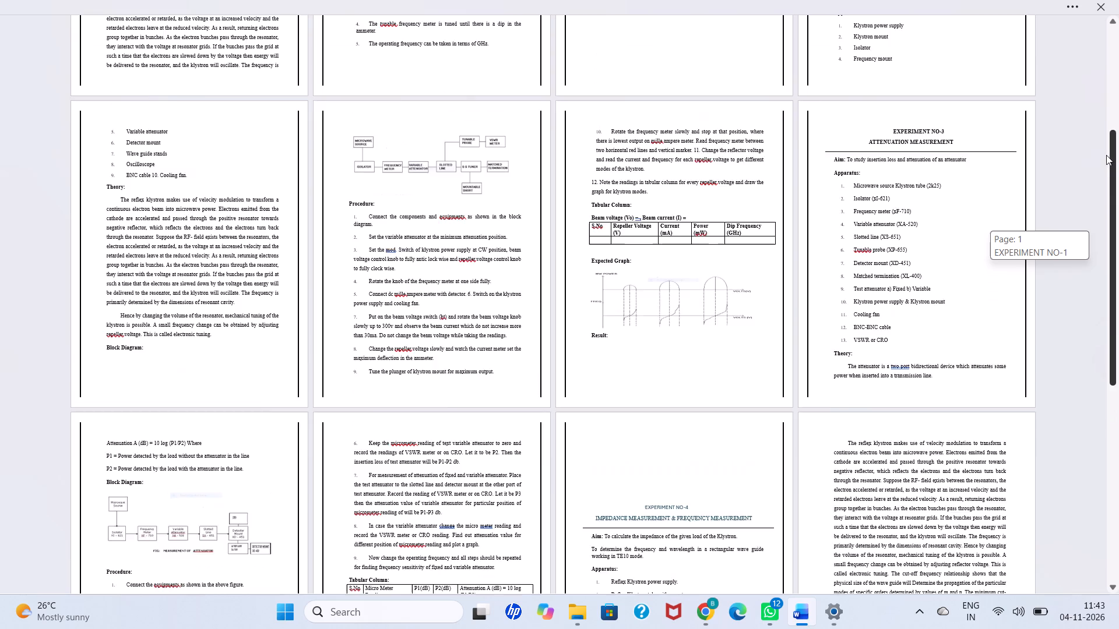
left_click_drag(1106, 155, 1112, 68, "ctrl")
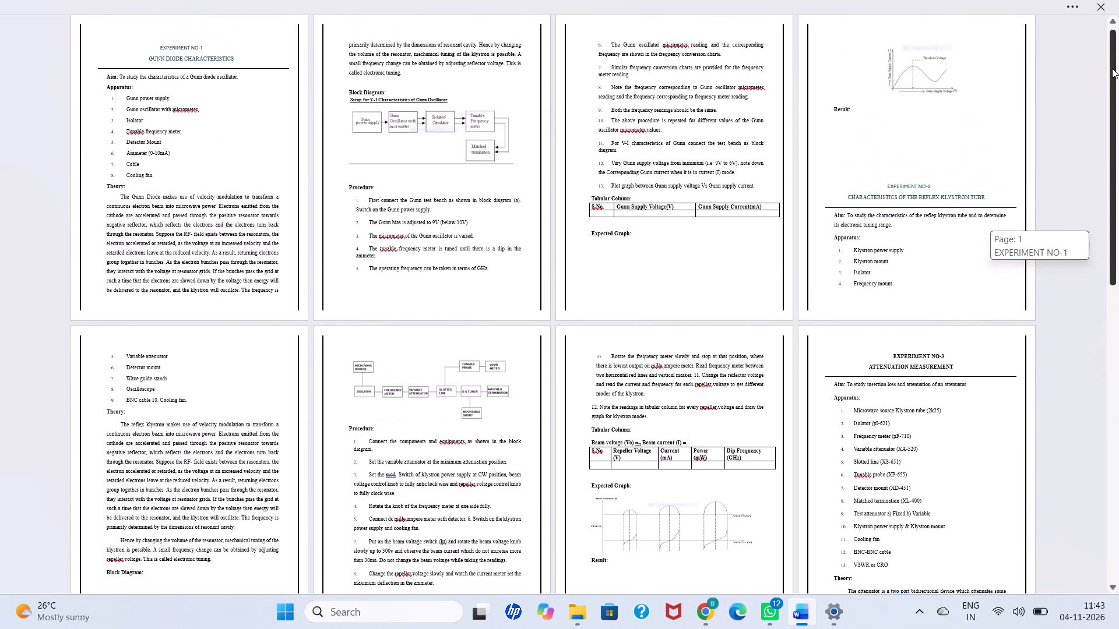
Shrink the graph picture of Experiment No-1 so it fits beneath Expected Graph on the preceding page.
left_click_drag(1112, 68, 1112, 79, "ctrl")
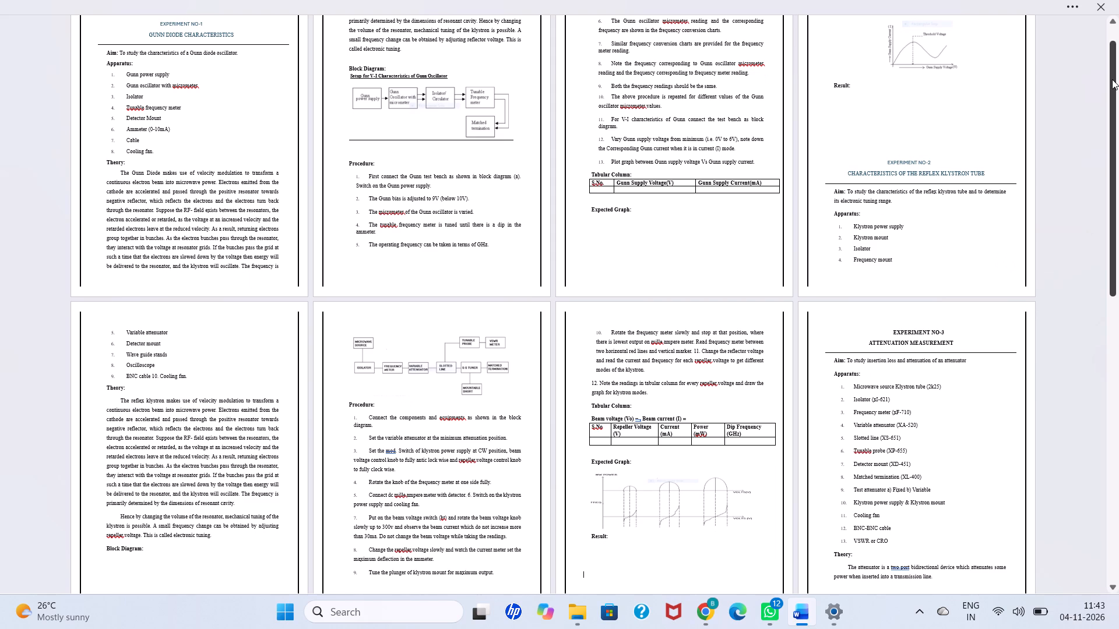
left_click(959, 51, "ctrl")
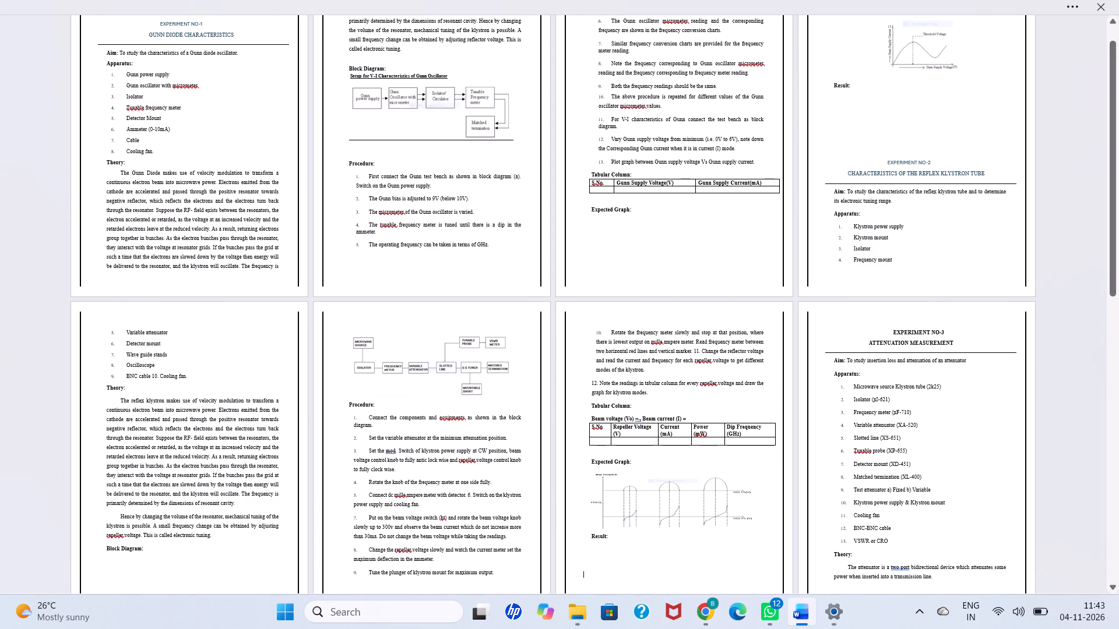
left_click_drag(969, 77, 955, 62, "ctrl")
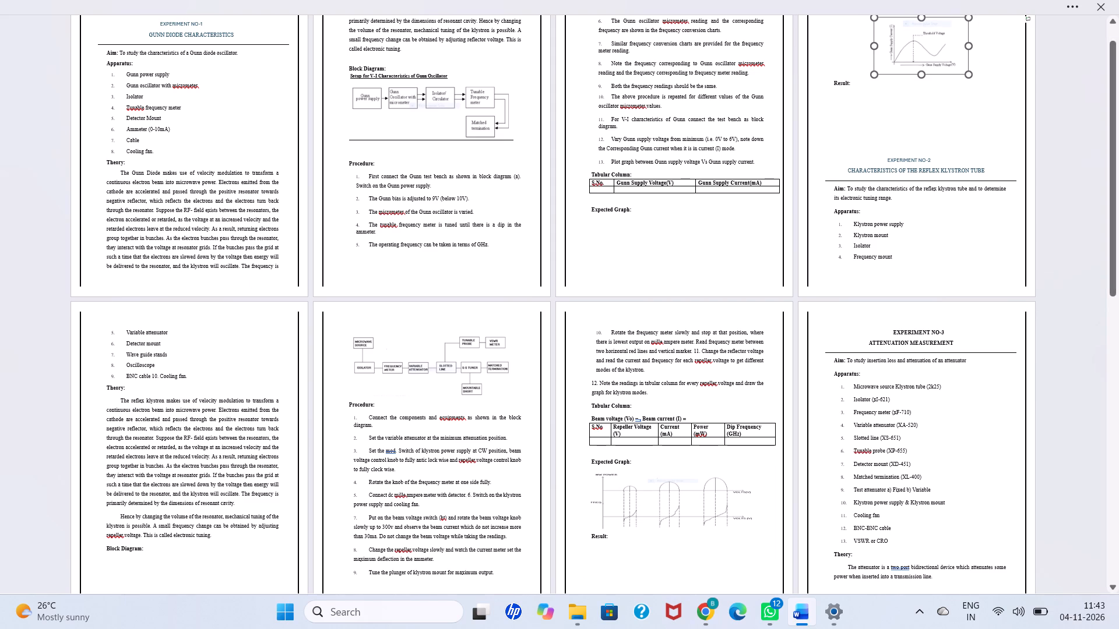
left_click_drag(955, 62, 953, 56, "ctrl")
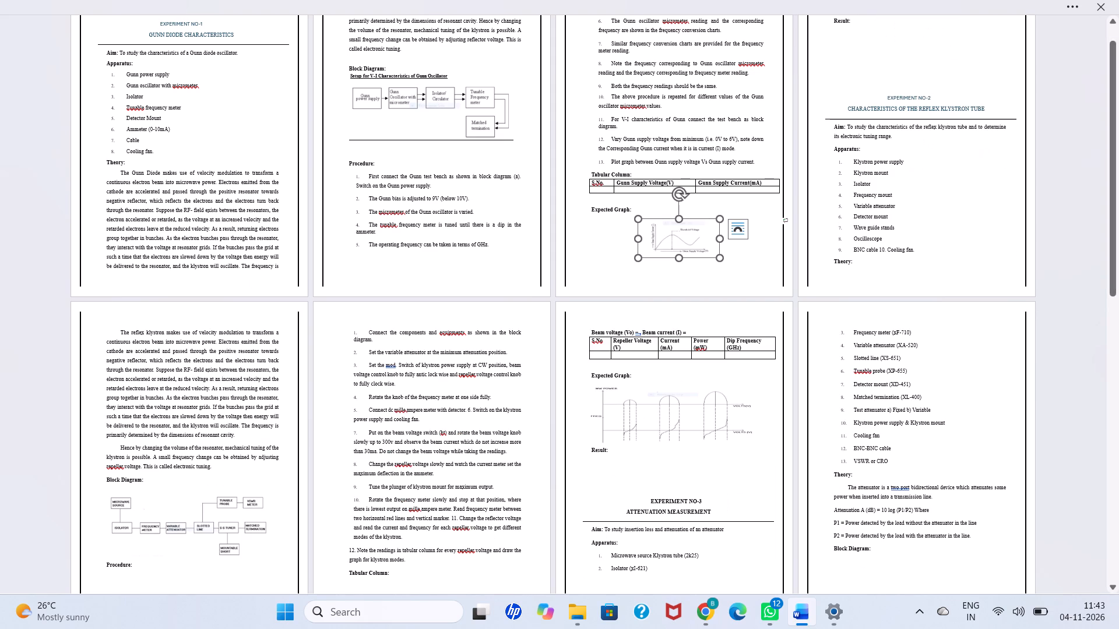
left_click(878, 90, "ctrl")
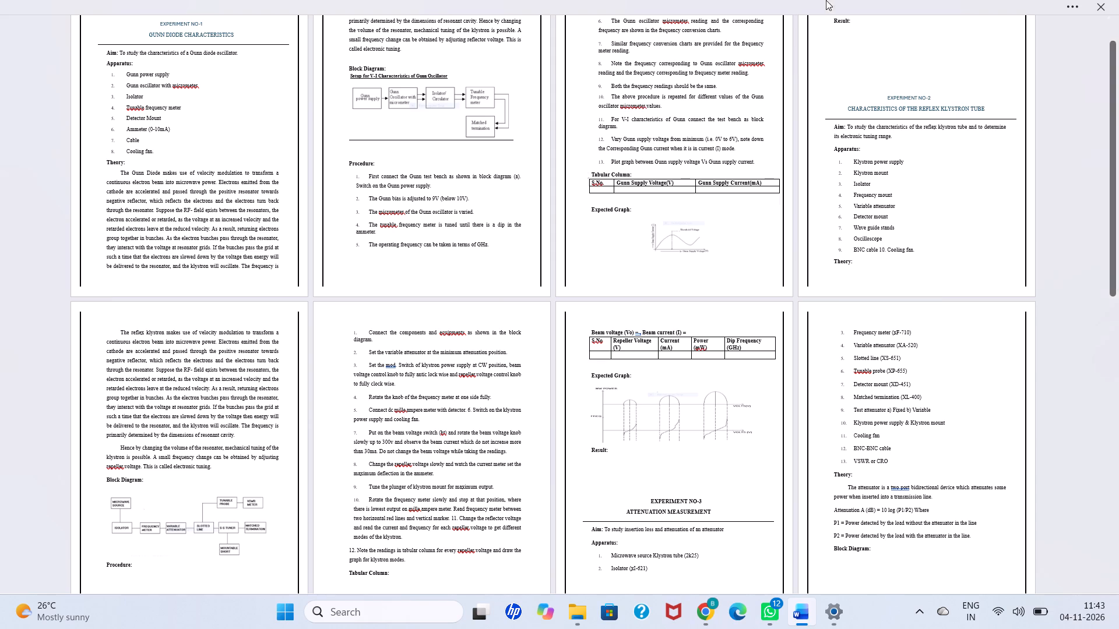
Delete the breaks before Experiment No-1's Result: label to bring it up beside the graph, undoing the excess deletion.
left_click(829, 21, "ctrl")
key("BackSpace")
key("BackSpace")
key("BackSpace")
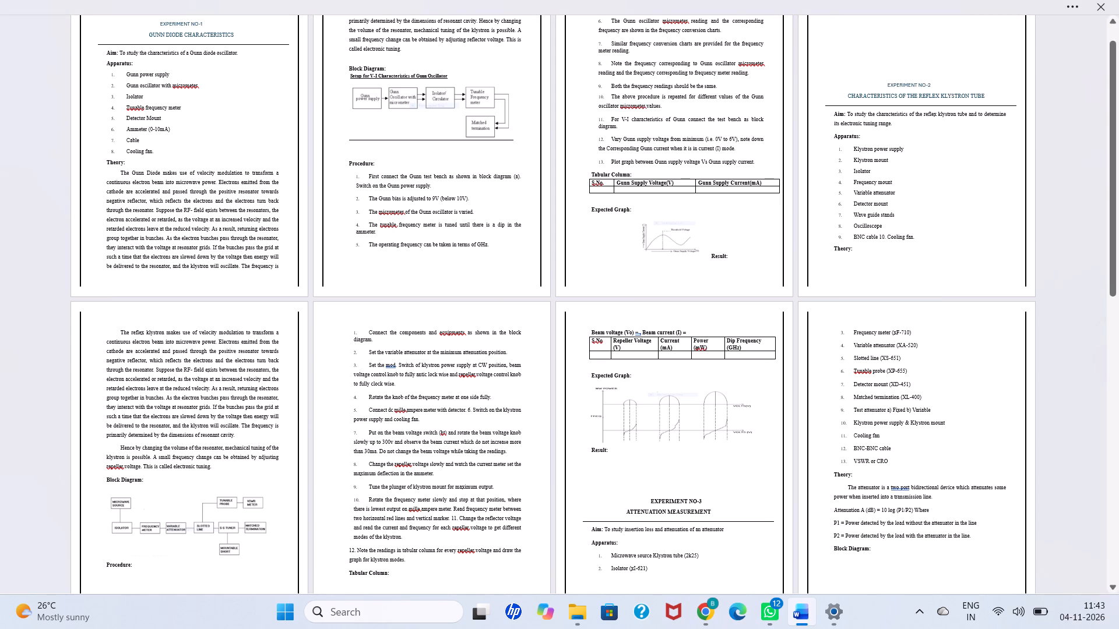
key("BackSpace")
key("BackSpace")
key("BackSpace")
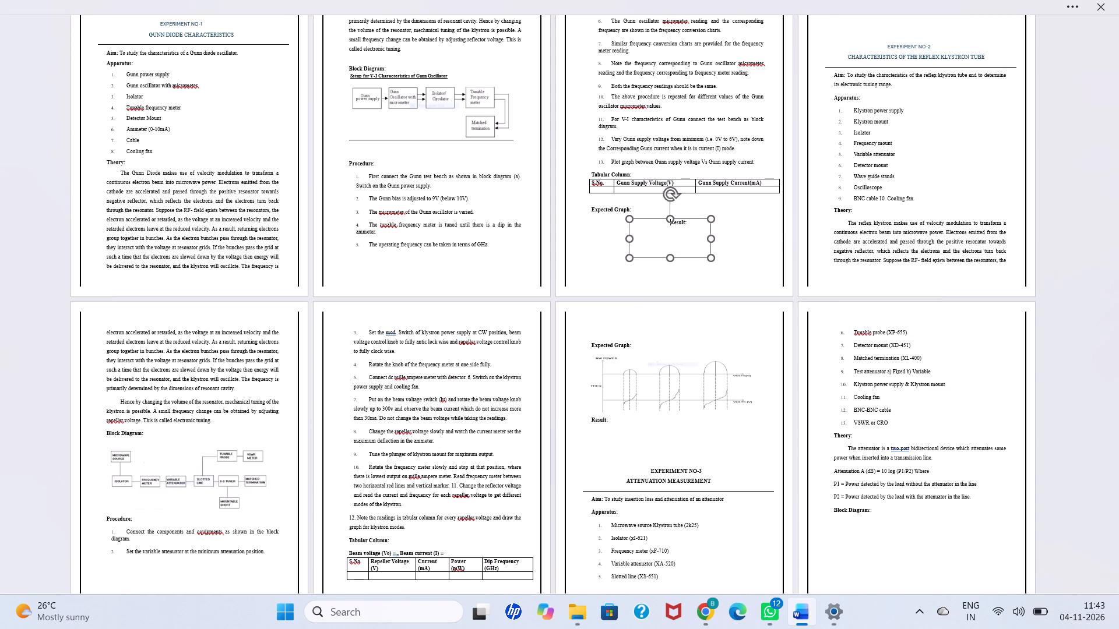
key("ctrl+z")
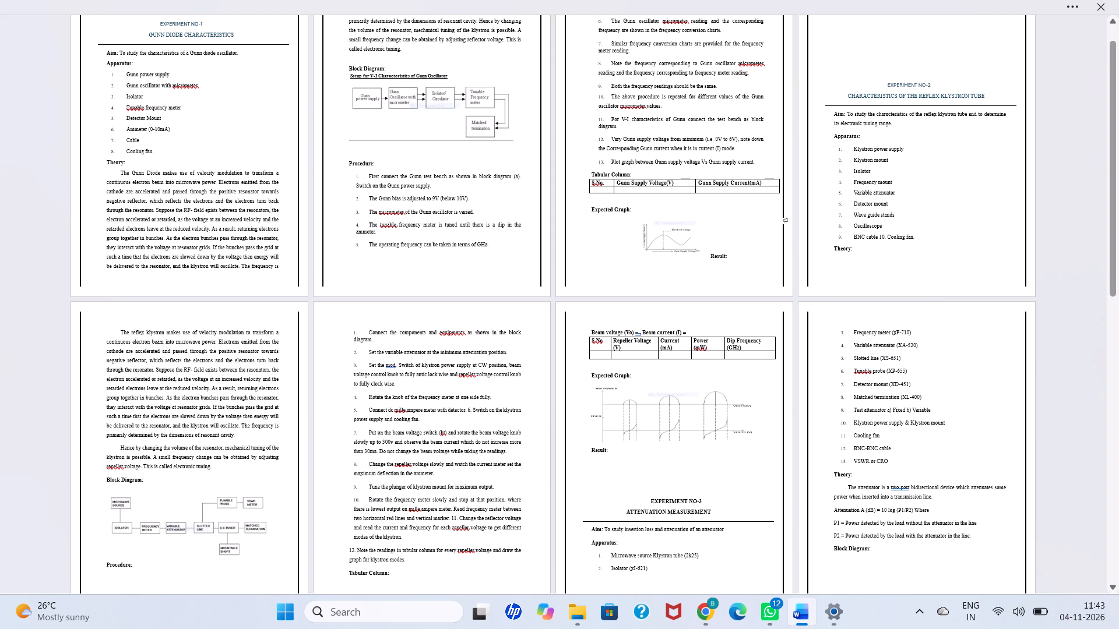
Delete all the blank lines above the EXPERIMENT NO-2 heading, back to the Result: label of Experiment No-1.
left_click(881, 78)
key("BackSpace")
key("BackSpace")
key("BackSpace")
key("BackSpace")
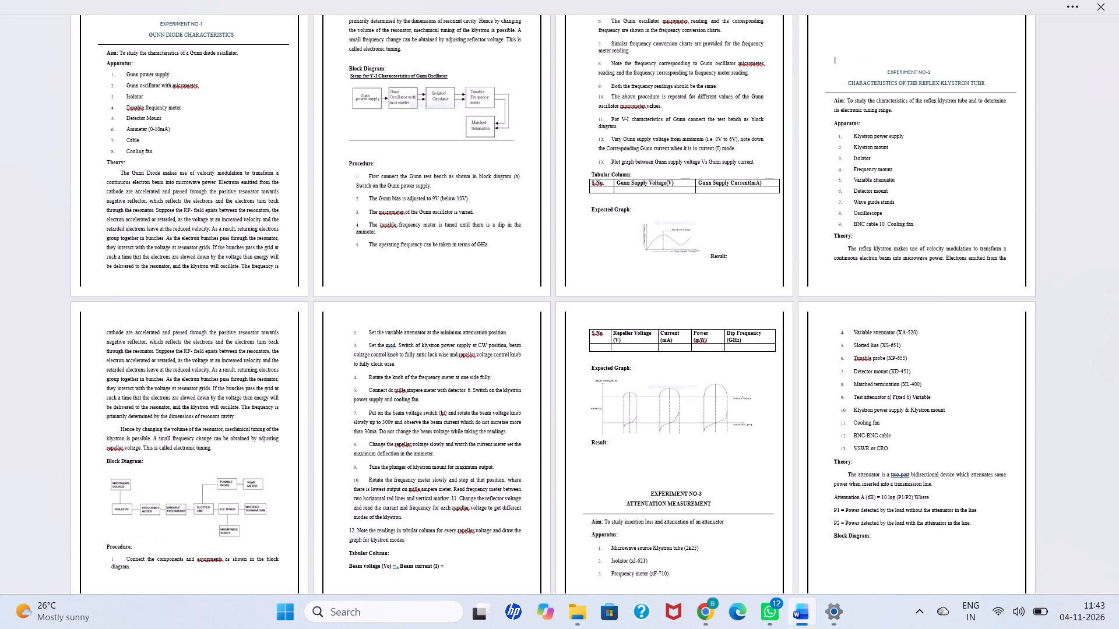
key("BackSpace")
key("BackSpace")
key("BackSpace")
key("BackSpace")
key("BackSpace")
key("BackSpace")
key("BackSpace")
key("BackSpace")
key("BackSpace")
key("BackSpace")
key("BackSpace")
key("BackSpace")
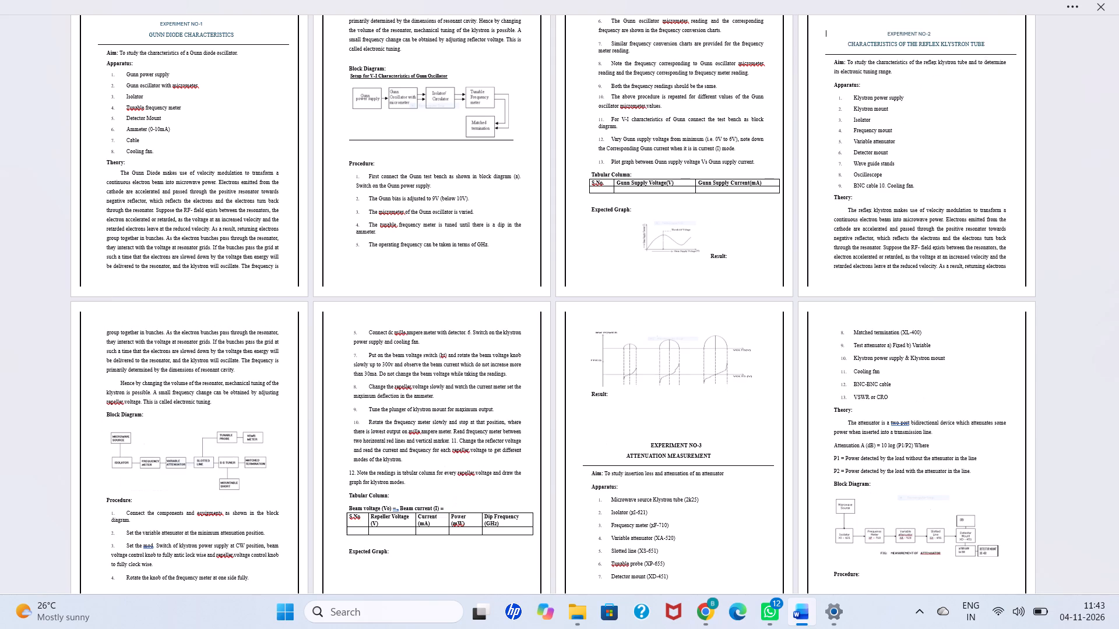
key("BackSpace")
key("BackSpace")
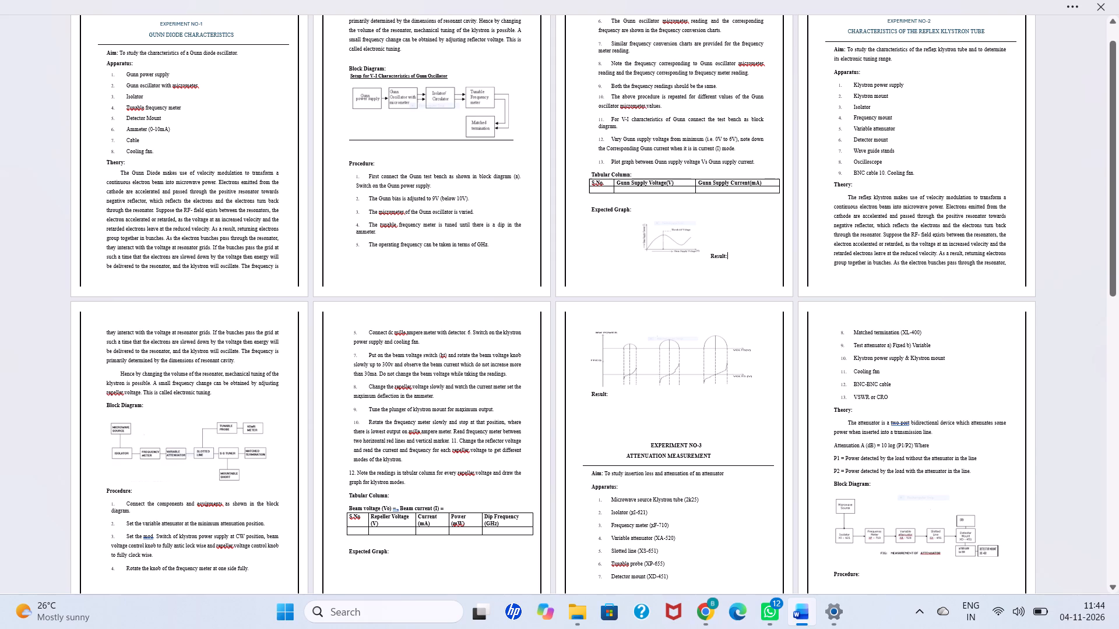
Remove the blank line between the block diagram and the Procedure heading of Experiment No-1.
left_click(364, 145)
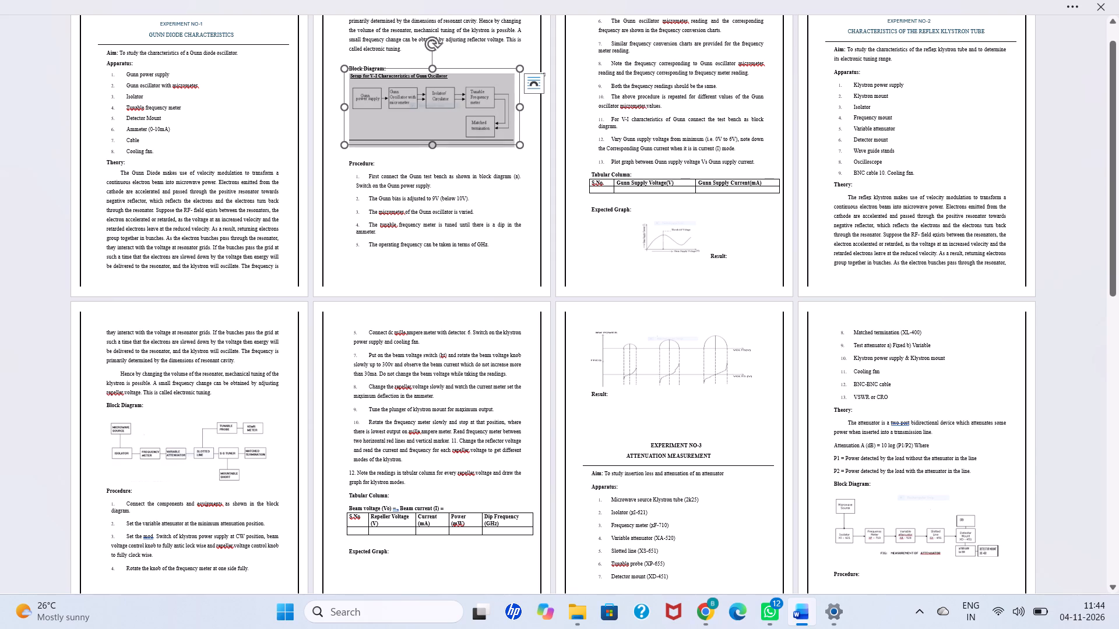
left_click(362, 156)
key("BackSpace")
key("BackSpace")
key("BackSpace")
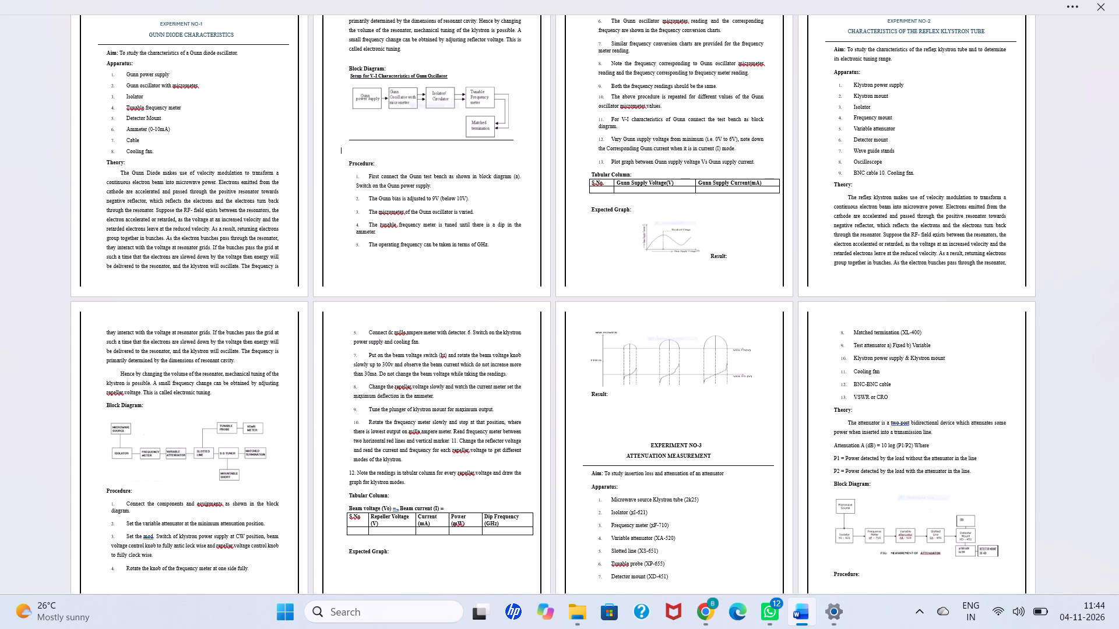
key("BackSpace")
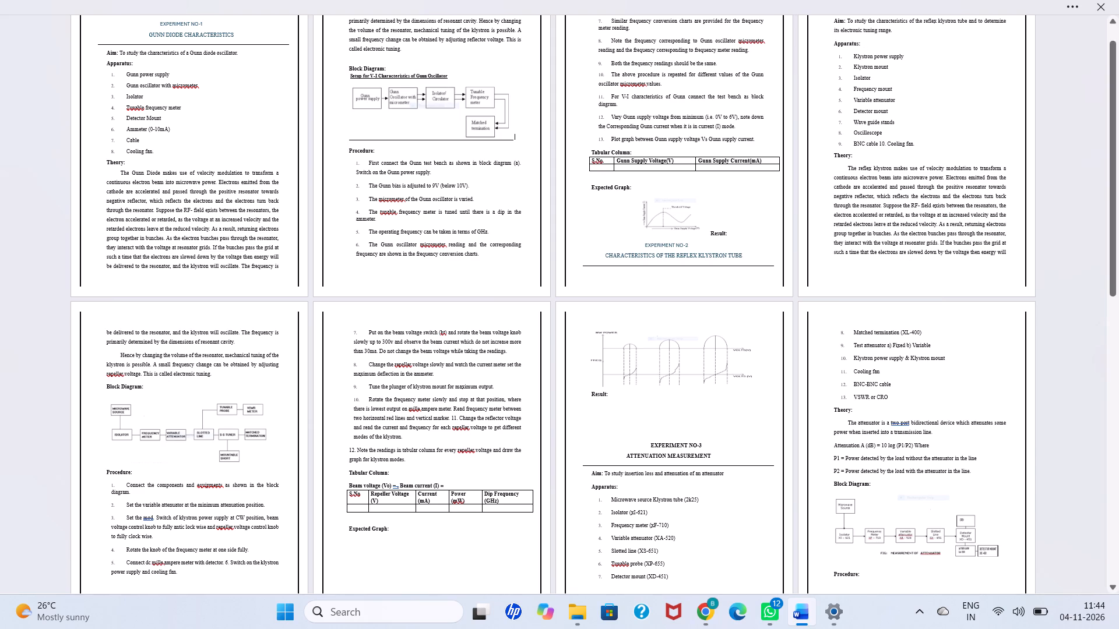
Insert a blank line above Experiment No-1's graph and place Result: on its own left-aligned line below the graph.
left_click(634, 239)
key("Return")
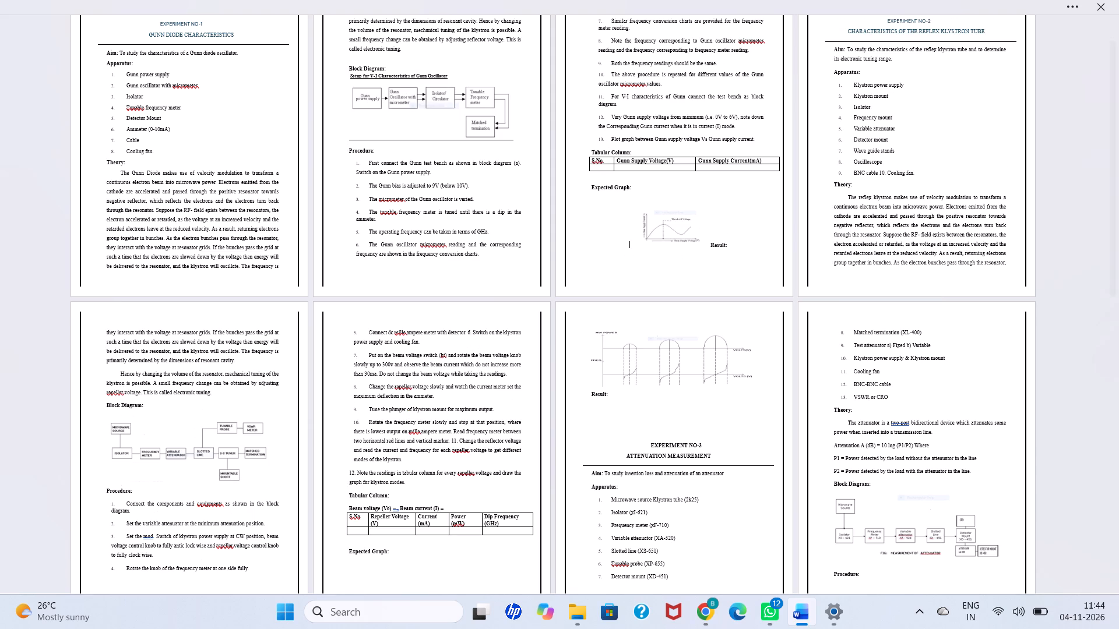
left_click(712, 242)
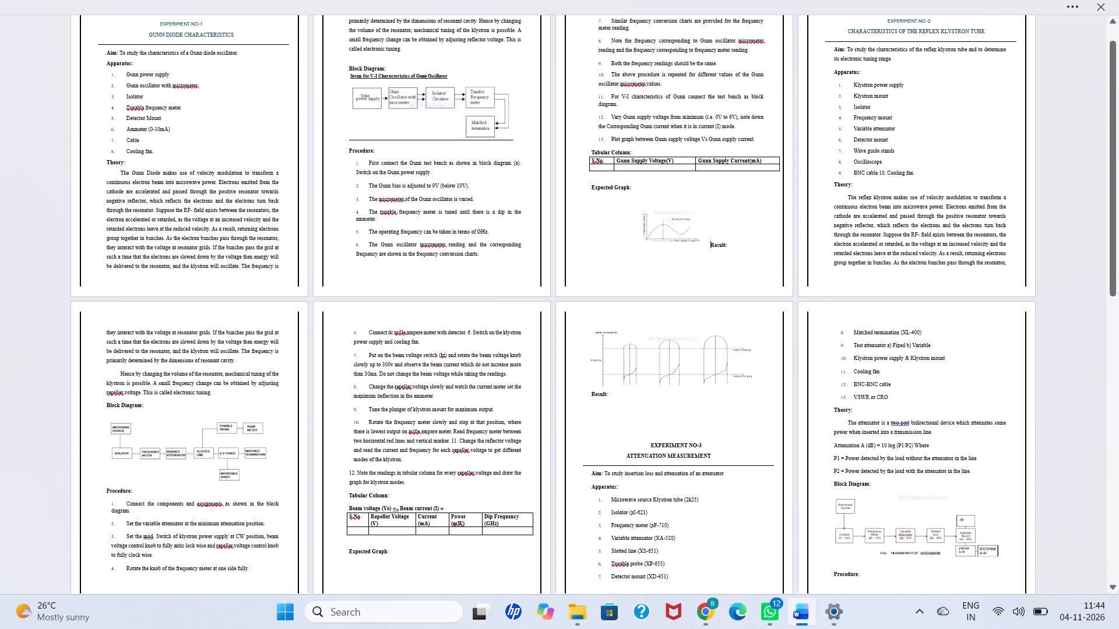
key("Return")
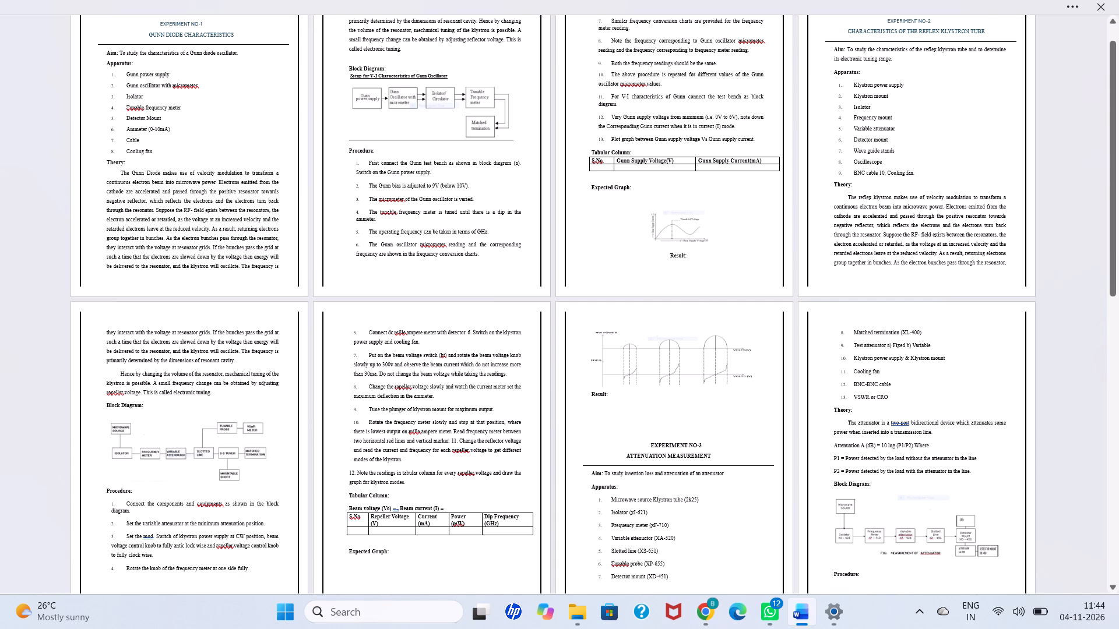
key("BackSpace")
scroll(642, 255, "down", 3)
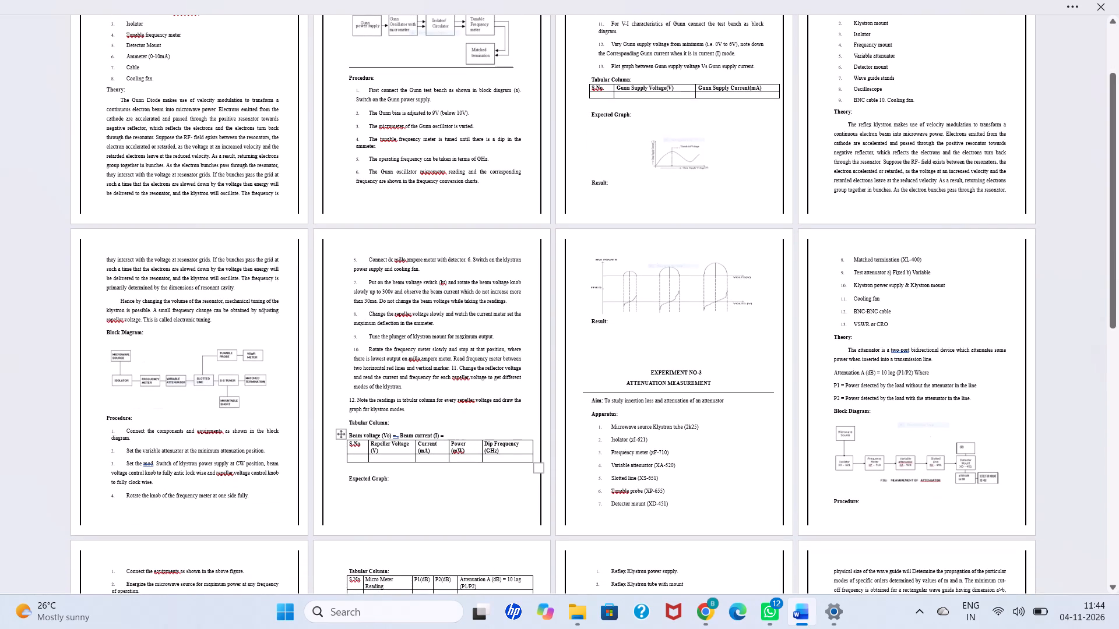
Reduce the height of Experiment No-2's block diagram slightly, keeping its width.
left_click(115, 407)
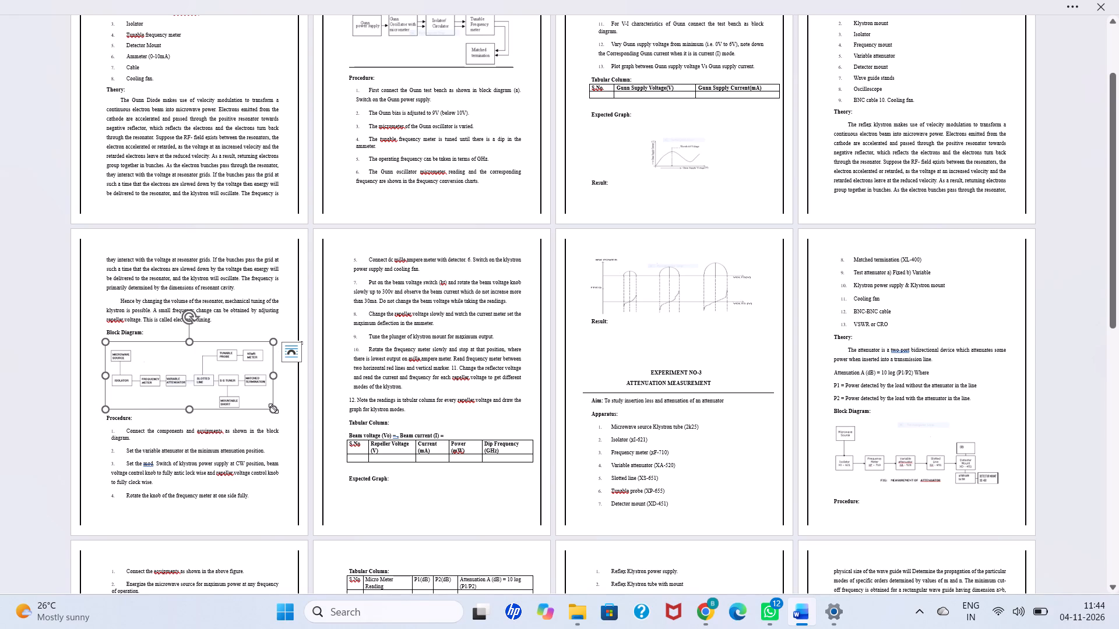
left_click_drag(273, 408, 273, 393)
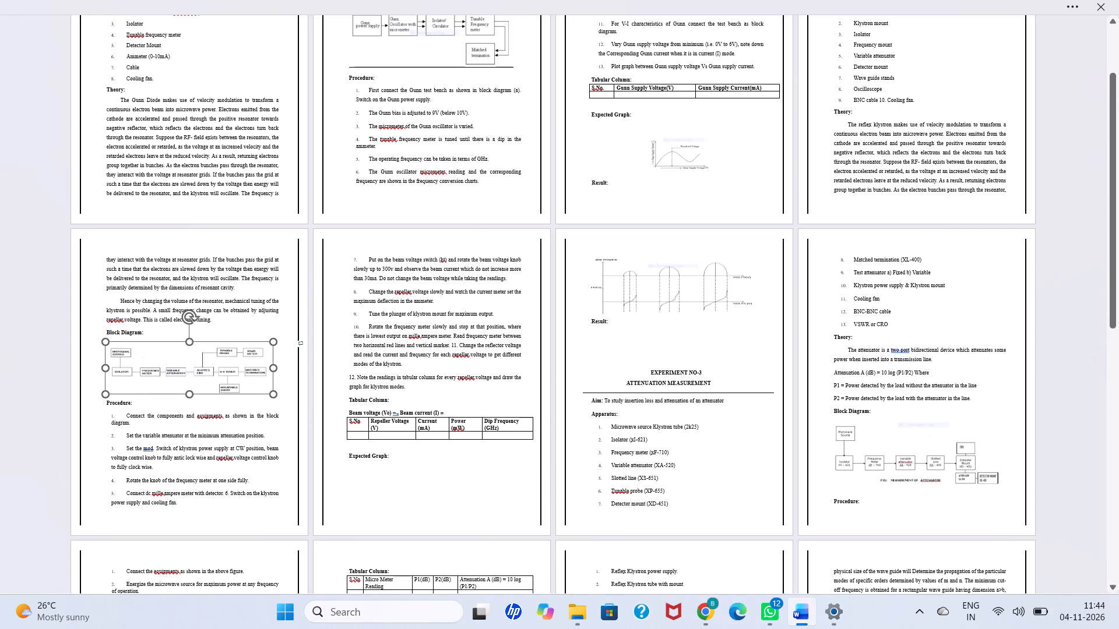
left_click_drag(273, 393, 272, 393)
Remove the blank line between Experiment No-2's tabular column and the Expected Graph: label.
left_click(352, 448)
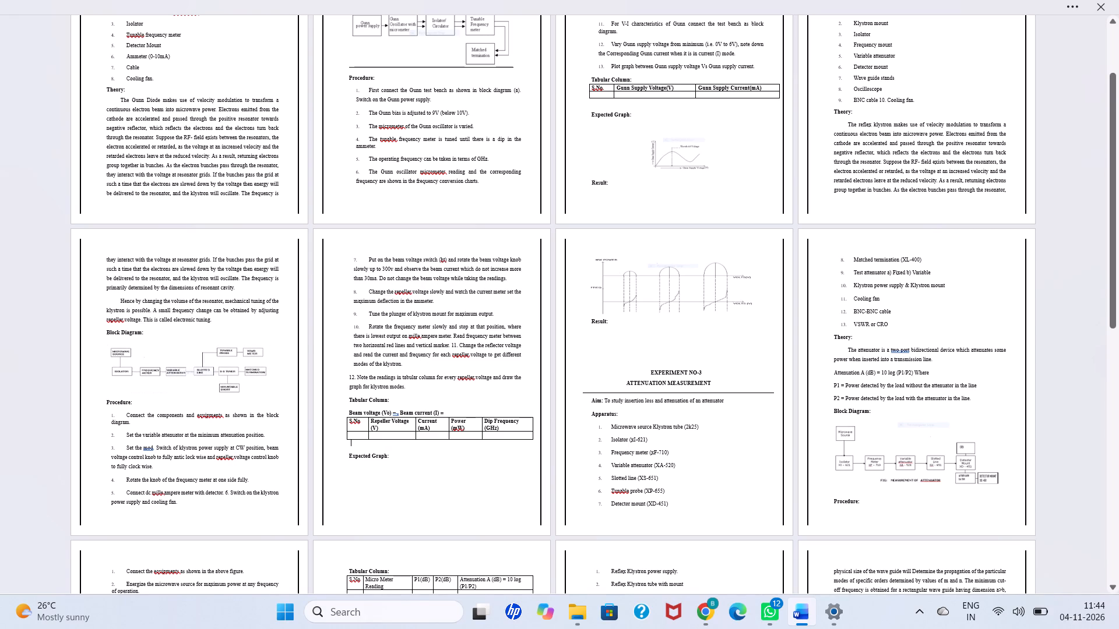
key("BackSpace")
key("BackSpace")
key("BackSpace")
key("BackSpace")
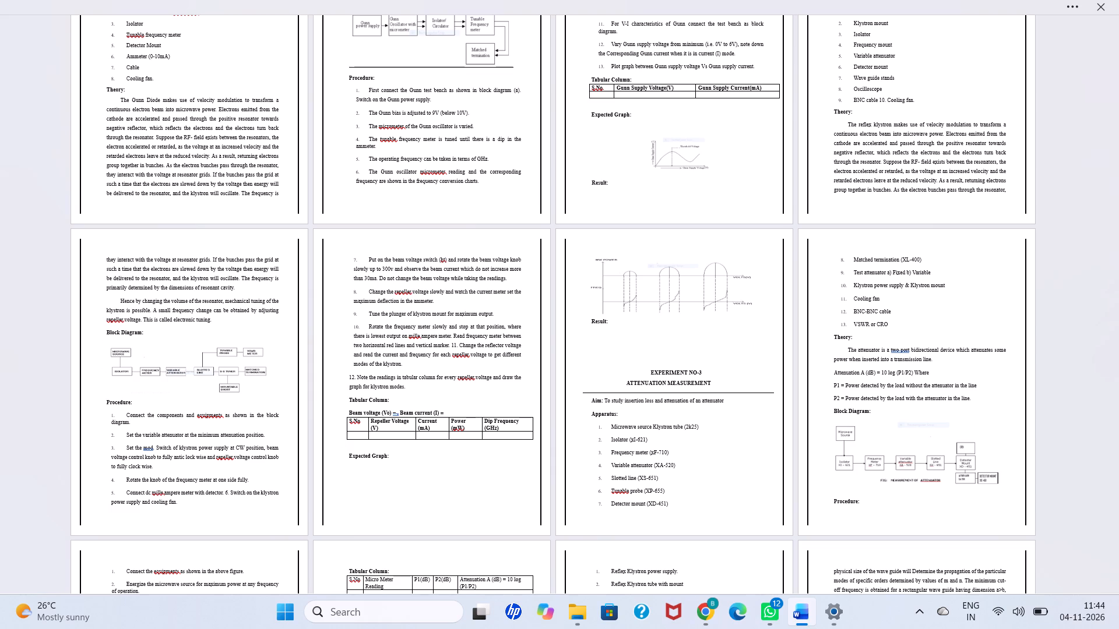
key("BackSpace")
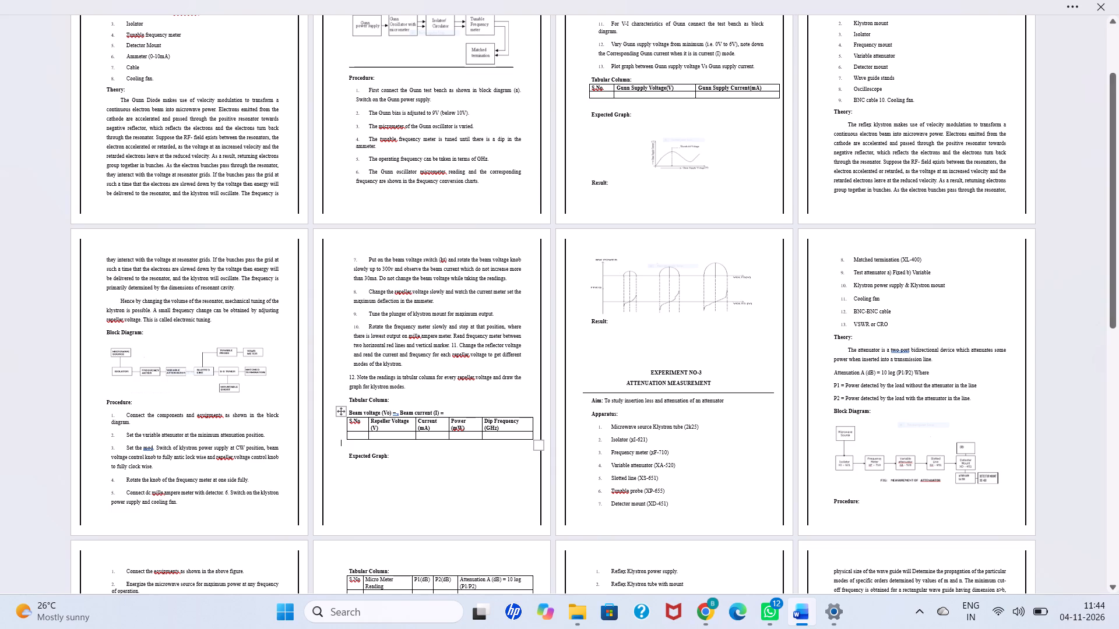
key("Down")
key("BackSpace")
key("BackSpace")
key("BackSpace")
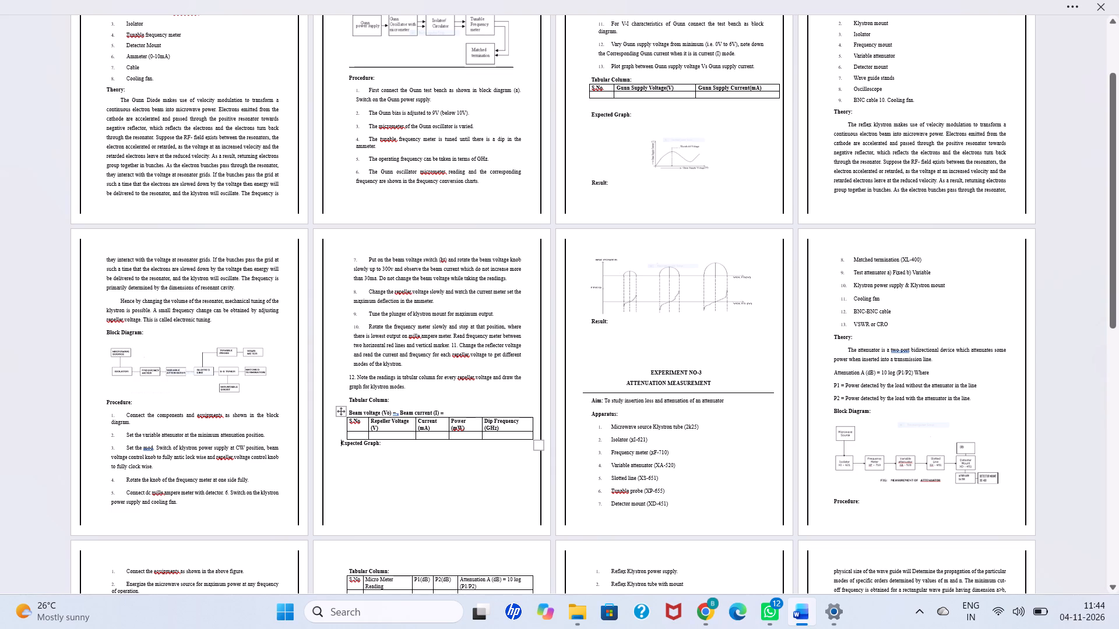
Reduce the height of Experiment No-2's graph until it fits on the same page as its Expected Graph: label.
left_click(663, 295)
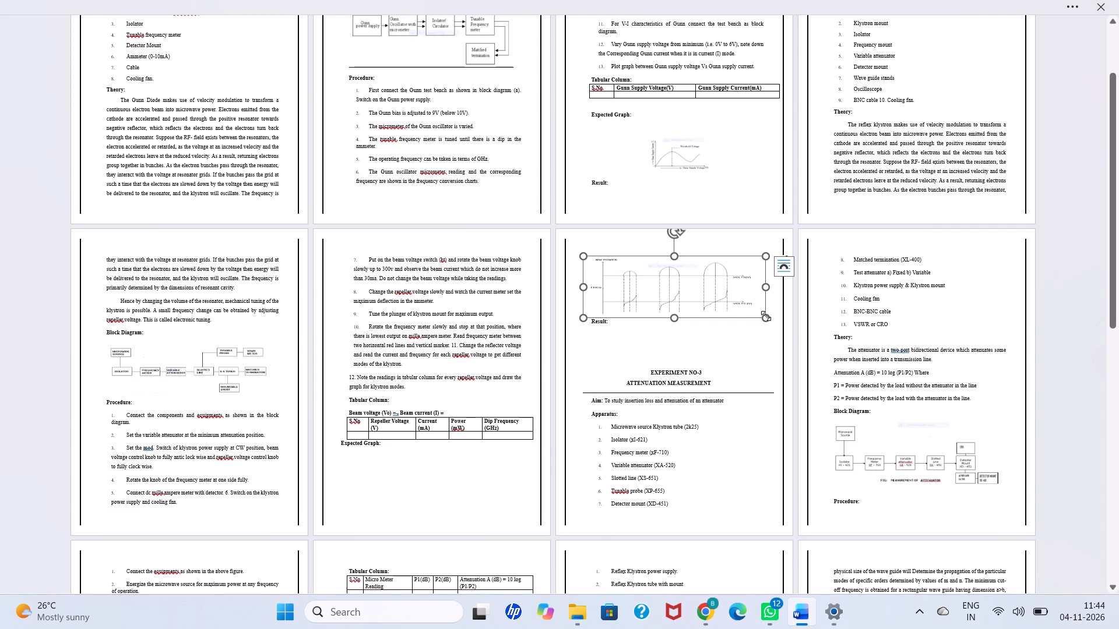
left_click_drag(766, 316, 766, 303)
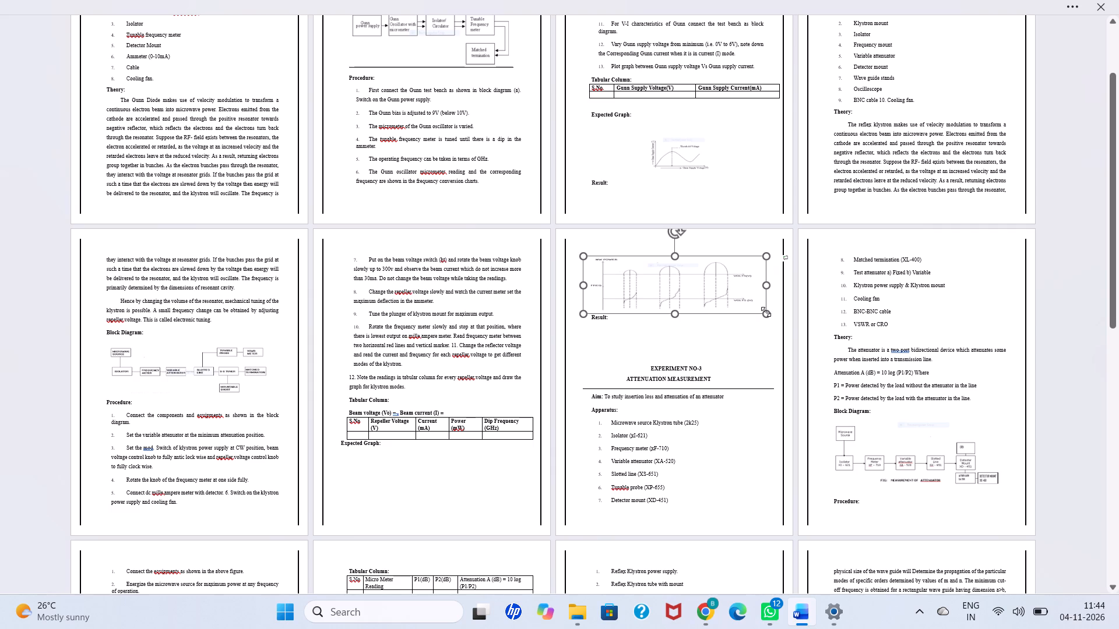
left_click_drag(766, 312, 766, 289)
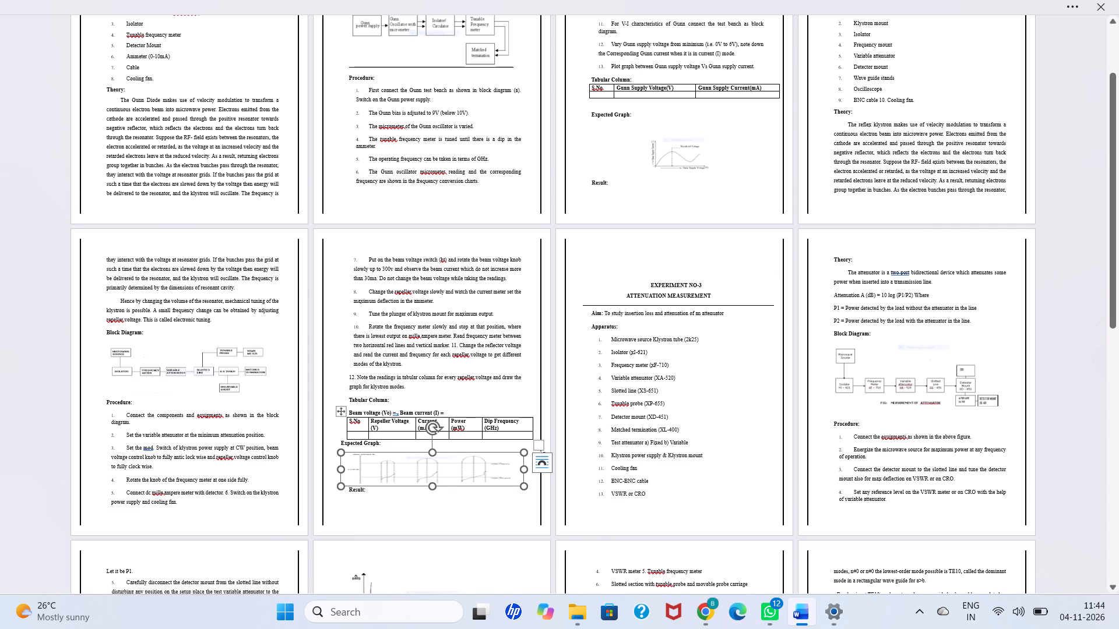
Delete the blank lines above the EXPERIMENT NO-3 heading so it starts at the top of its page.
left_click(625, 277)
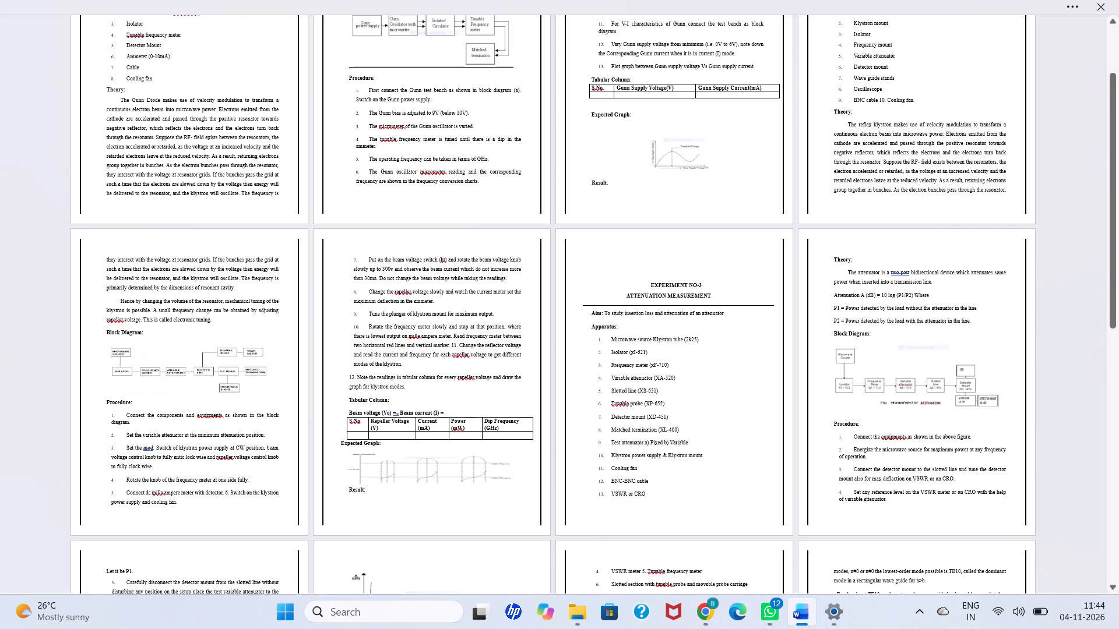
key("BackSpace")
key("BackSpace")
key("BackSpace")
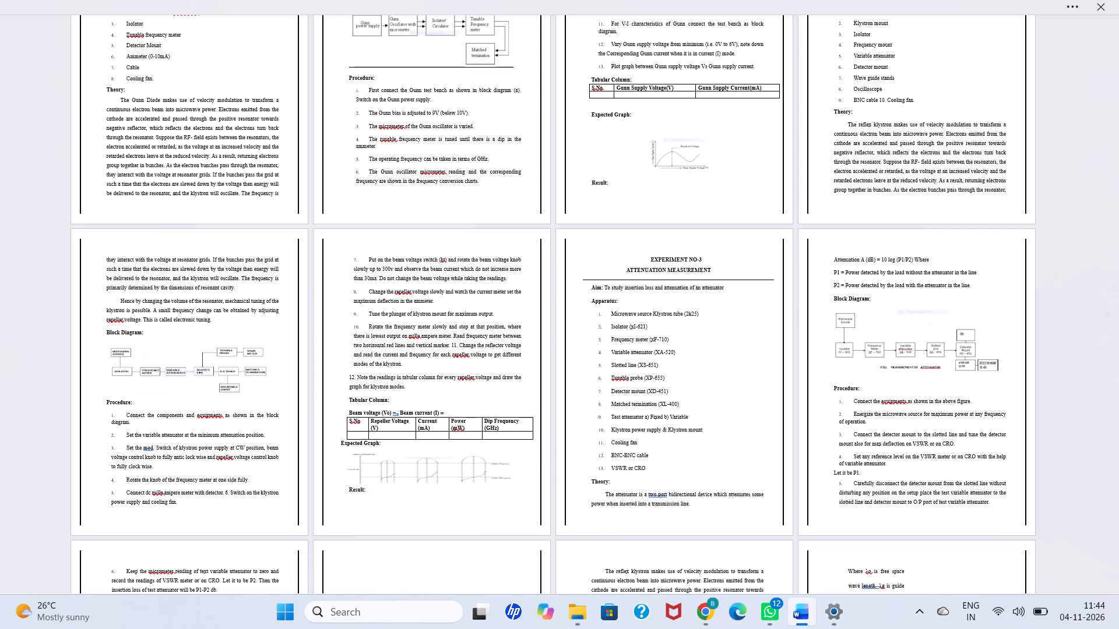
Increase the height of Experiment No-2's graph slightly to use the free space on its page.
left_click(491, 471)
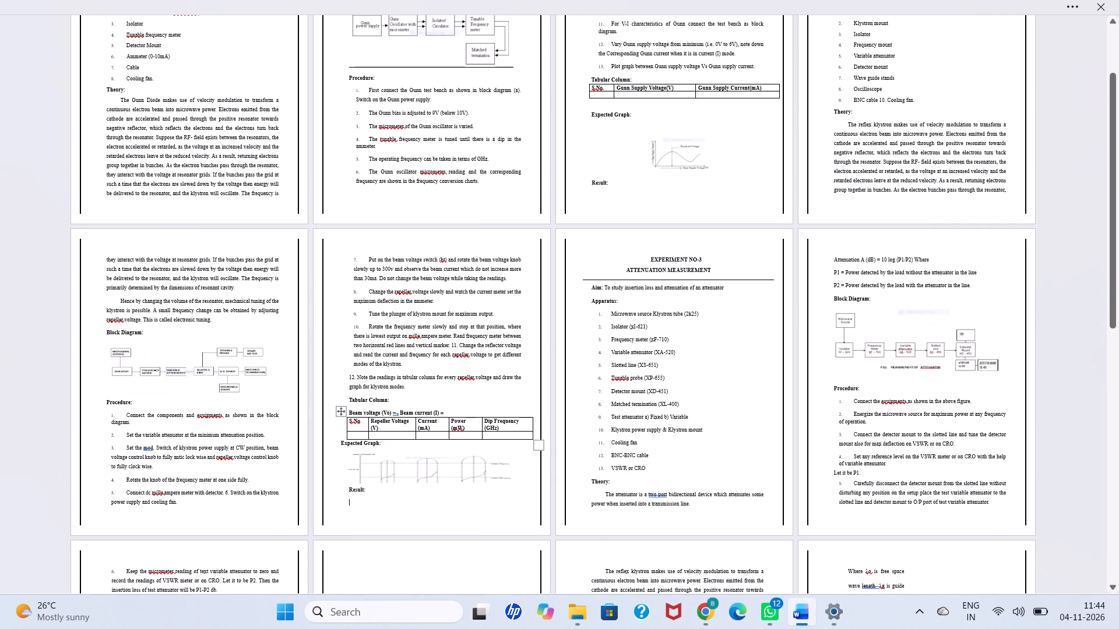
left_click_drag(523, 485, 523, 493)
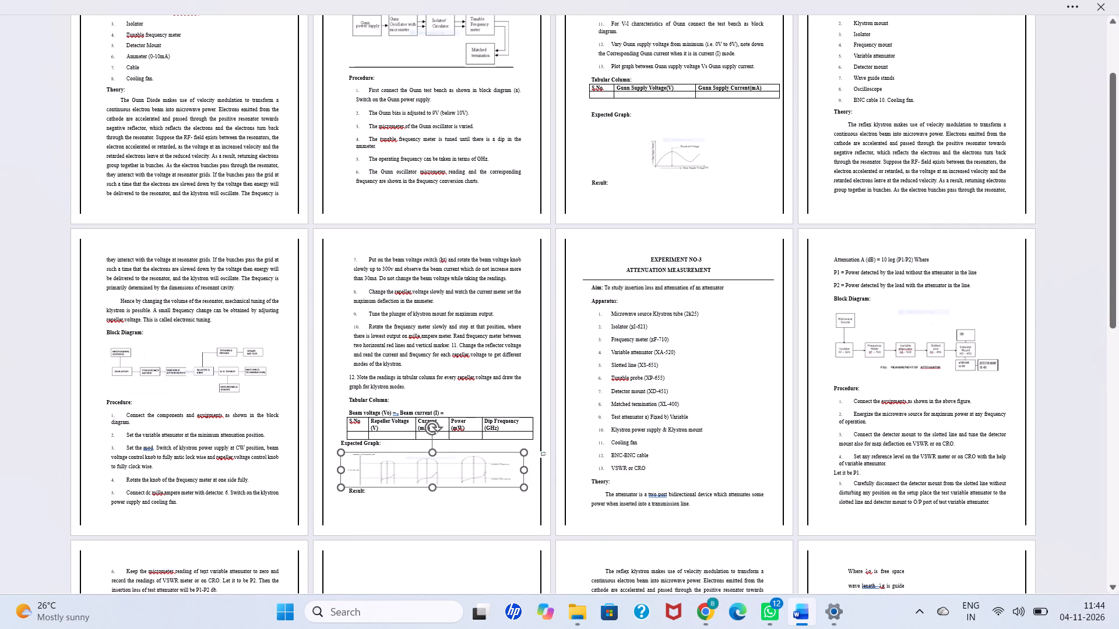
left_click_drag(523, 493, 523, 497)
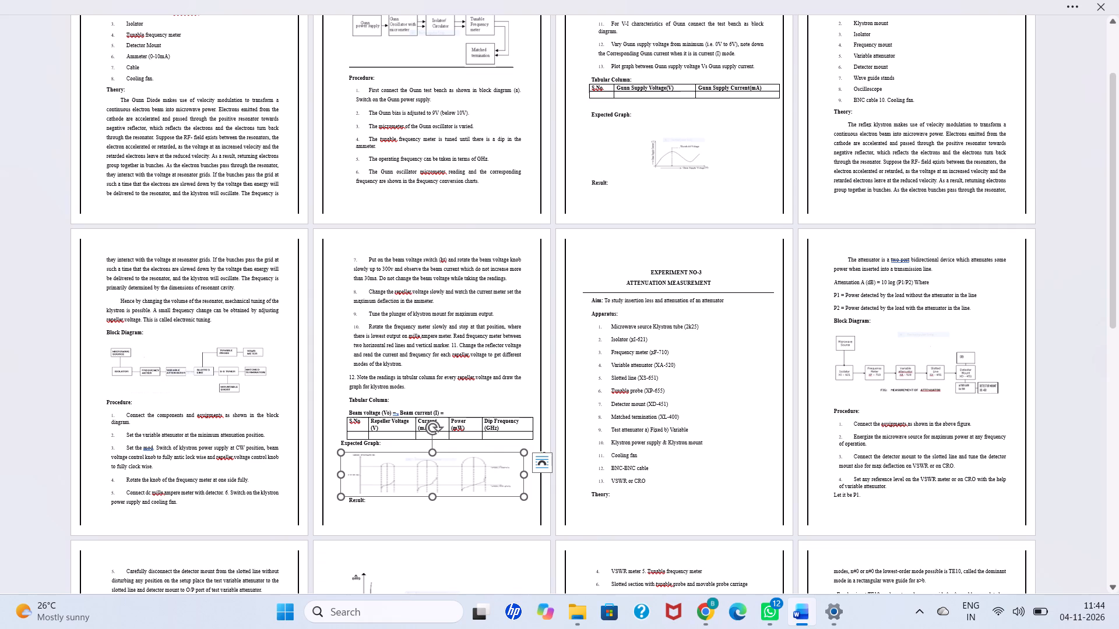
Delete the blank line above the EXPERIMENT NO-3 heading to bring it back to the top of the page.
left_click(650, 263)
key("BackSpace")
key("BackSpace")
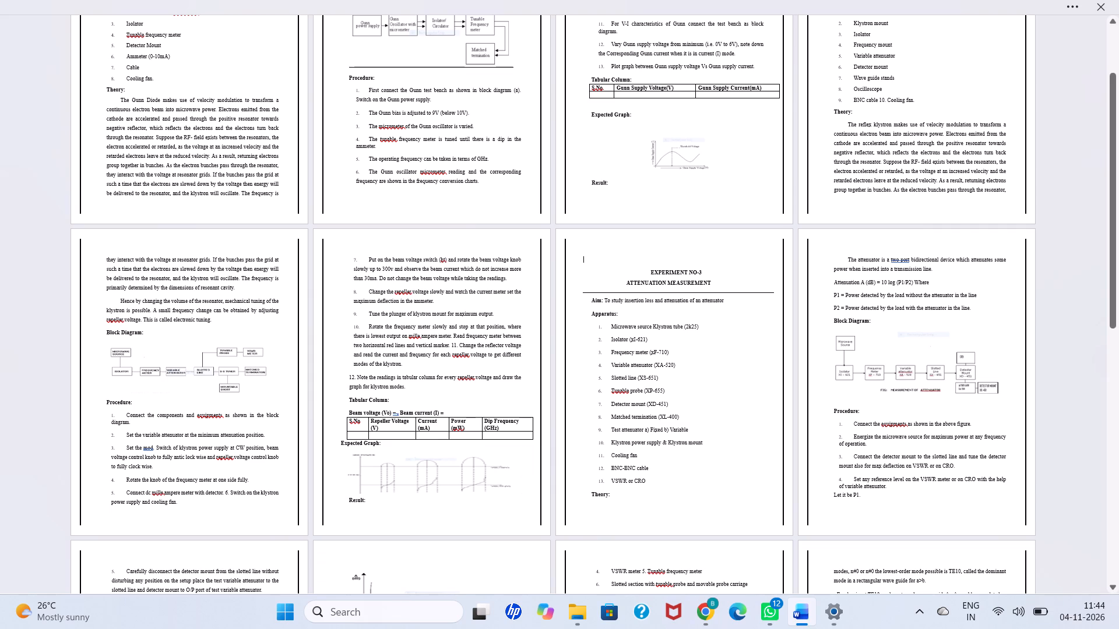
key("BackSpace")
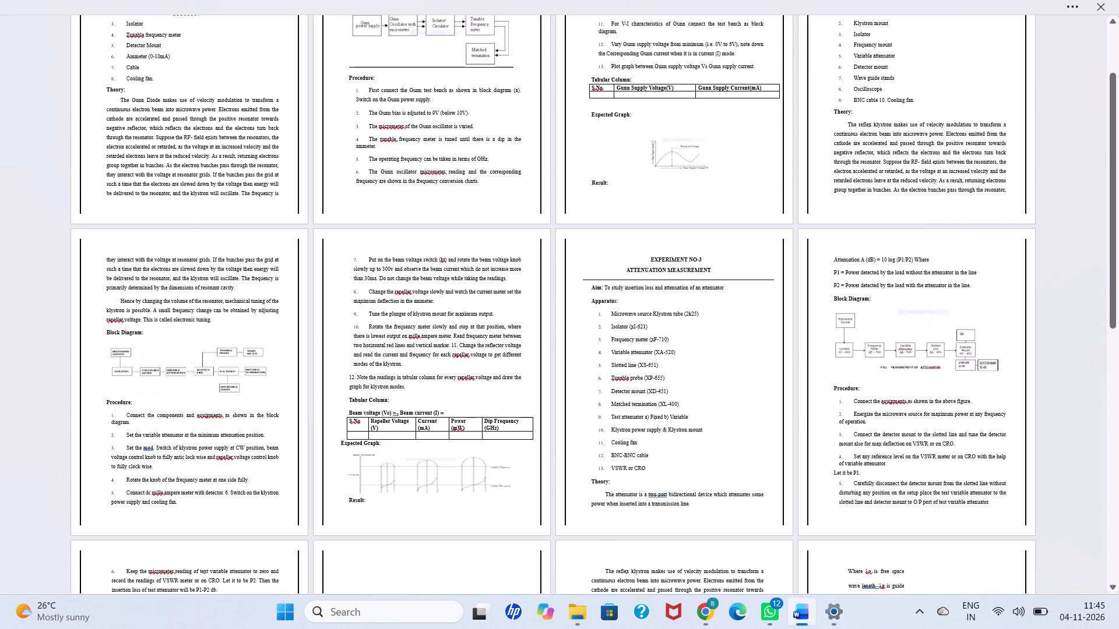
Delete all the blank lines above the EXPERIMENT NO-4 heading, back to Experiment No-3's Result: label, keeping the heading centred.
scroll(372, 338, "down", 3)
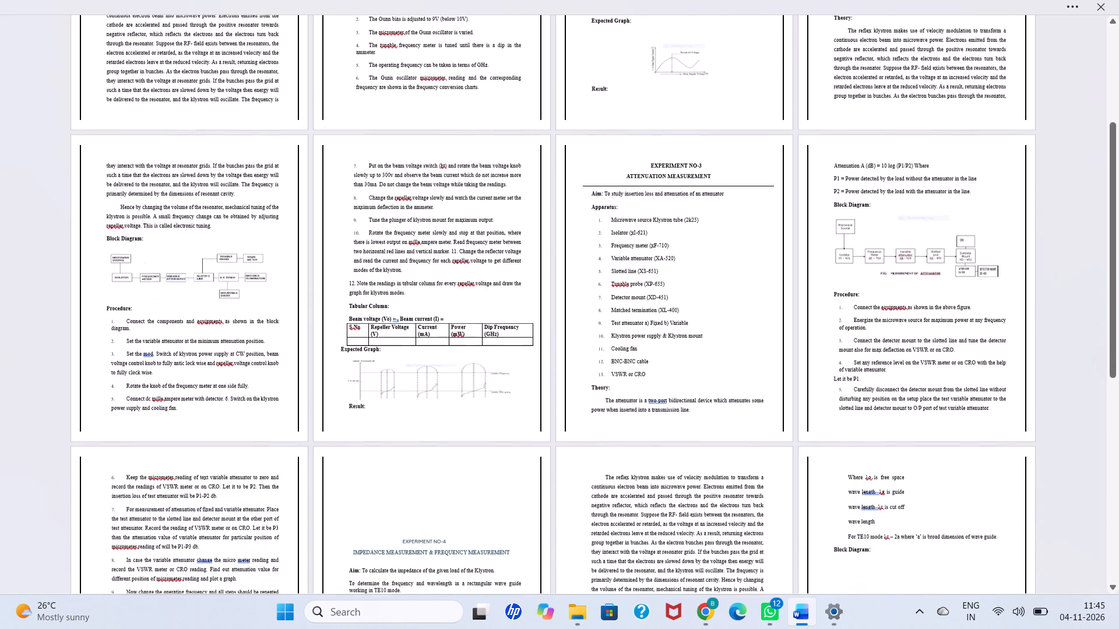
scroll(372, 338, "down", 3)
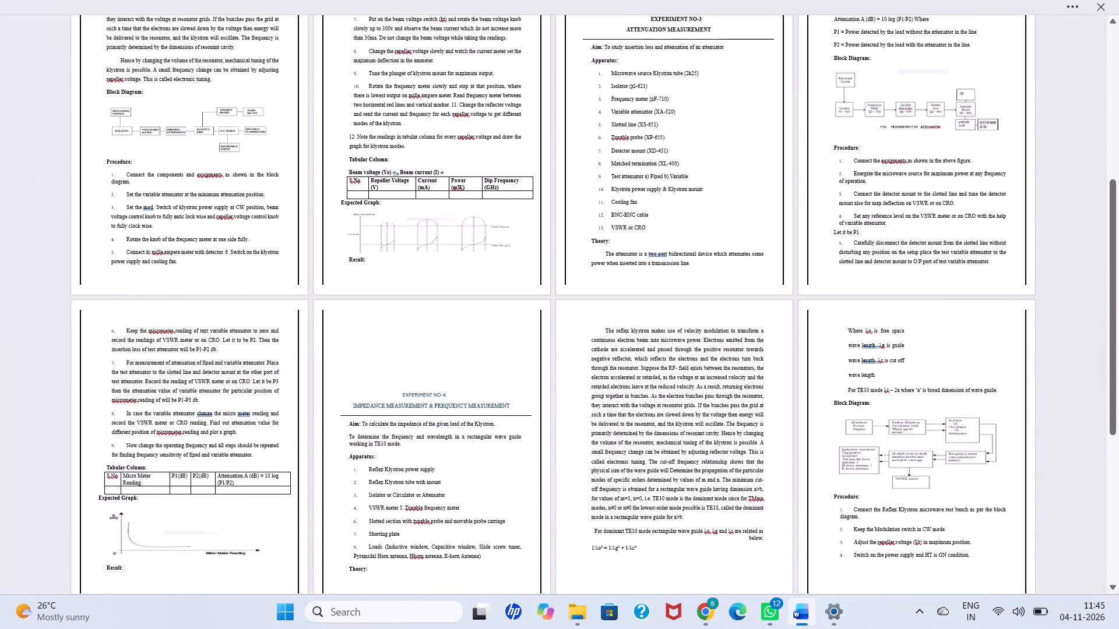
left_click(384, 384)
key("BackSpace")
key("BackSpace")
key("BackSpace")
key("BackSpace")
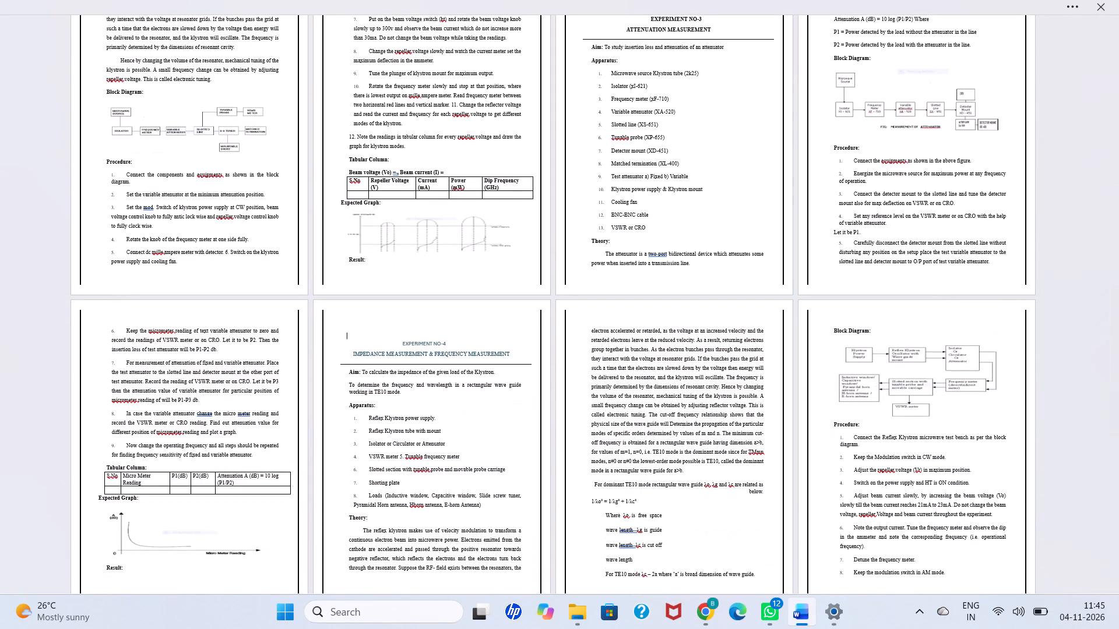
key("BackSpace")
key("Down")
key("BackSpace")
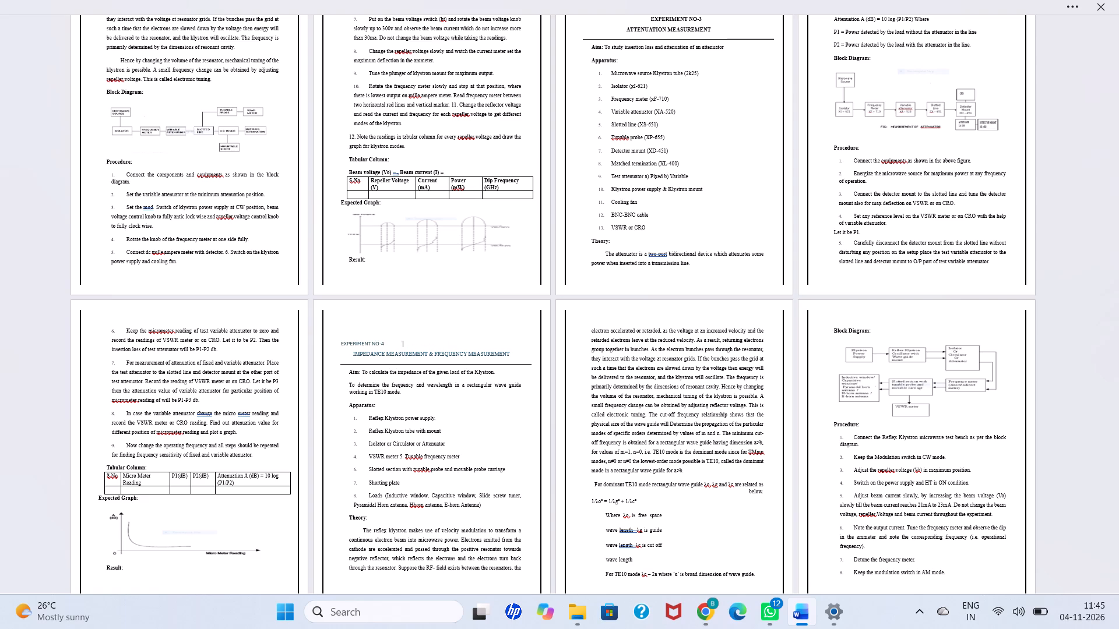
key("BackSpace")
key("ctrl+z")
key("ctrl+z")
key("Up")
key("BackSpace")
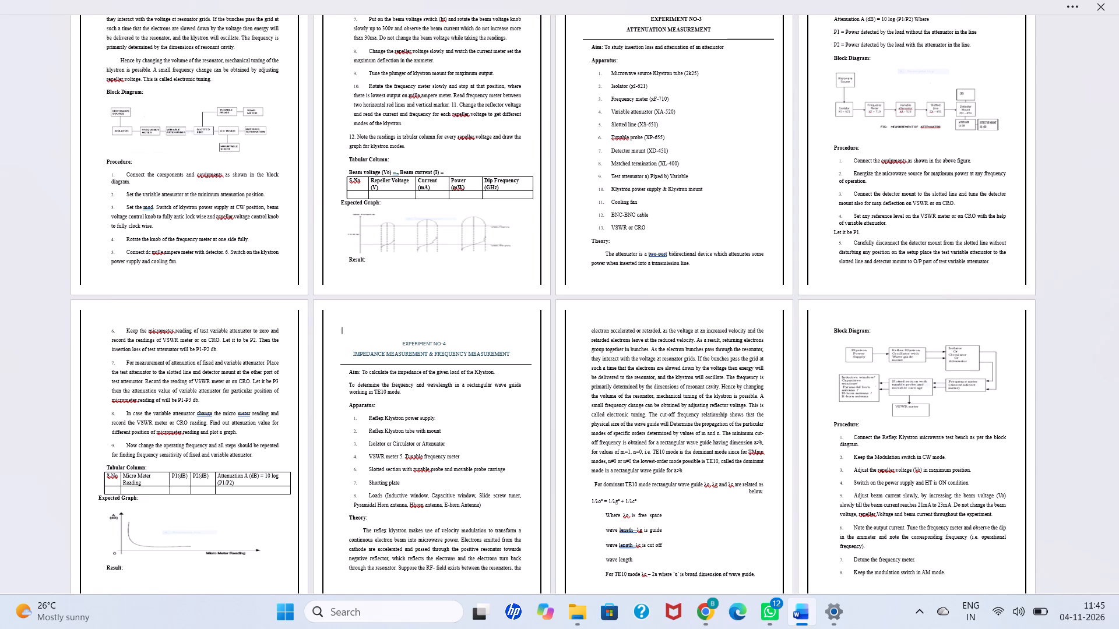
key("BackSpace")
key("BackSpace")
Set the font size of the whole document to 16, check the resulting page layout and clear the selection.
scroll(384, 384, "down", 2)
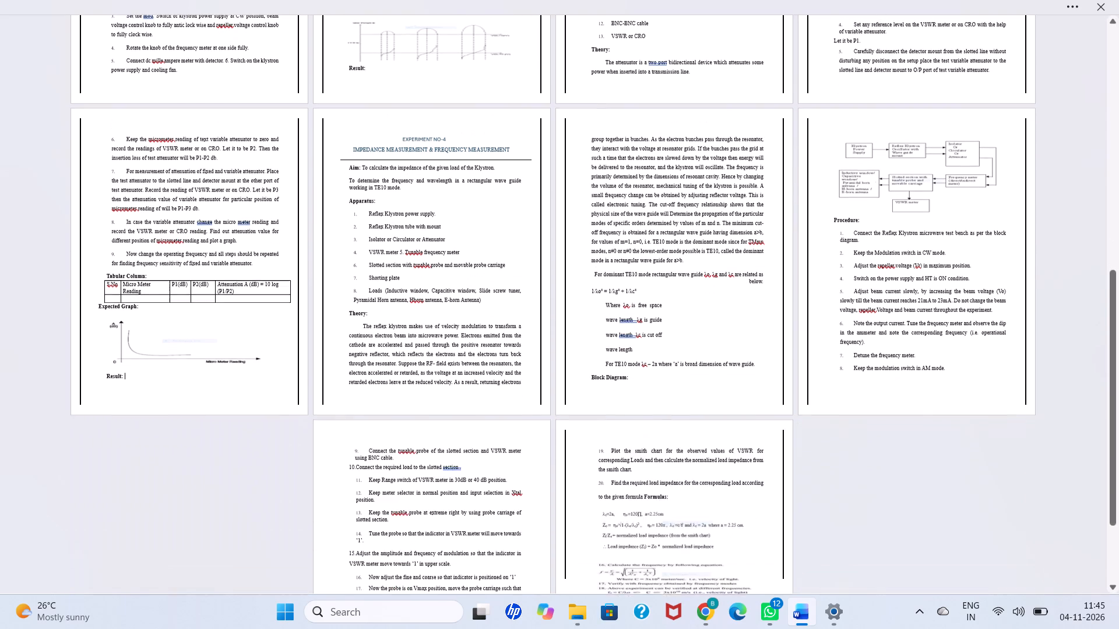
scroll(384, 384, "down", 1)
scroll(384, 384, "up", 4)
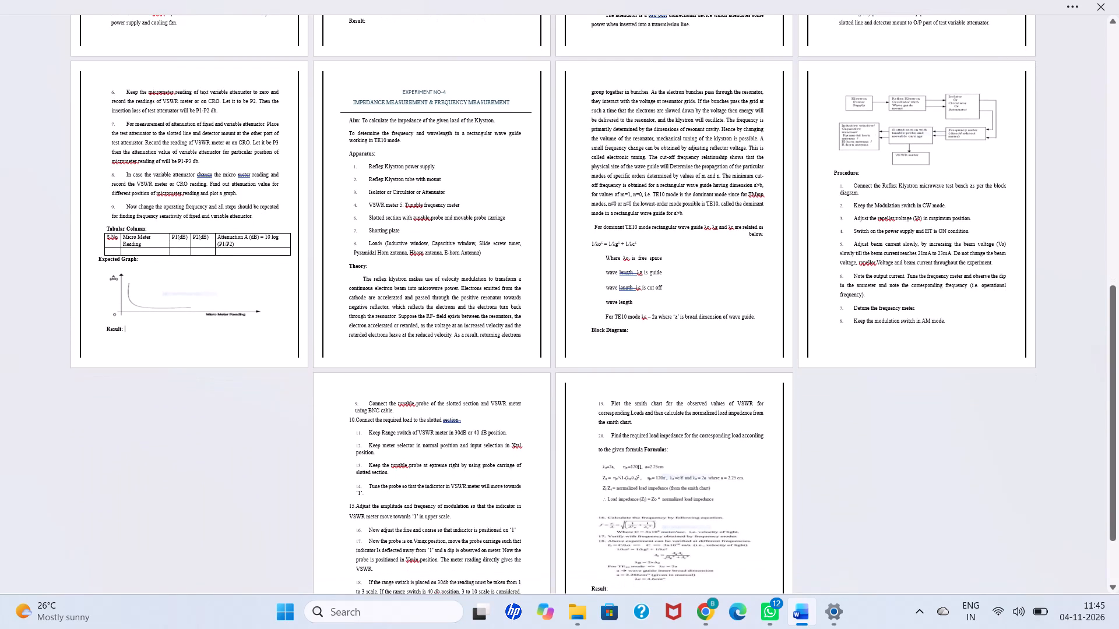
scroll(384, 384, "up", 1)
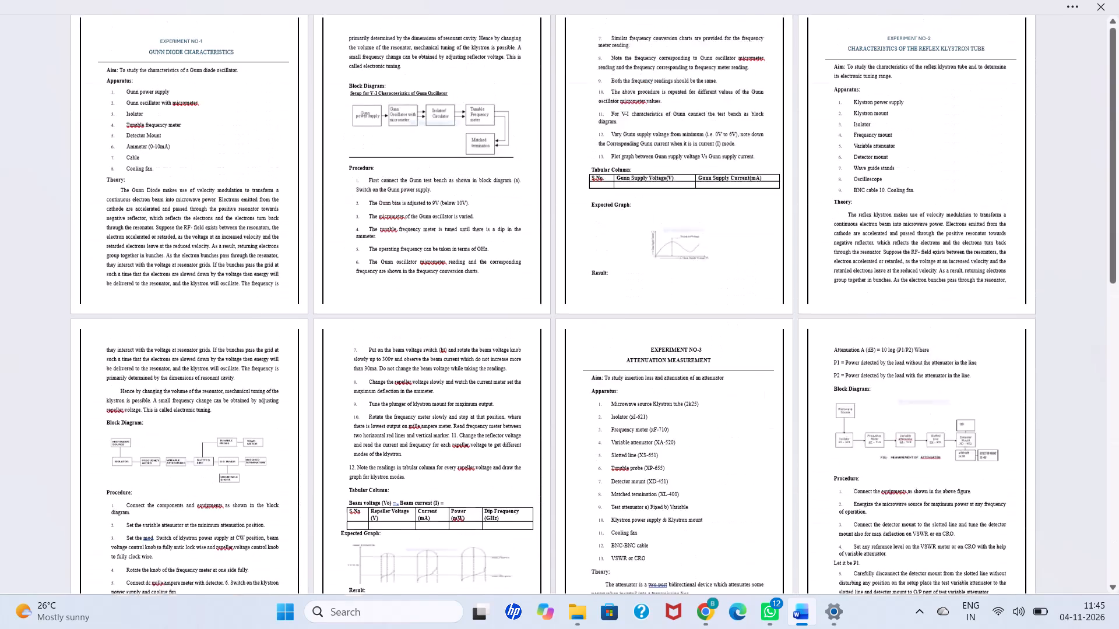
key("ctrl+a")
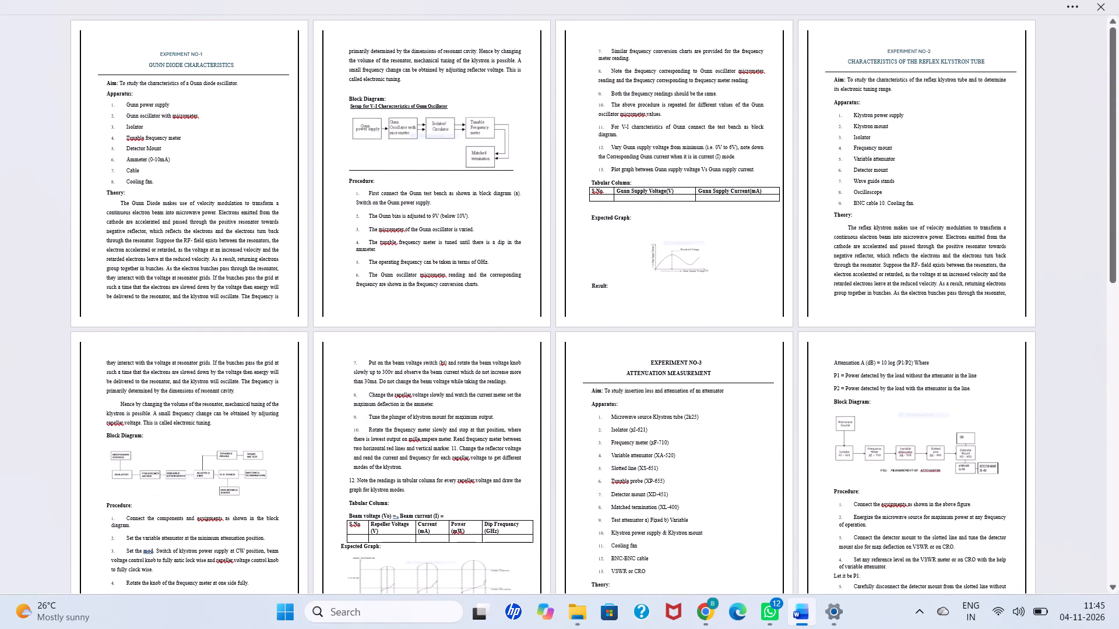
left_click(331, 0)
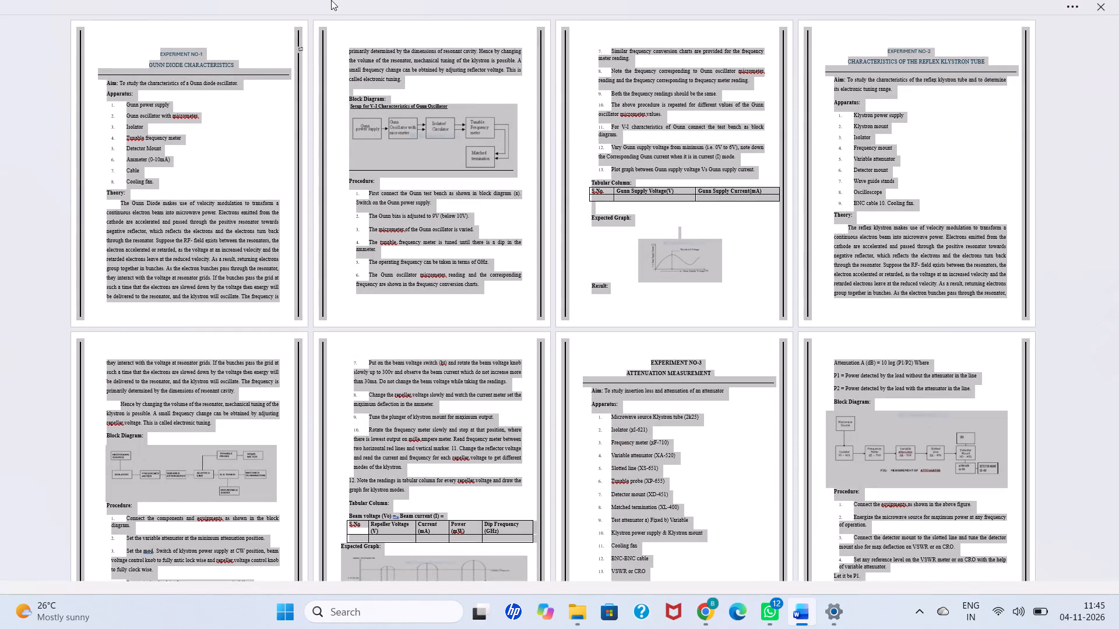
left_click(258, 77)
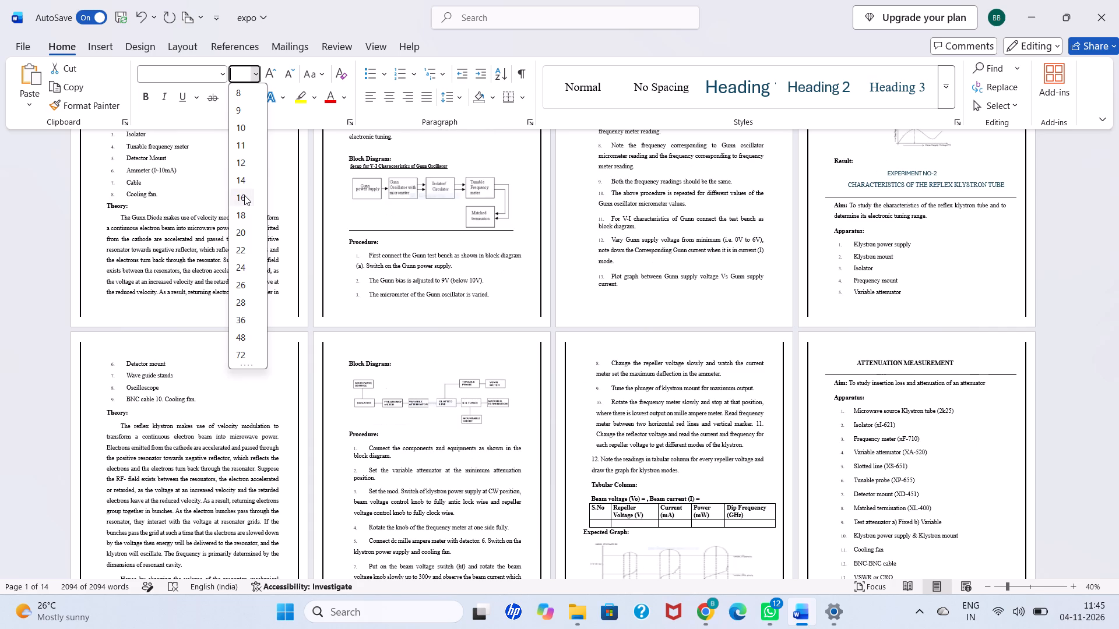
left_click(244, 195)
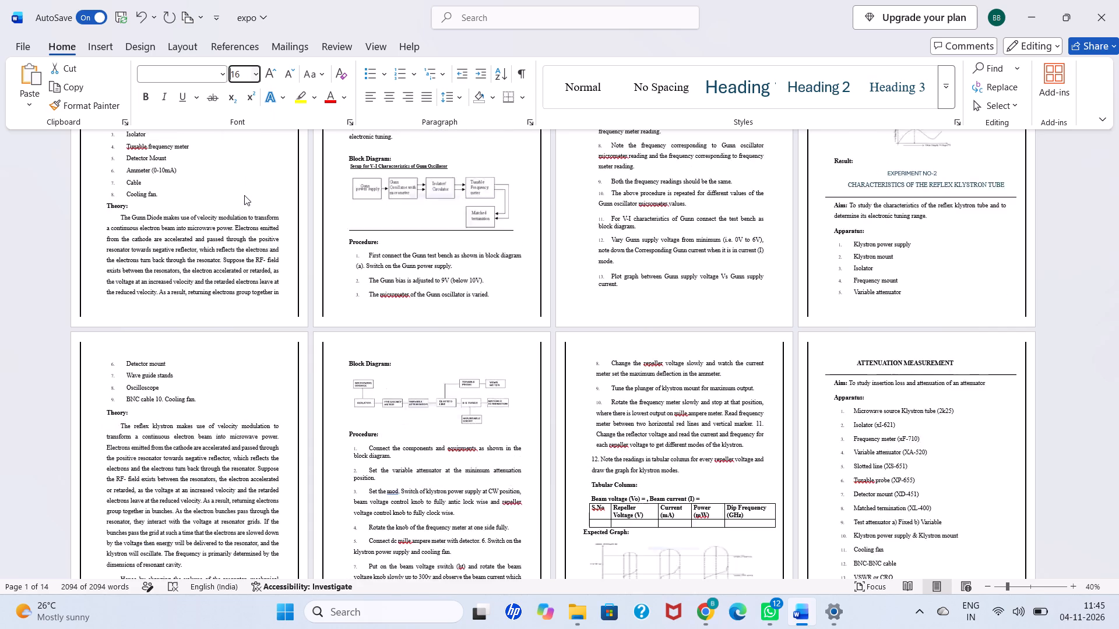
left_click(401, 307)
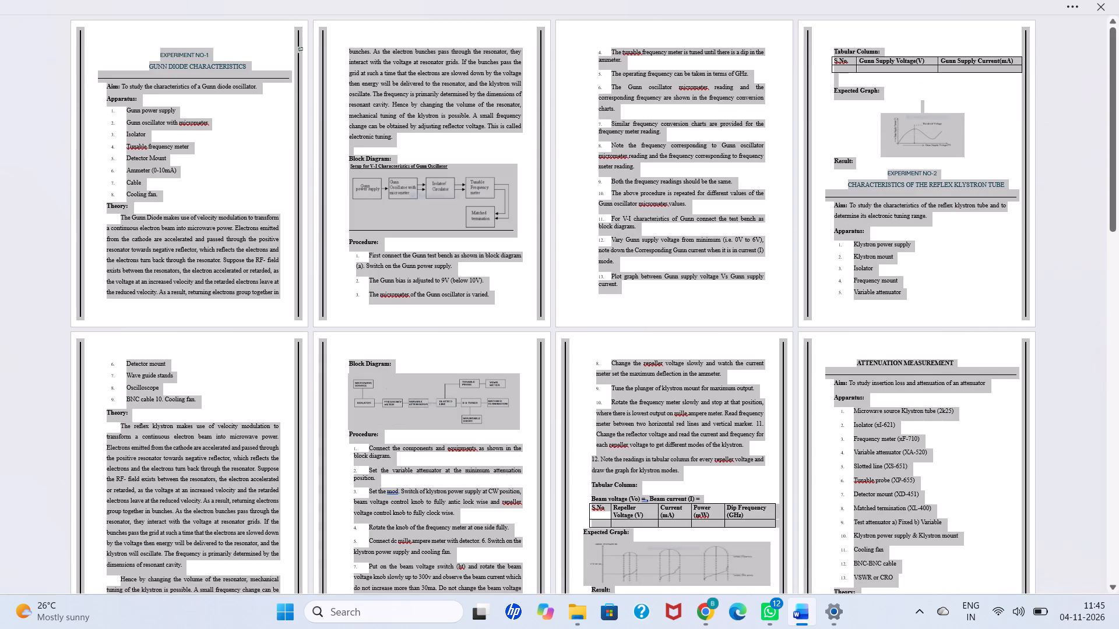
scroll(401, 307, "down", 10)
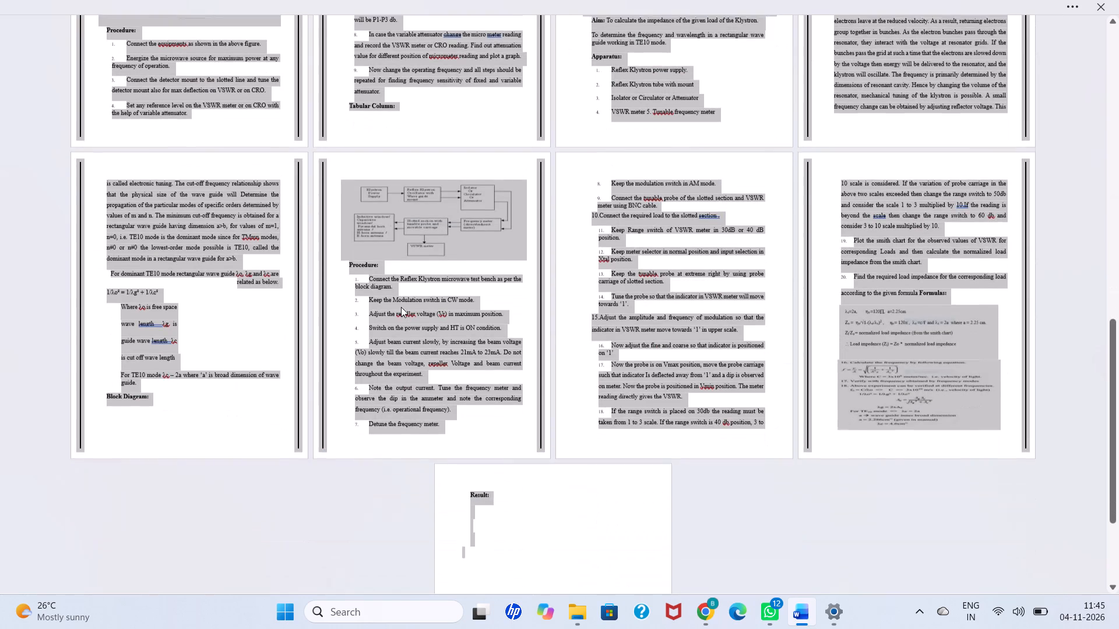
scroll(401, 307, "up", 5)
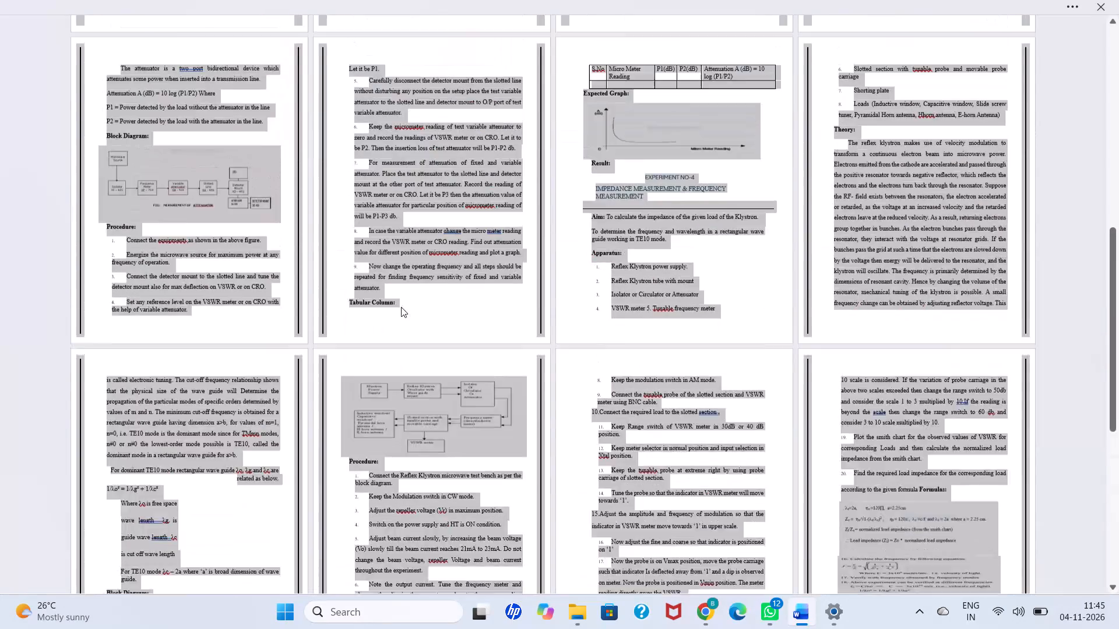
scroll(401, 307, "up", 7)
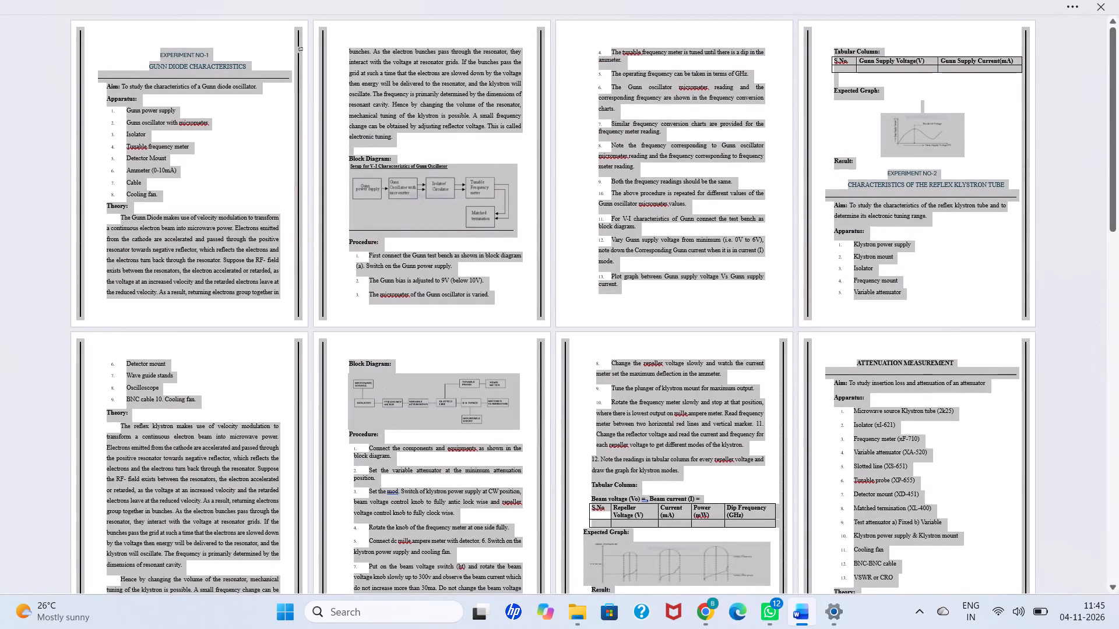
left_click(368, 252)
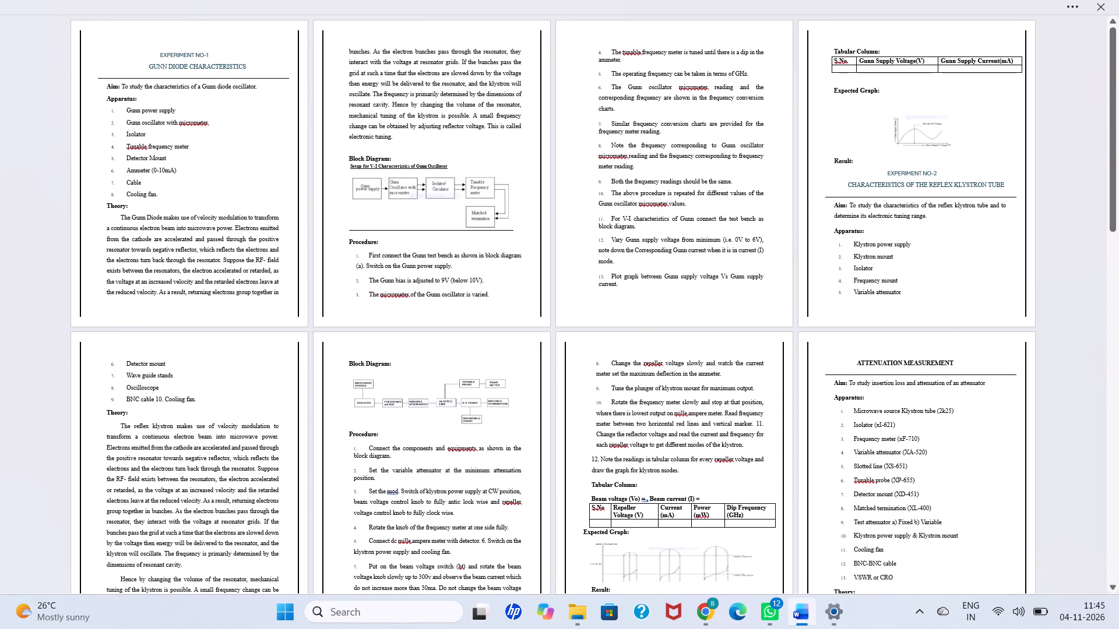
Keep the ribbon always shown, and restyle Experiment No-1's selected Procedure steps with No Spacing and finally Normal.
left_click_drag(354, 256, 751, 305)
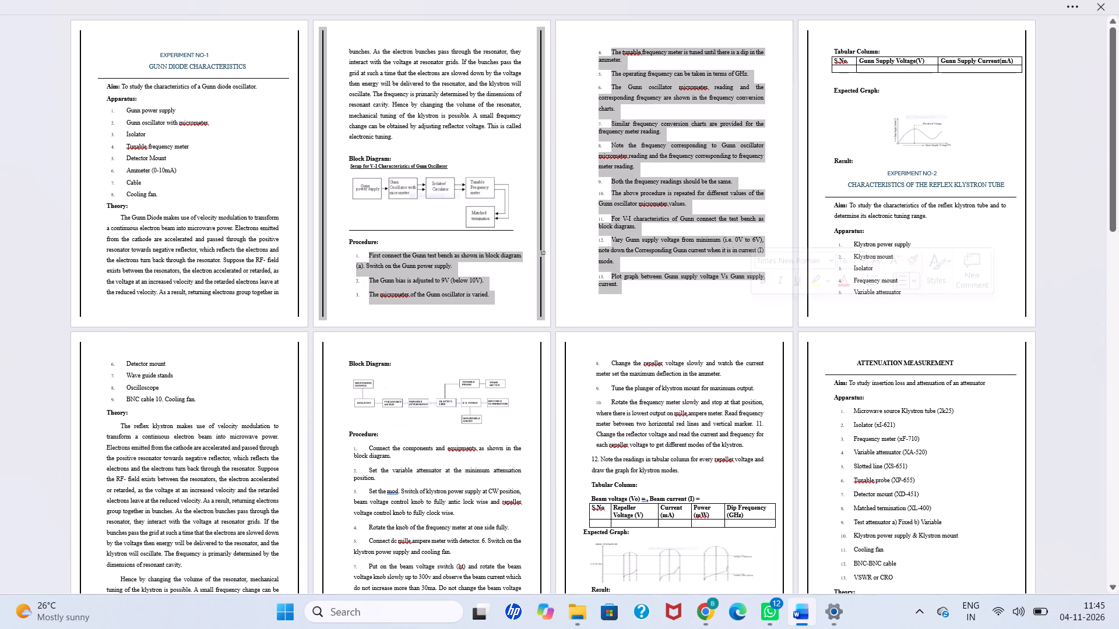
left_click(1072, 3)
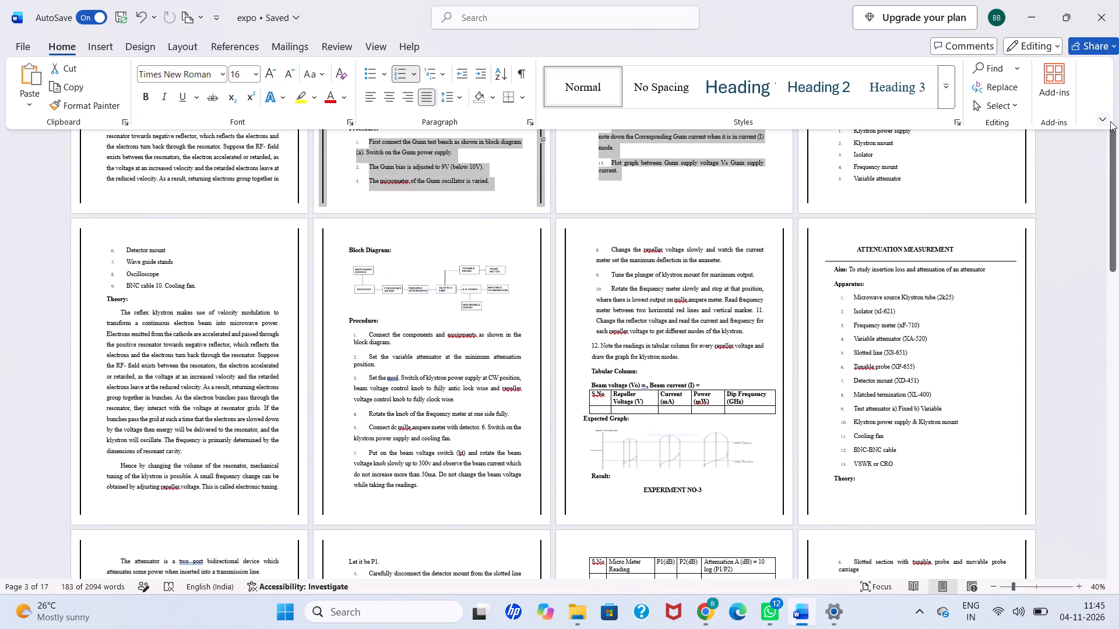
left_click(1107, 121)
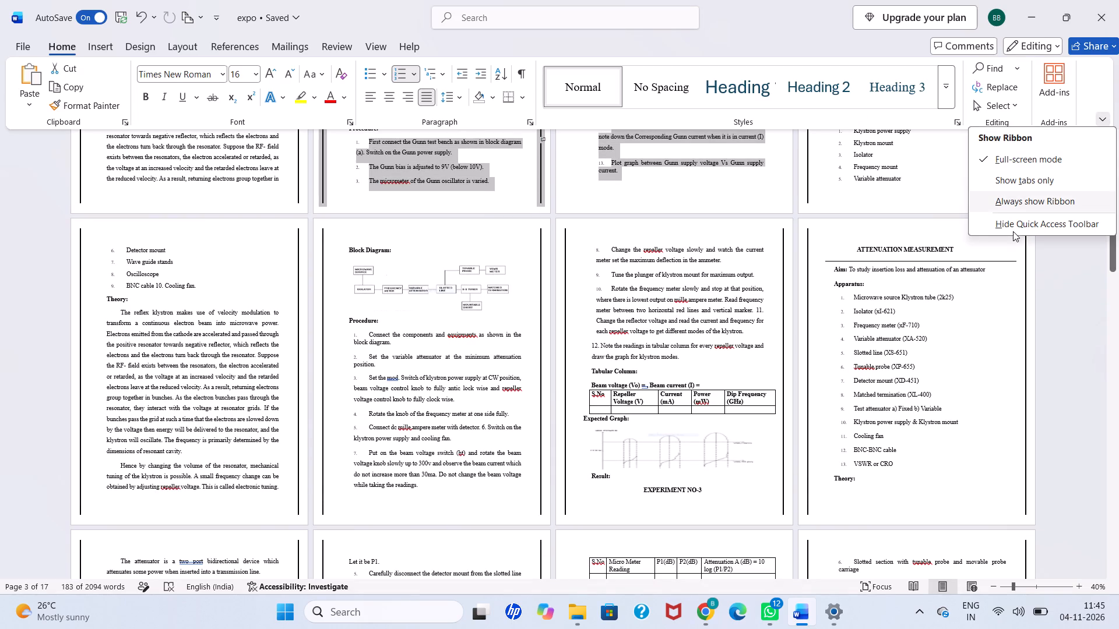
left_click(1012, 201)
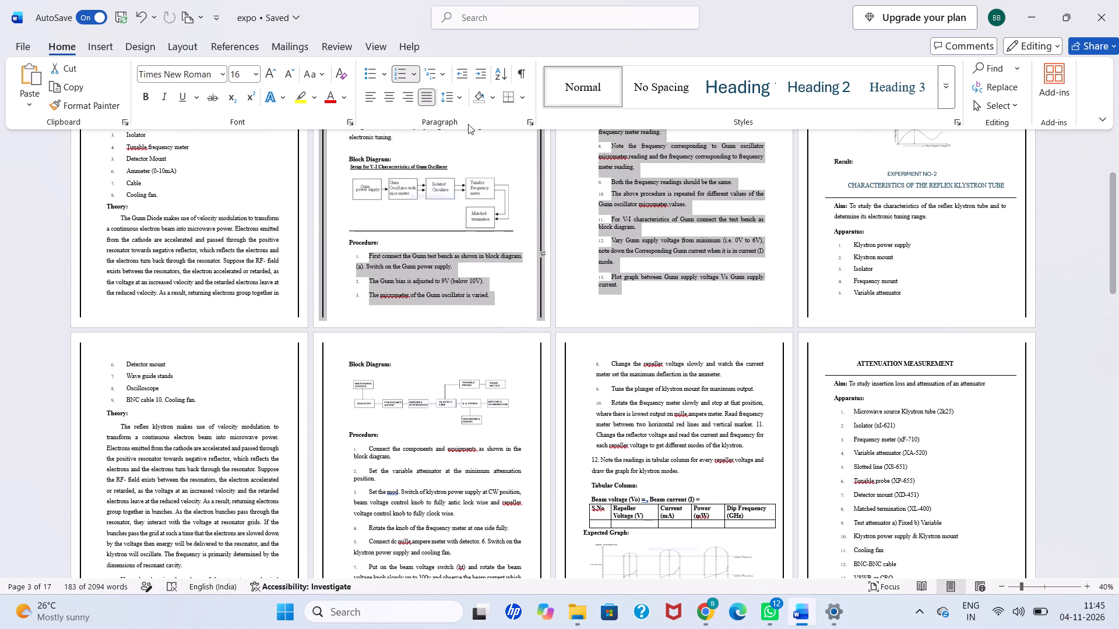
left_click(633, 93)
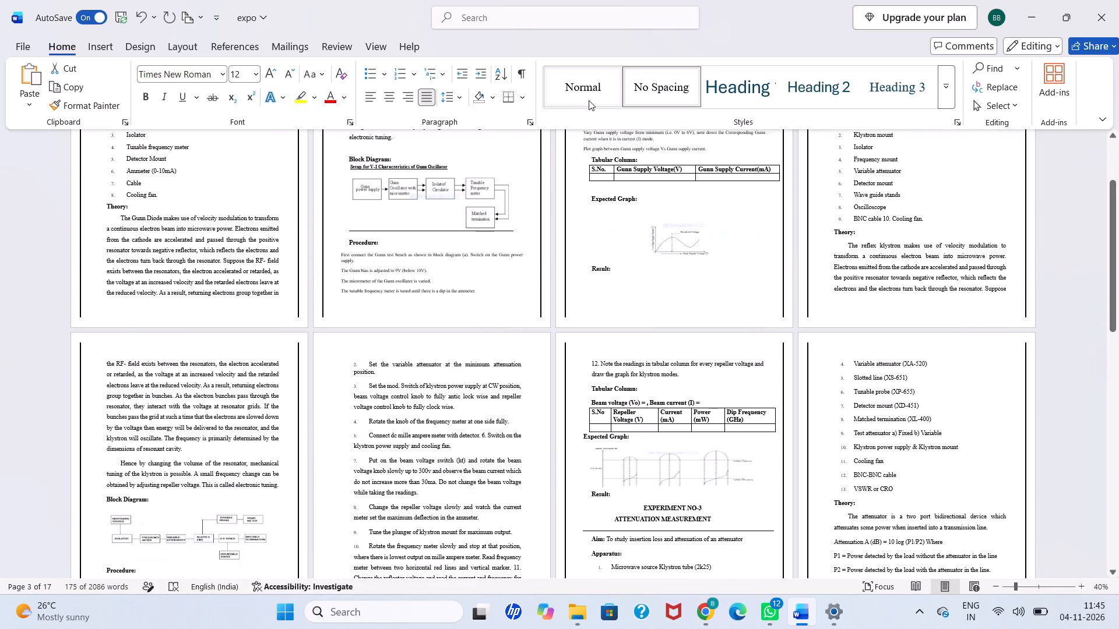
left_click(589, 100)
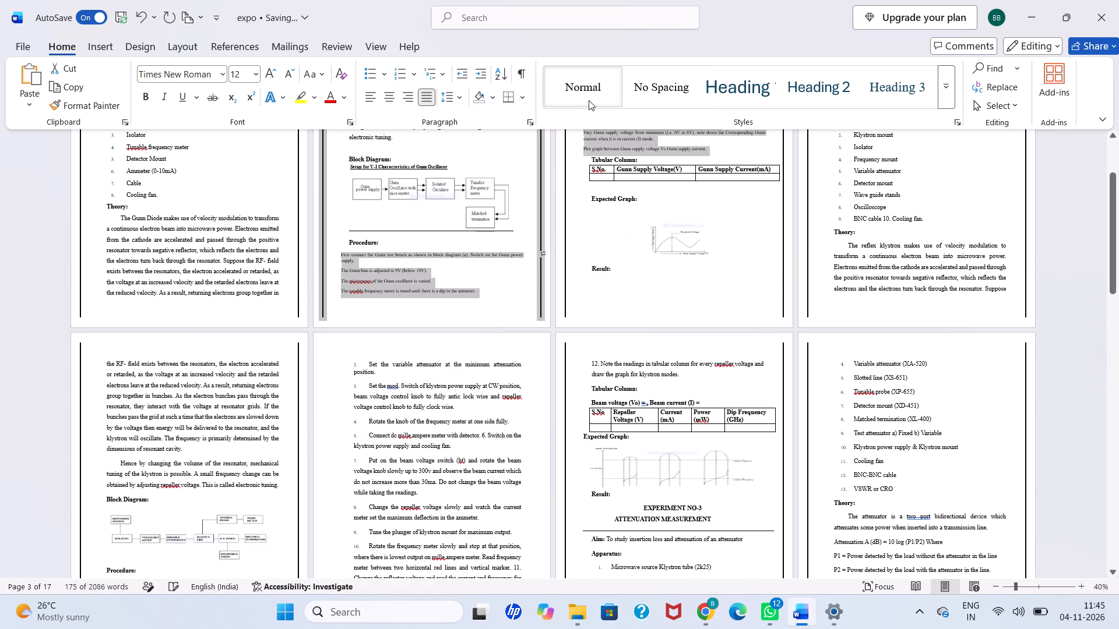
Renumber Experiment No-1's Procedure steps as a numbered list and set their font size to 16.
scroll(585, 133, "up", 2)
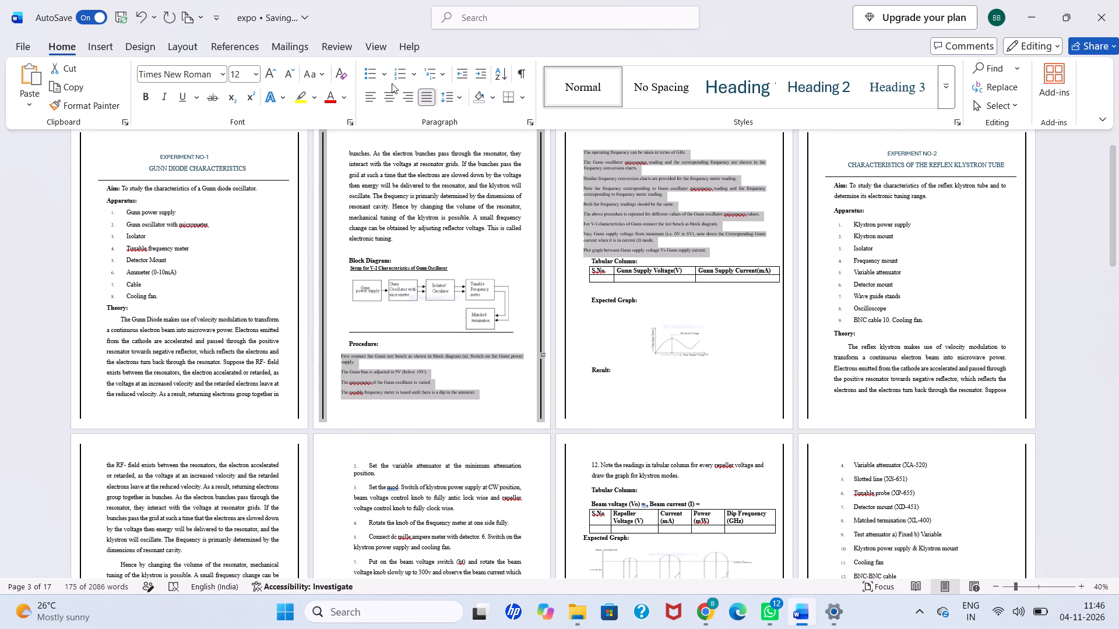
left_click(404, 75)
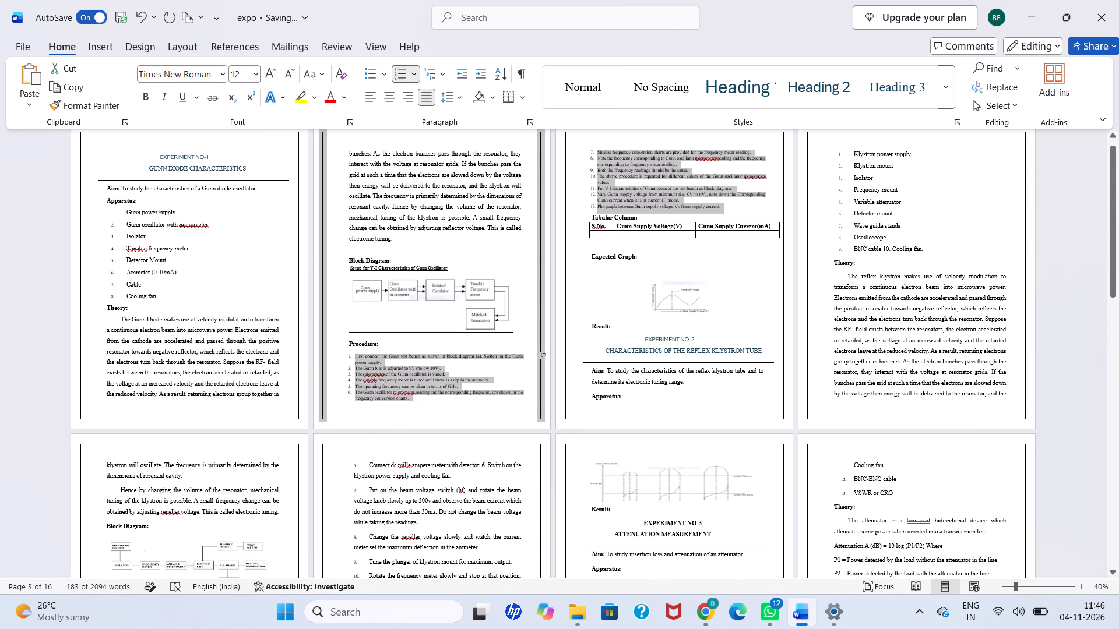
left_click(258, 69)
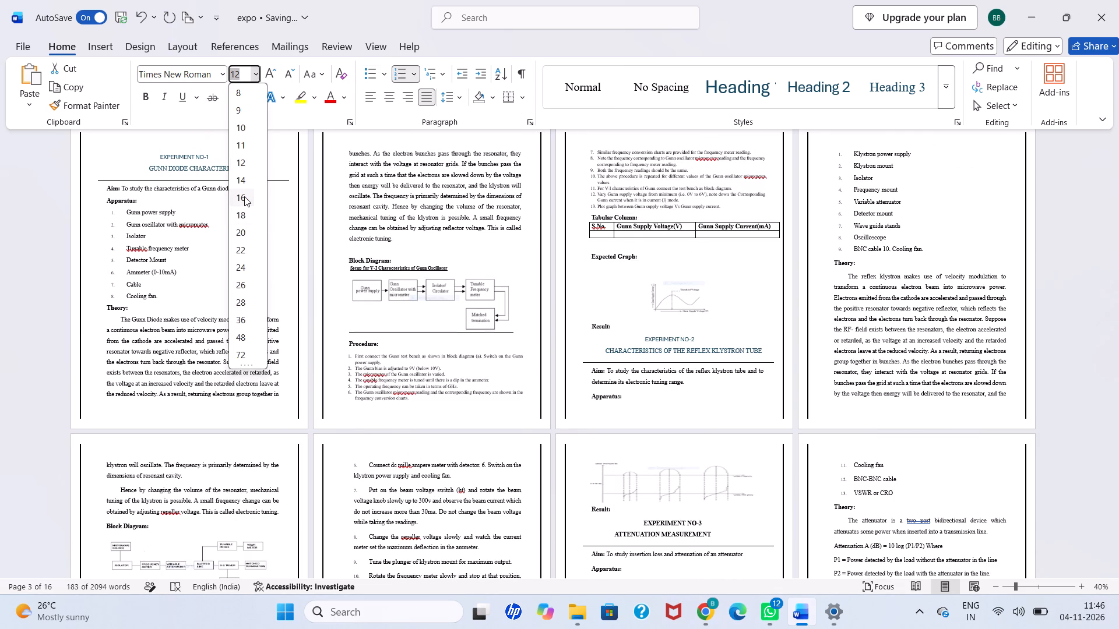
left_click(244, 196)
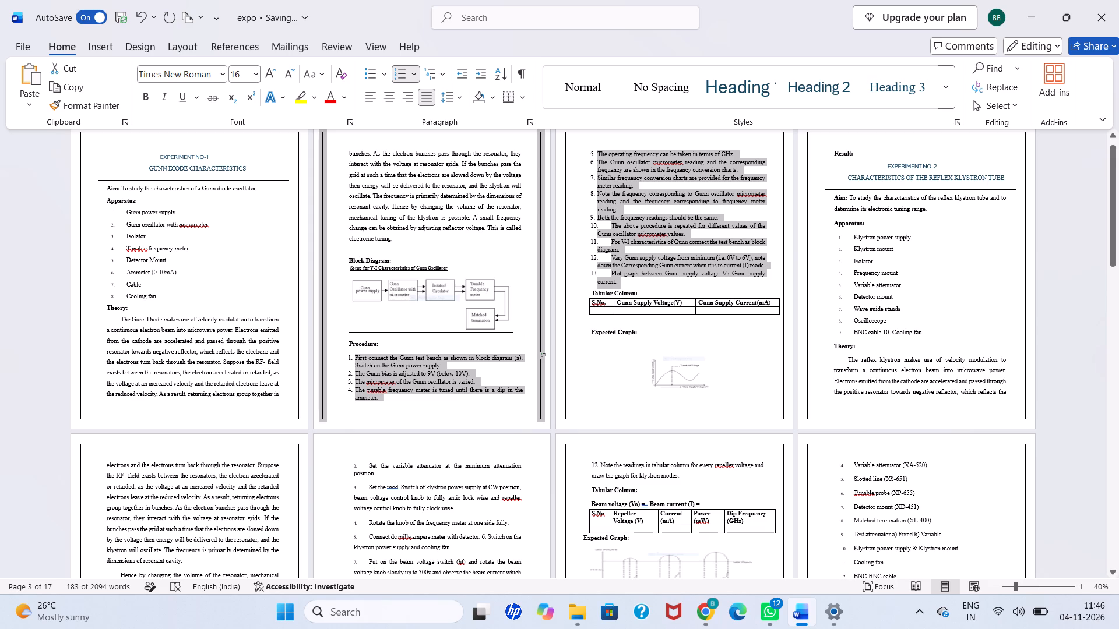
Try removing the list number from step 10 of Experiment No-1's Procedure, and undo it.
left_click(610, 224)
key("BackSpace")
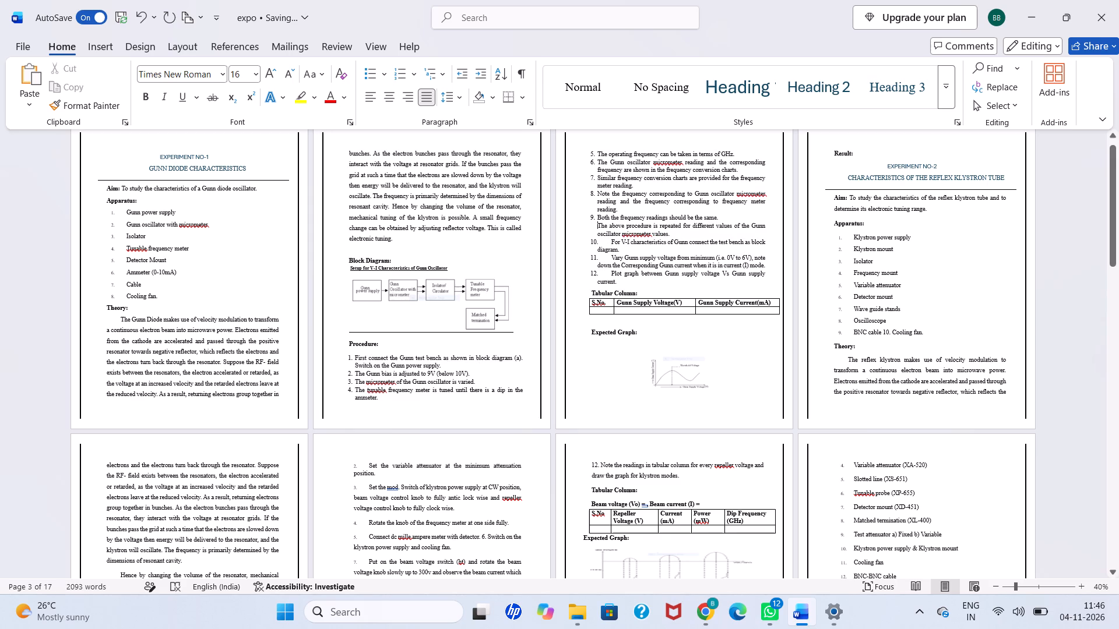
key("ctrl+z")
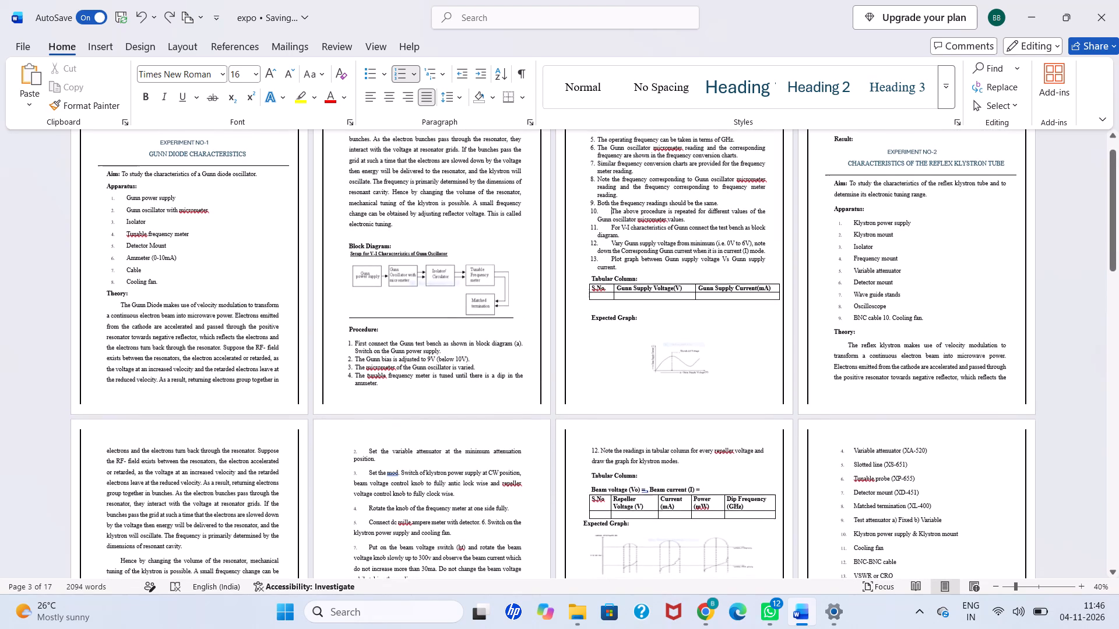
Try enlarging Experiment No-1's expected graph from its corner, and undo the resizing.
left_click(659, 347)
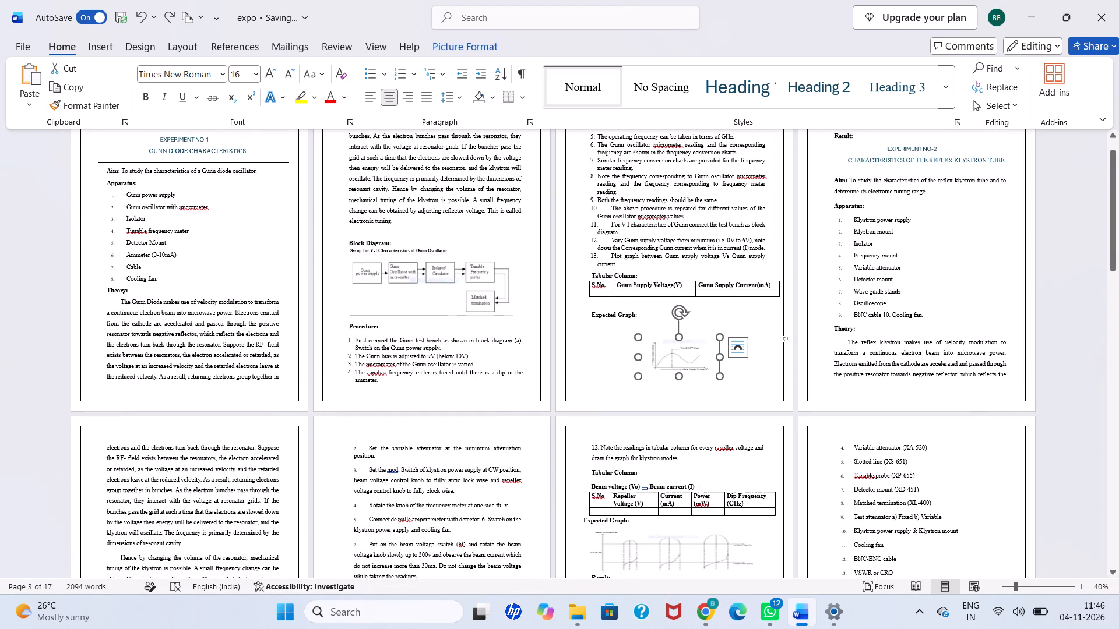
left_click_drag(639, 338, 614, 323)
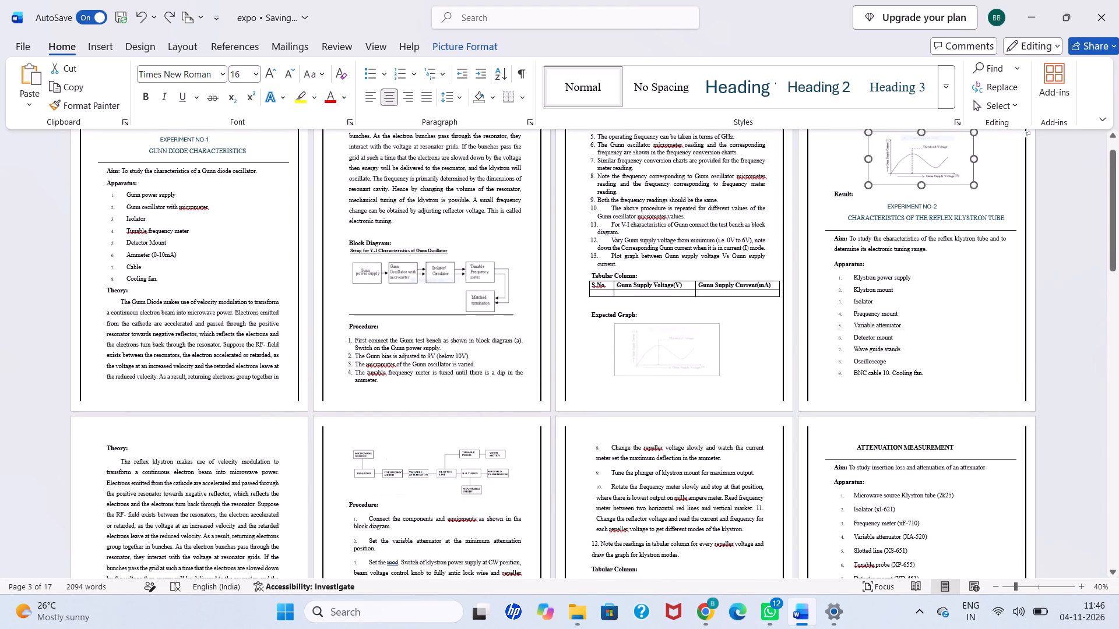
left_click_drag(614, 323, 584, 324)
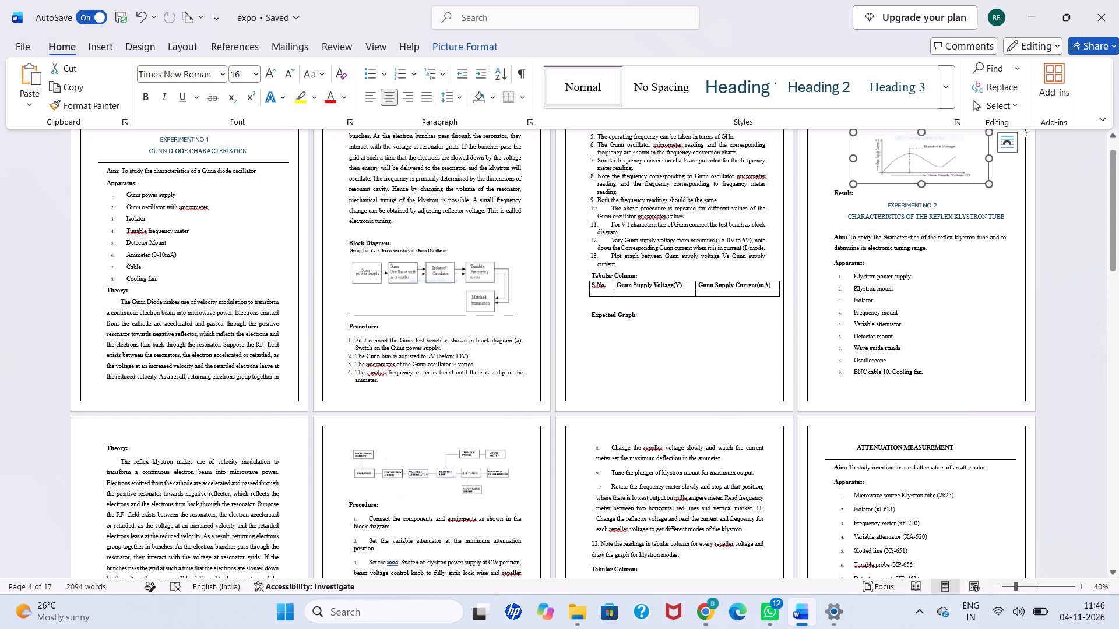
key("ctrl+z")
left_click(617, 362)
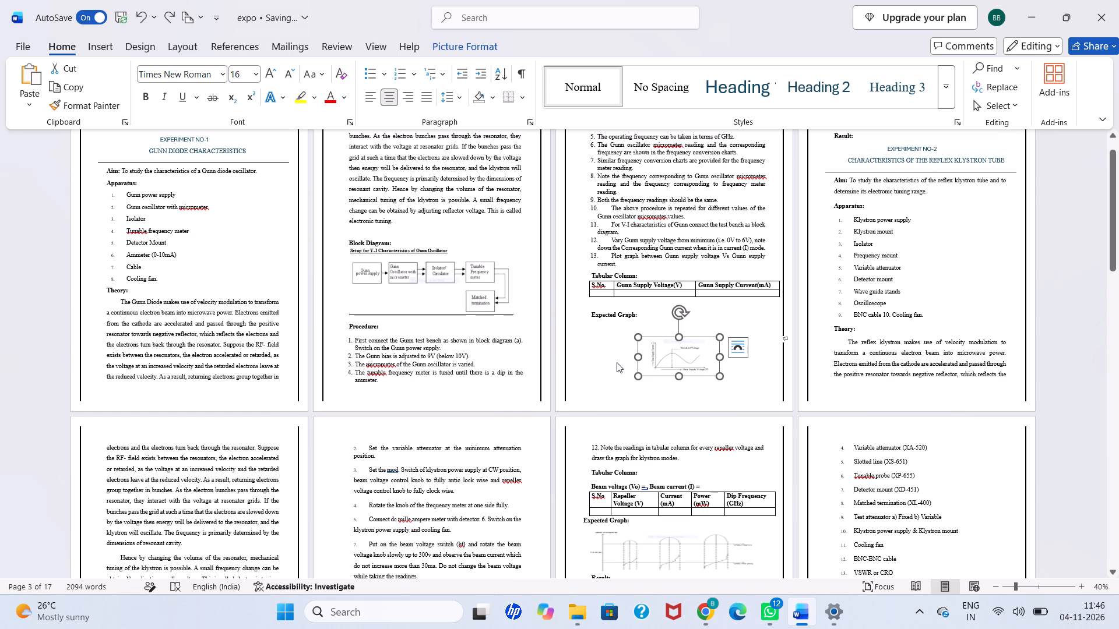
Delete the blank lines around Experiment No-1's expected graph, pulling the graph and its Result: label up on the page.
left_click(830, 133)
key("BackSpace")
key("BackSpace")
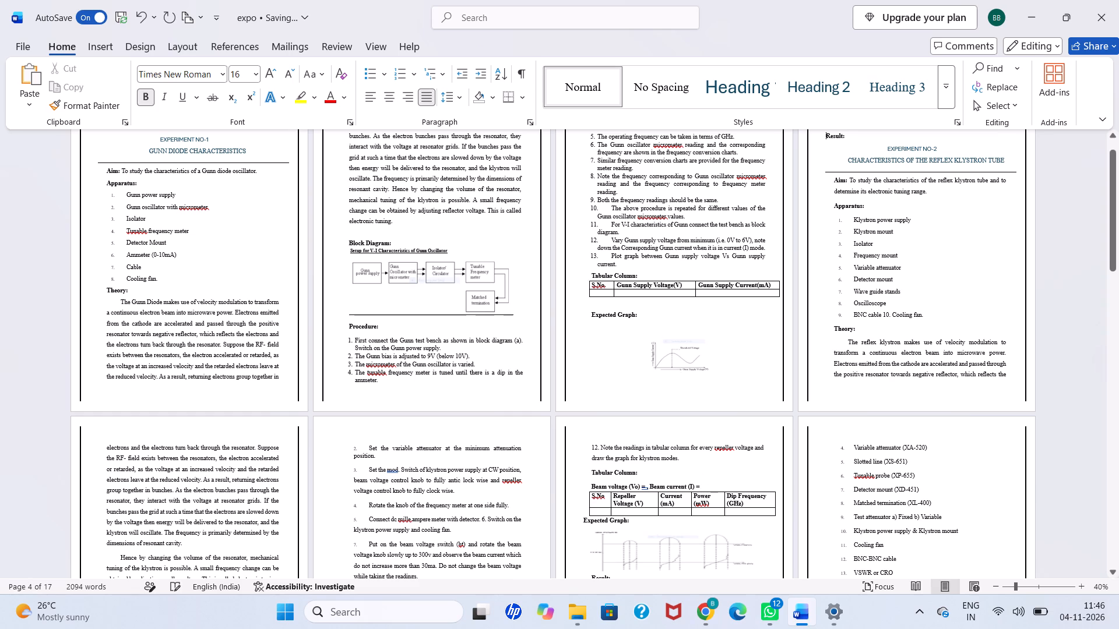
key("BackSpace")
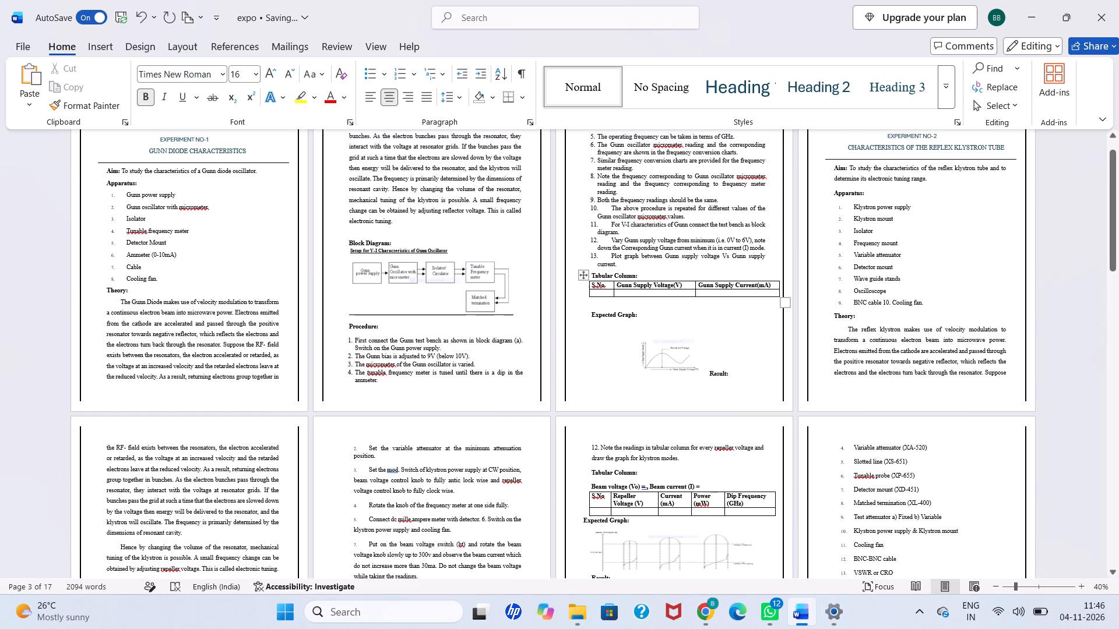
left_click(666, 330)
key("BackSpace")
key("BackSpace")
key("BackSpace")
key("BackSpace")
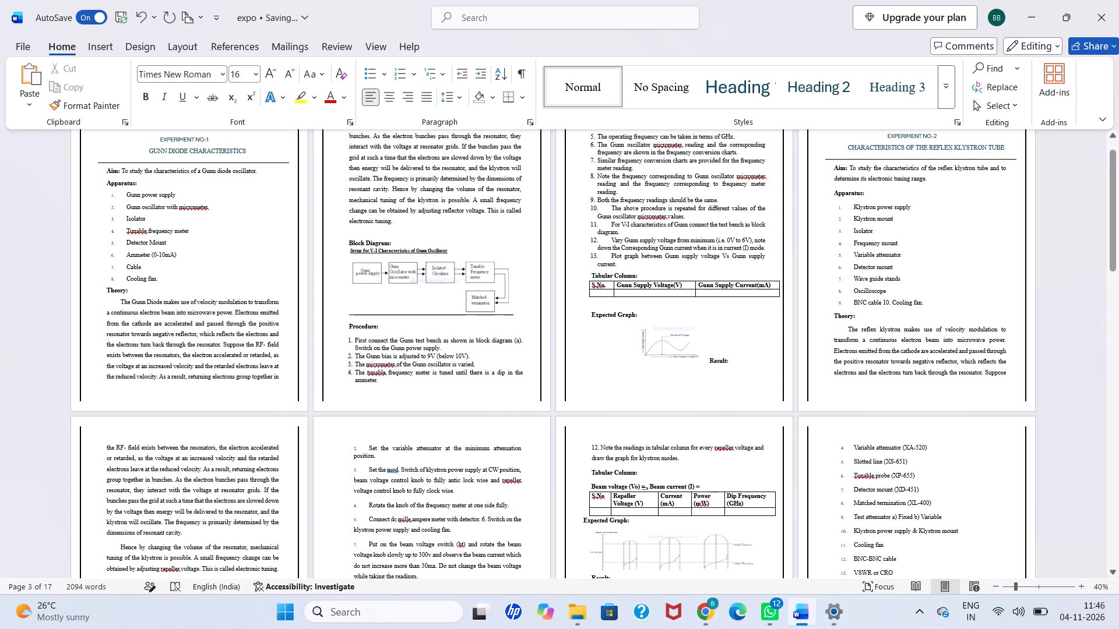
Put Experiment No-1's Result: label on its own line below the graph, starting at the text margin.
left_click(704, 362)
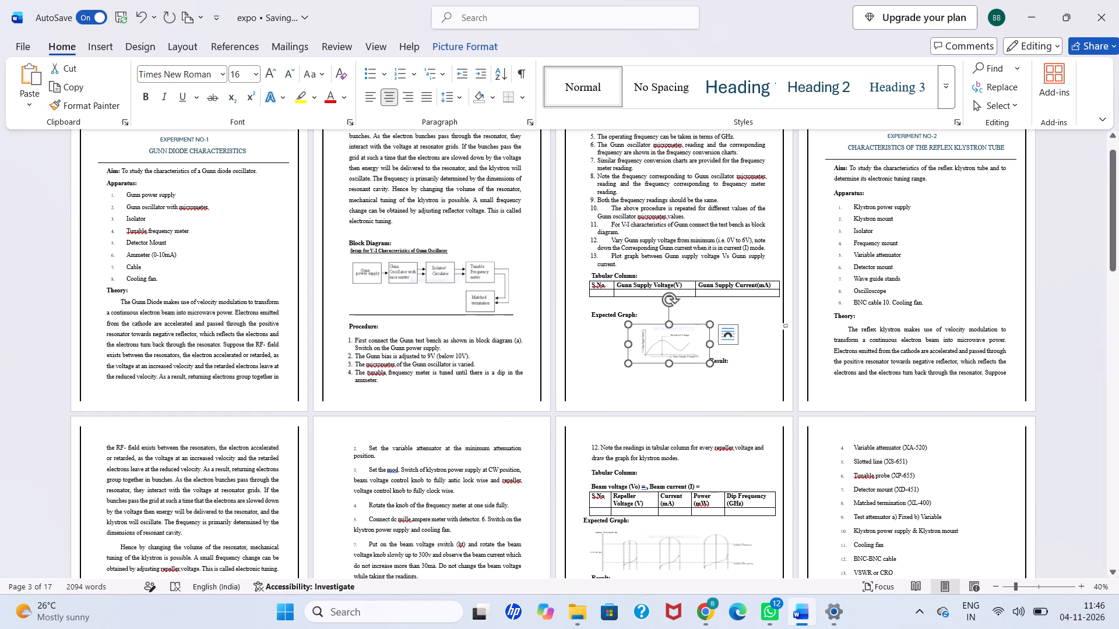
left_click(722, 356)
key("Left")
key("Left")
key("Left")
key("Left")
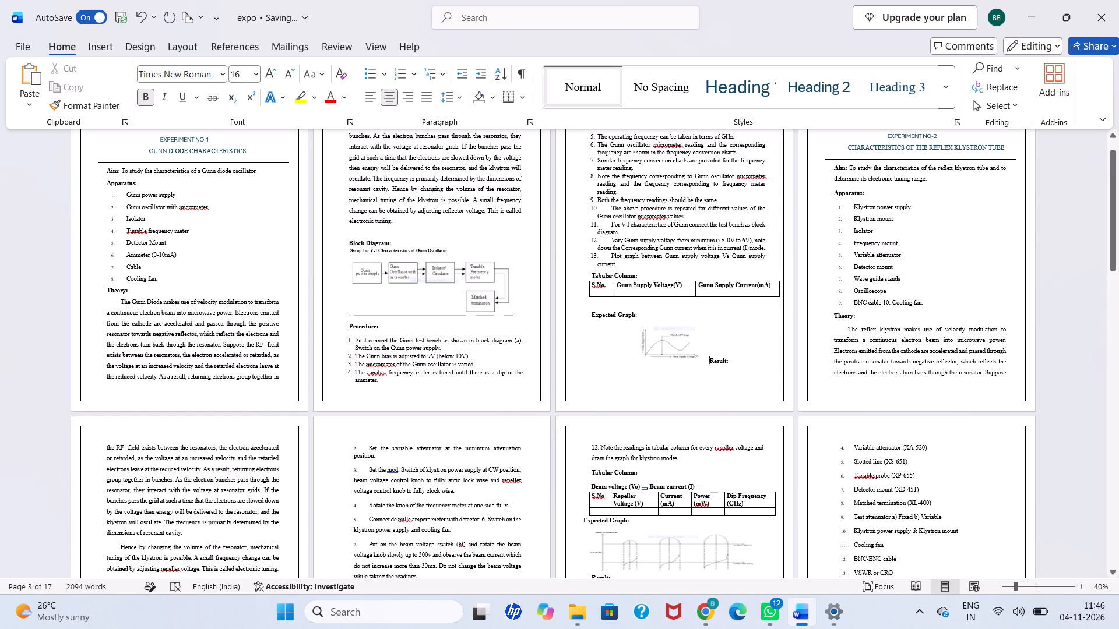
key("Return")
key("BackSpace")
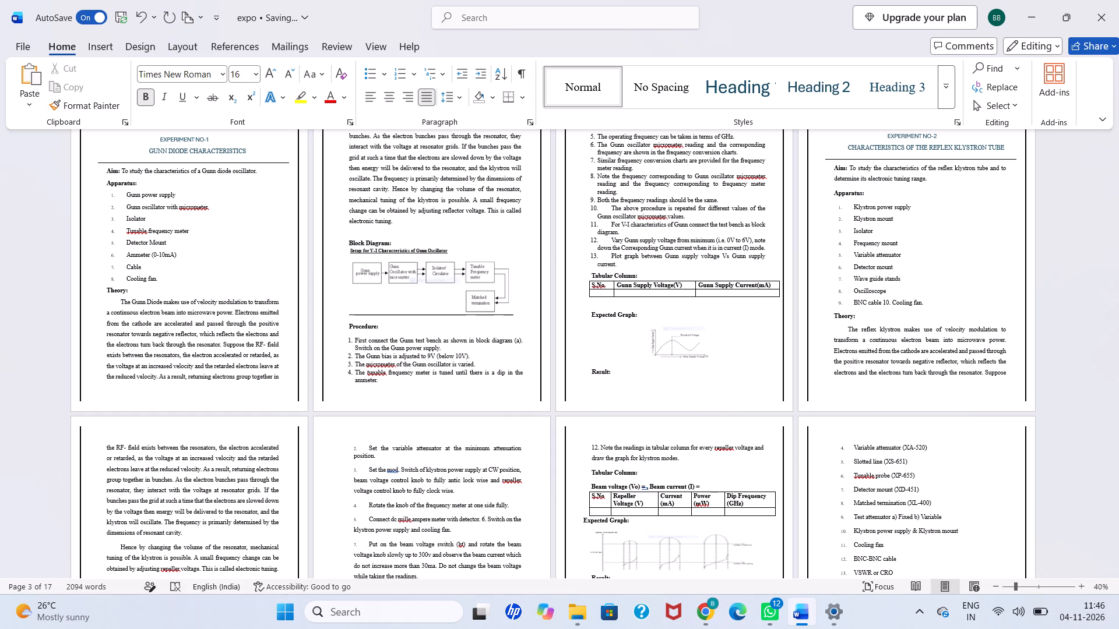
Insert nine blank lines above the EXPERIMENT NO-3 heading to push it to the top of the following page.
scroll(669, 349, "up", 5)
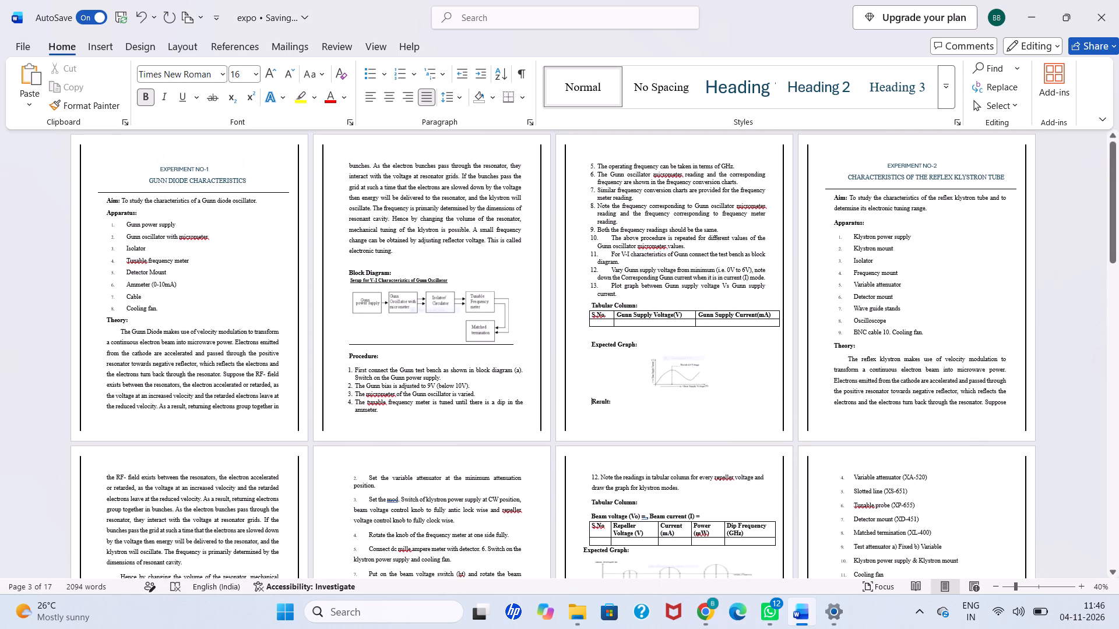
scroll(669, 349, "down", 3)
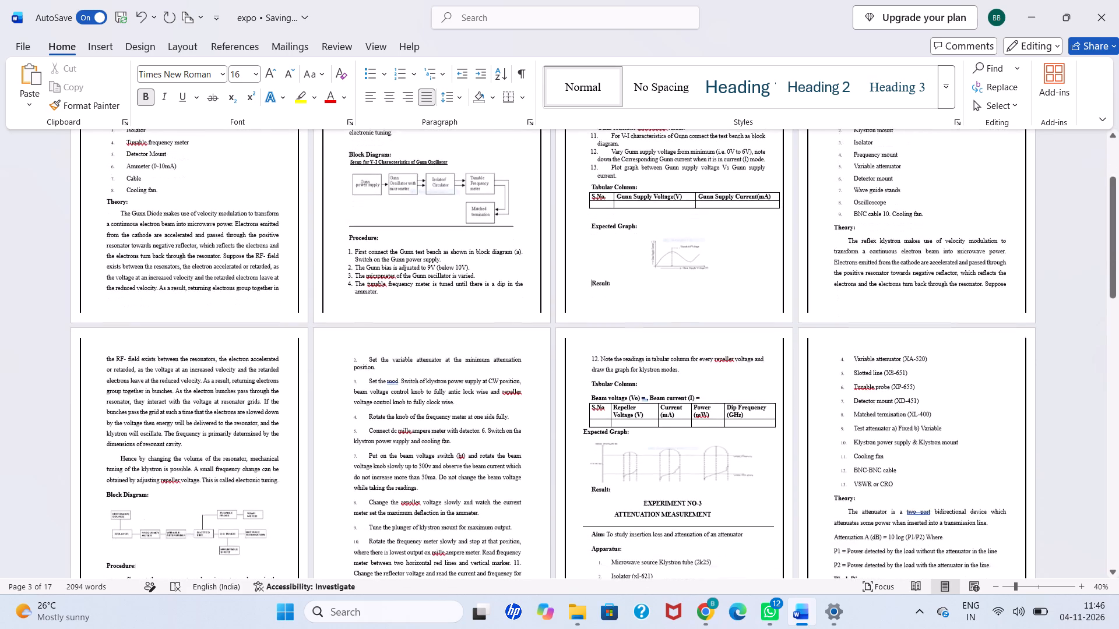
scroll(669, 340, "down", 3)
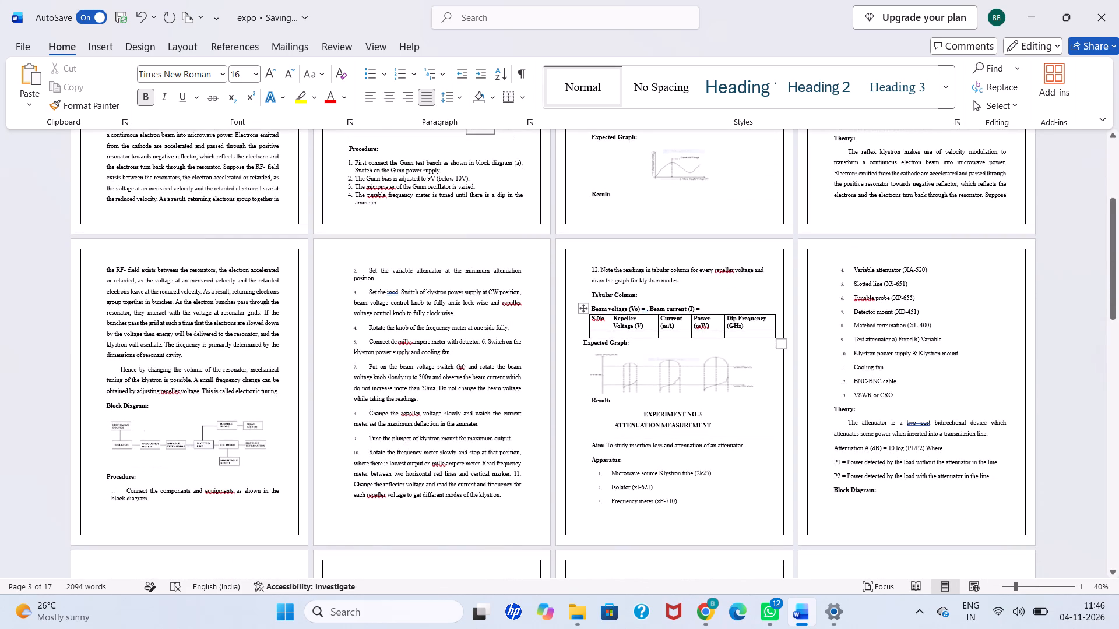
scroll(669, 340, "down", 1)
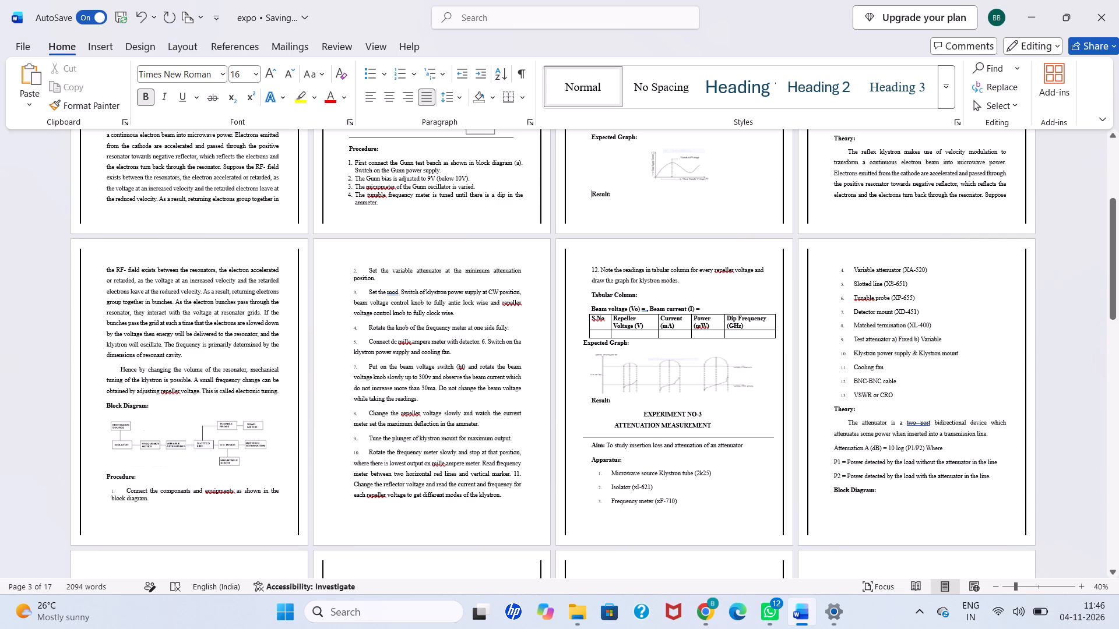
left_click(636, 407)
key("Down")
key("Return")
key("Return")
key("Return")
key("Return")
key("Return")
key("Return")
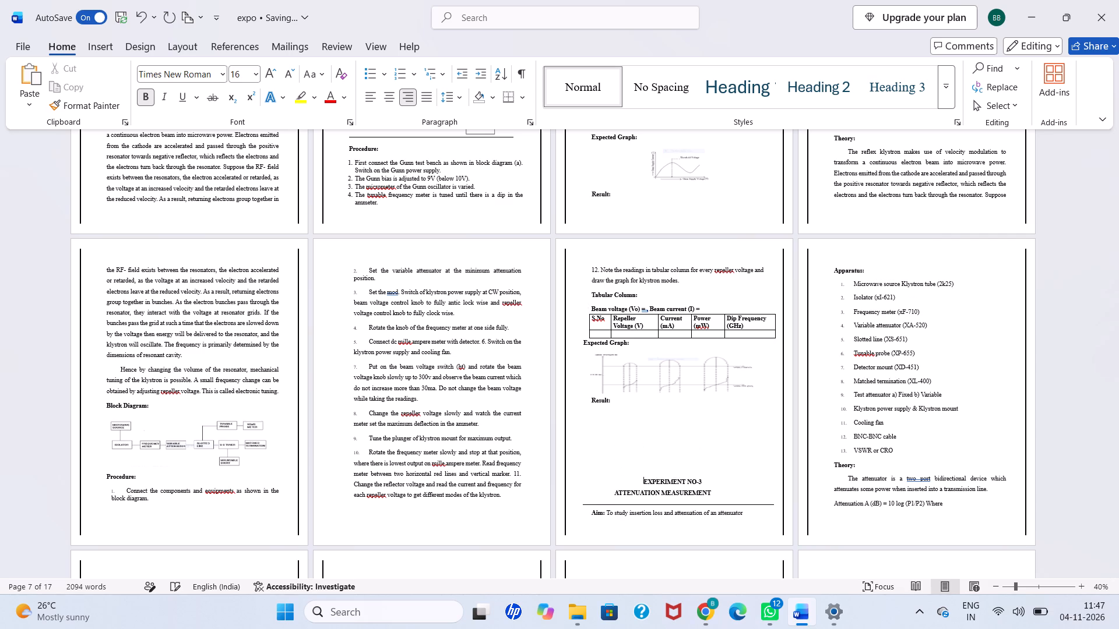
key("Return")
key("Return")
key("Return")
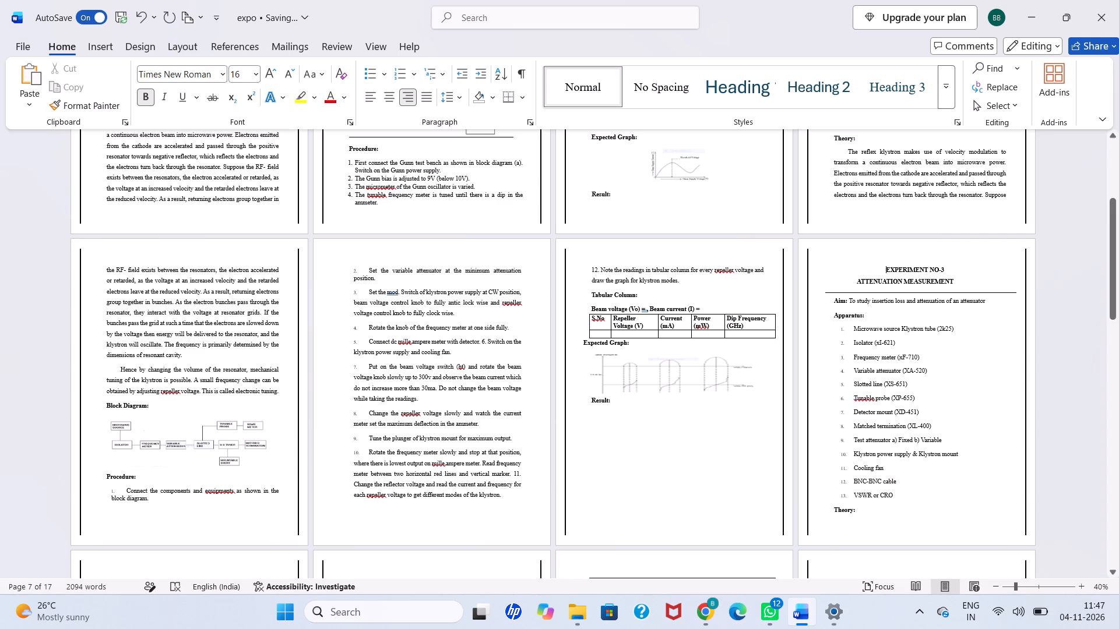
Enlarge Experiment No-2's expected graph slightly downward to fill the free space on its page.
left_click(649, 374)
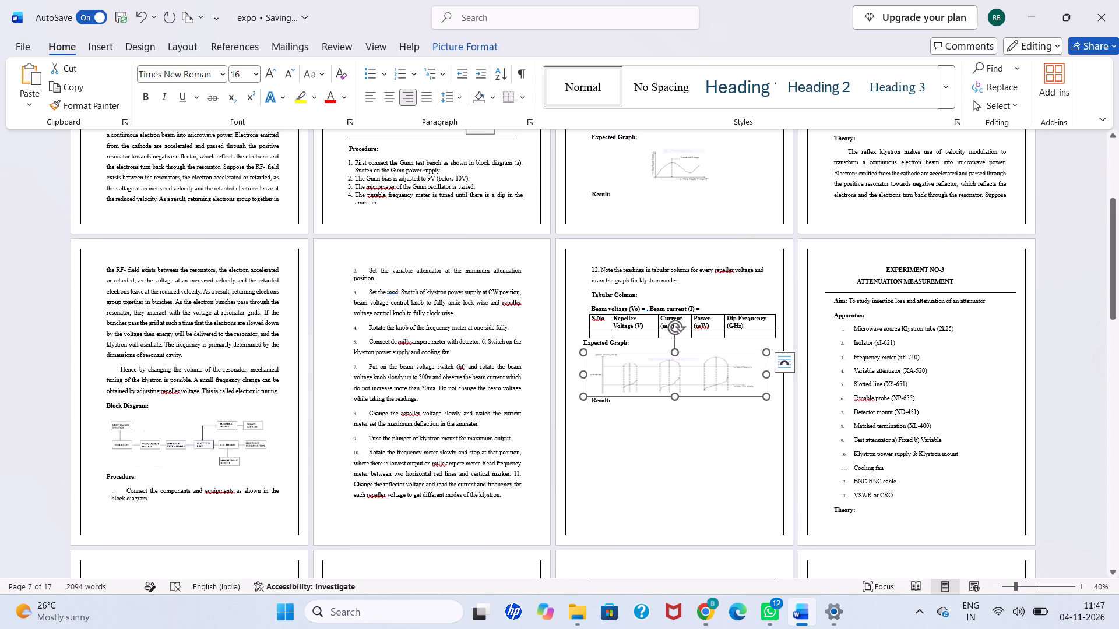
left_click_drag(768, 393, 767, 411)
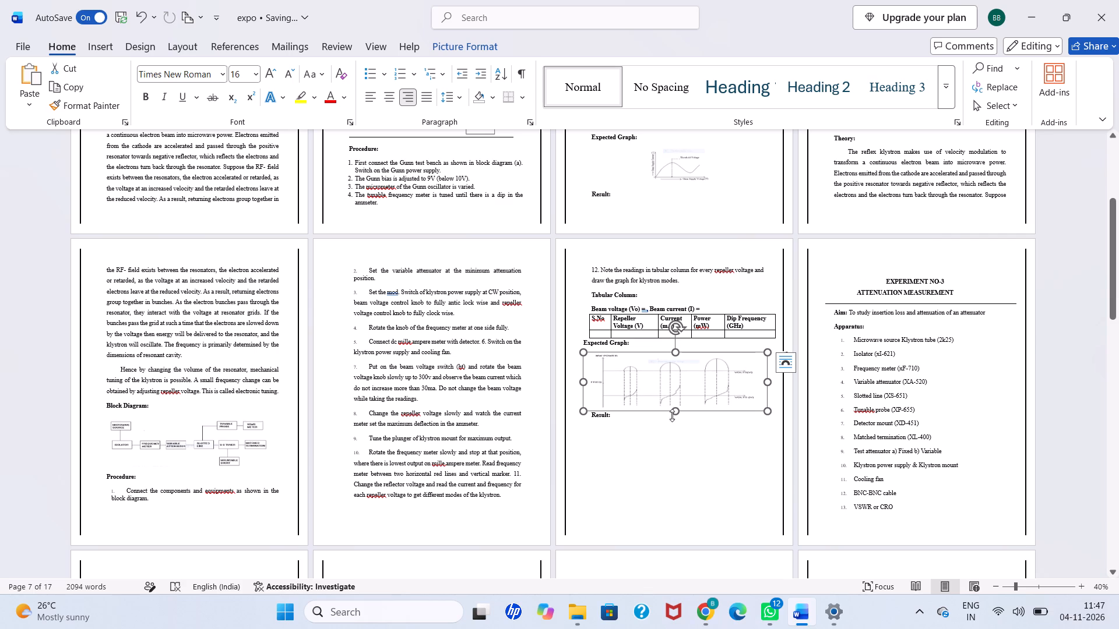
scroll(385, 364, "up", 2)
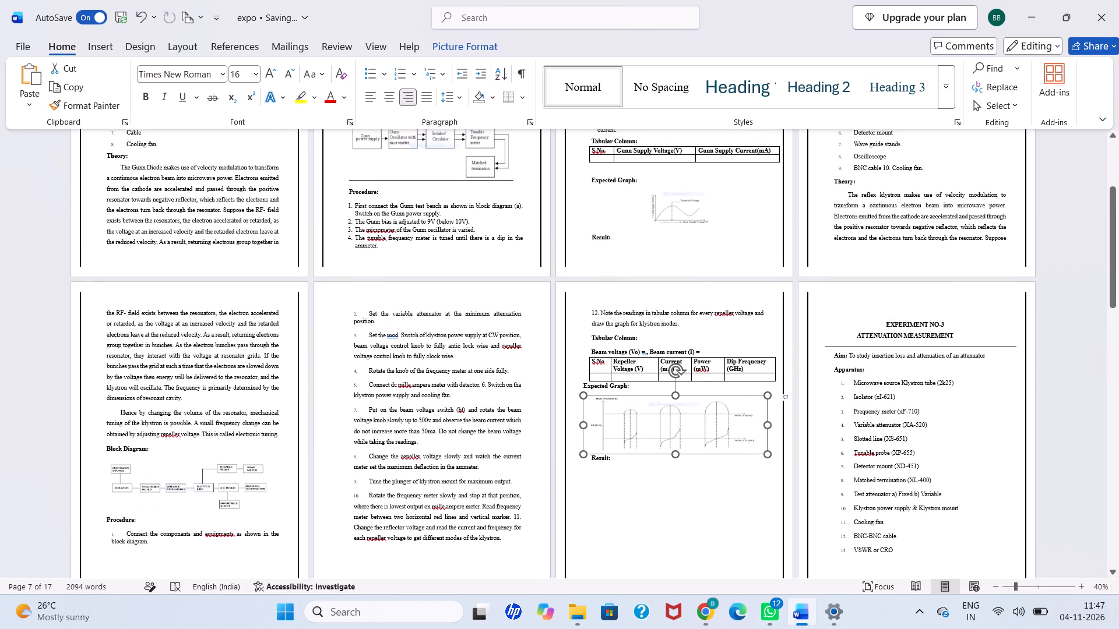
scroll(385, 364, "up", 1)
Show the document in full-screen mode and capture a screenshot of the pages from Experiment No-1 to the start of Experiment No-3.
scroll(440, 292, "up", 1)
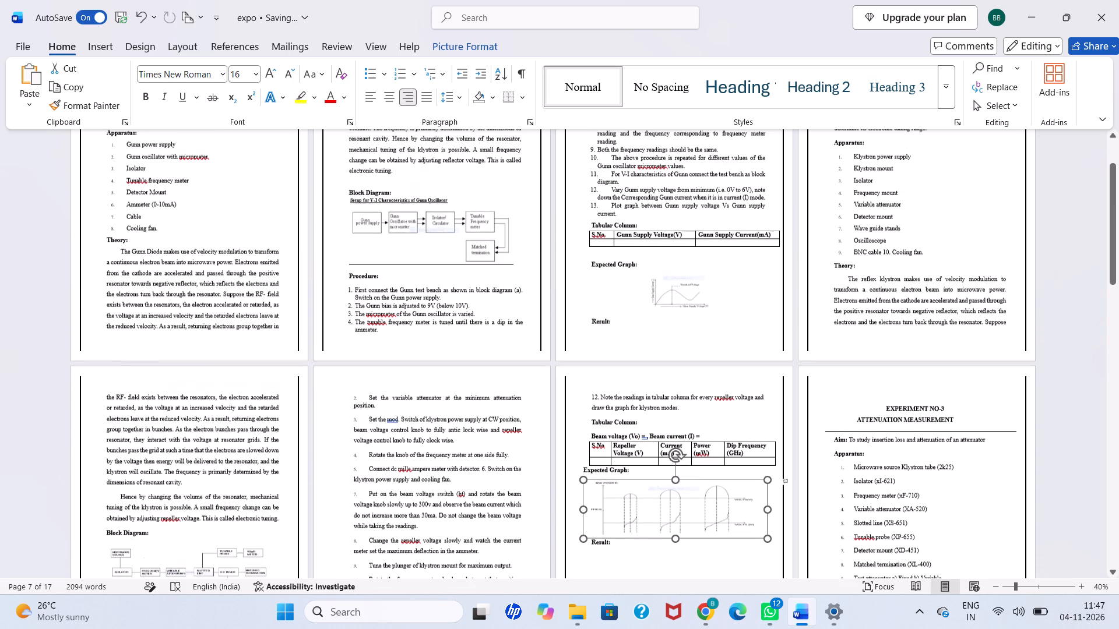
scroll(440, 292, "up", 1)
left_click(440, 292)
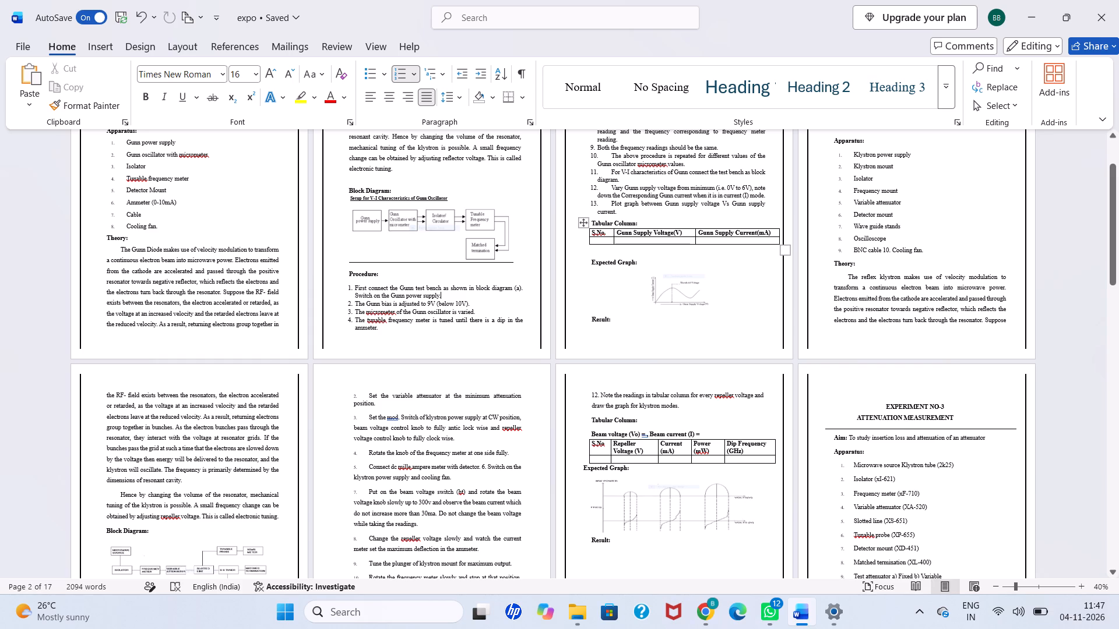
left_click(1102, 118)
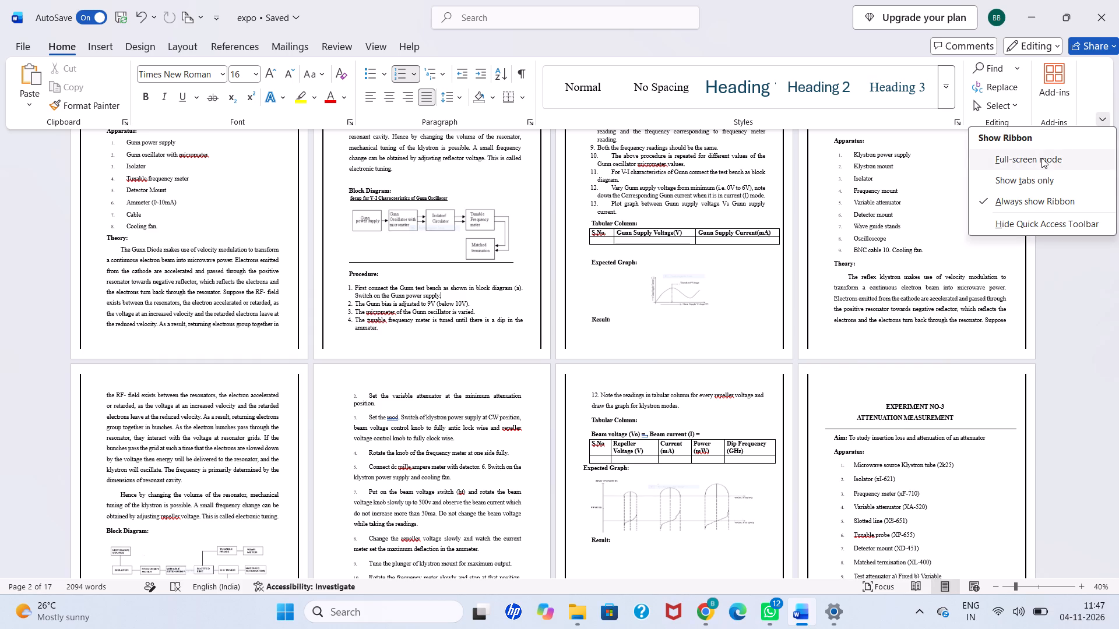
left_click(1041, 158)
left_click(758, 218)
scroll(758, 218, "up", 5)
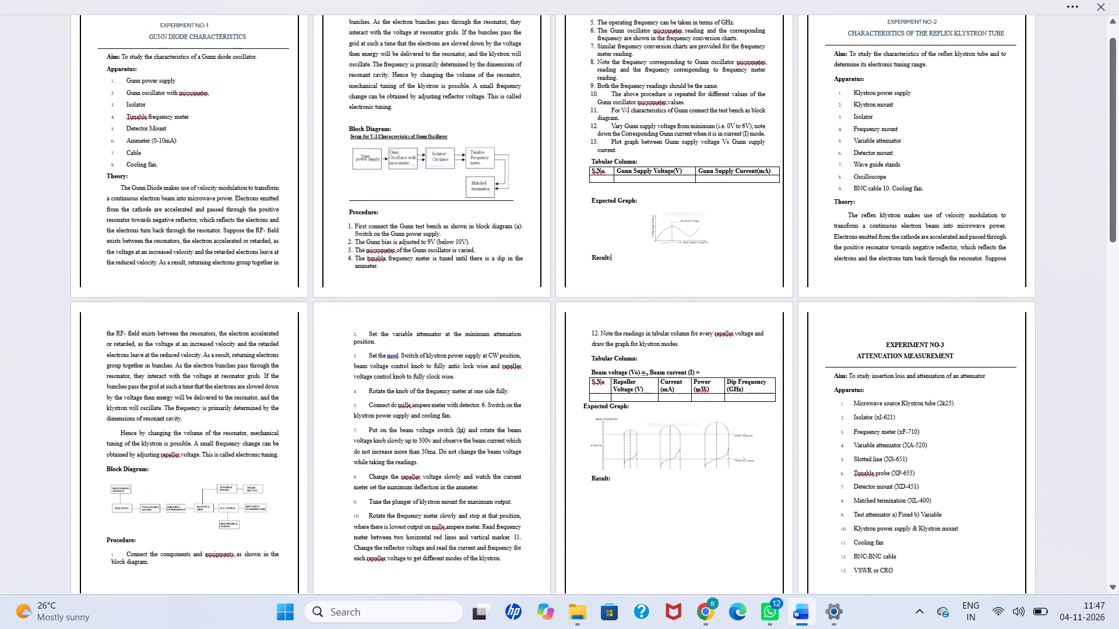
scroll(758, 218, "down", 1)
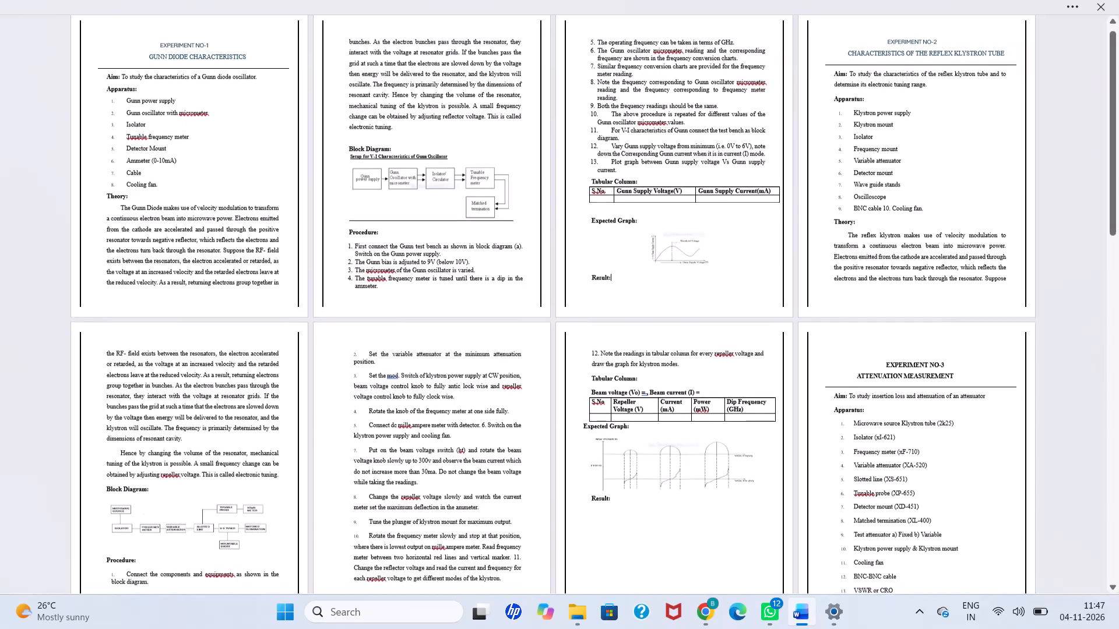
scroll(758, 218, "down", 2)
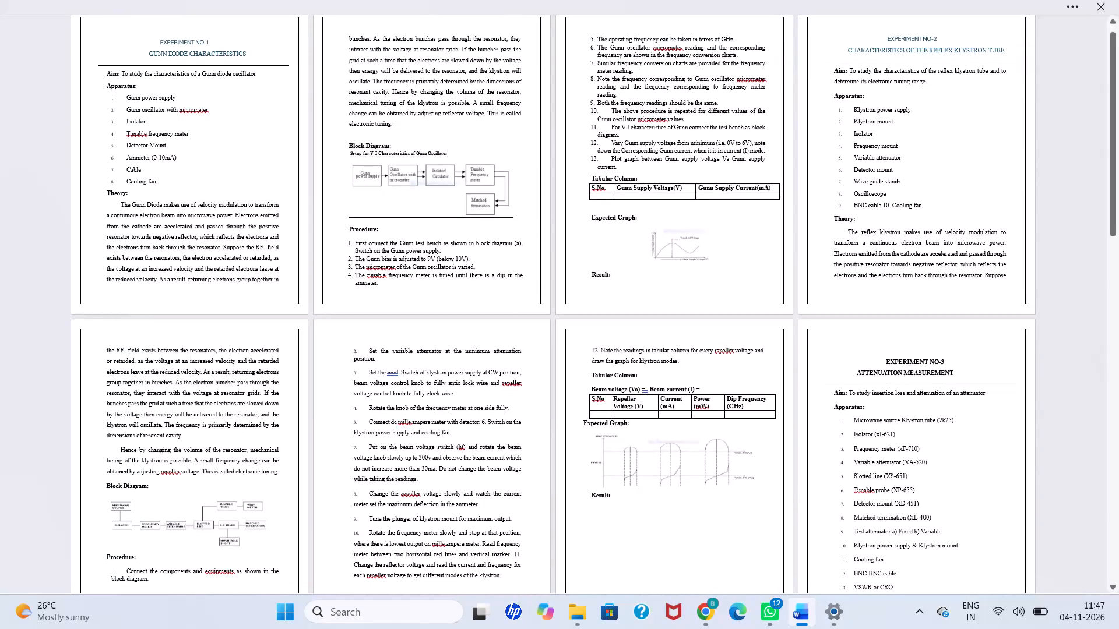
scroll(758, 218, "down", 2)
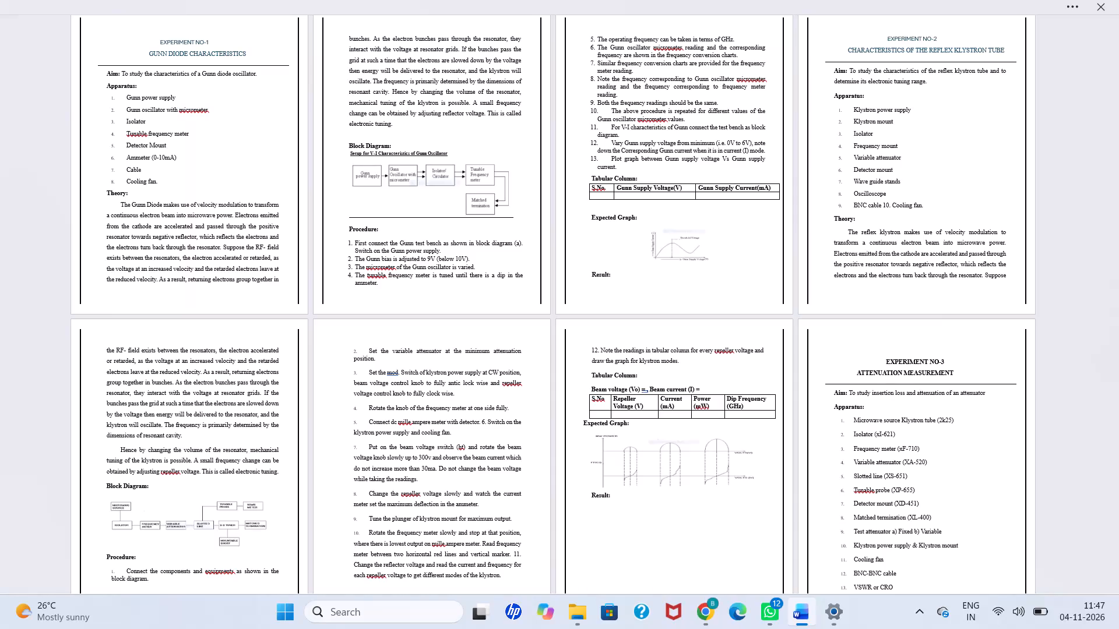
key("super+Print")
Reformat Experiment No-3's procedure steps with the Normal style, a numbered list and font size 16.
scroll(758, 218, "down", 5)
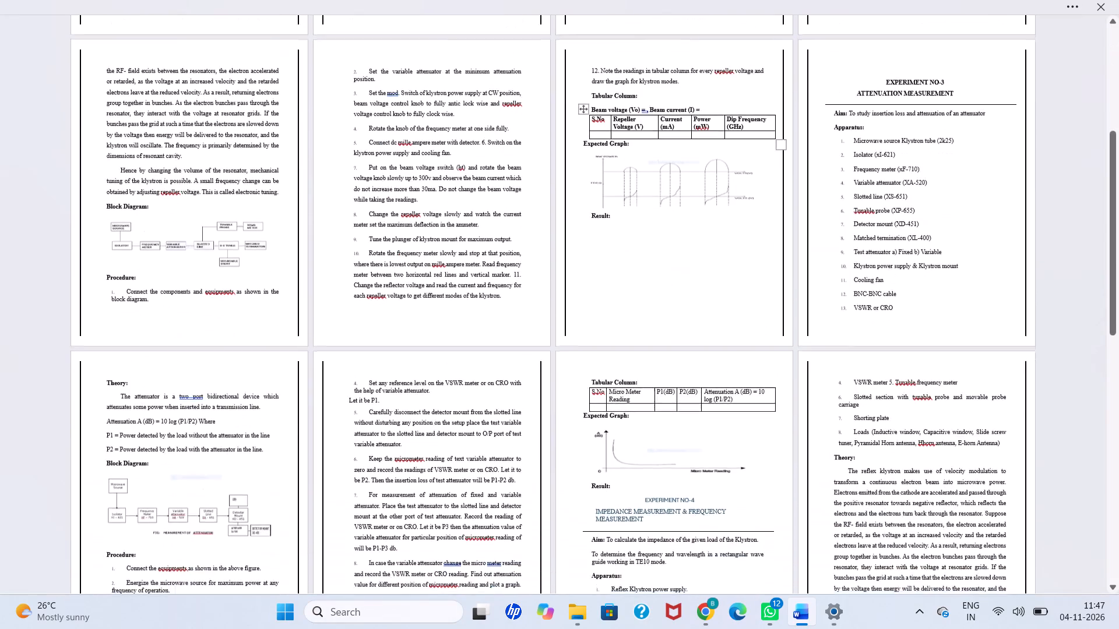
scroll(758, 218, "down", 4)
scroll(758, 218, "up", 1)
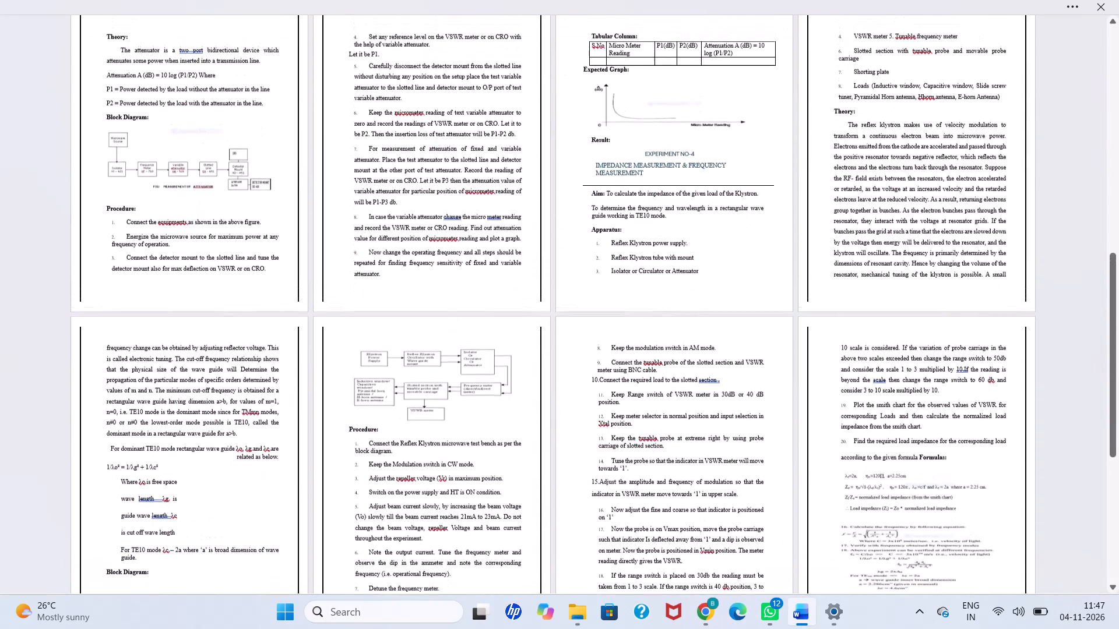
scroll(758, 218, "up", 2)
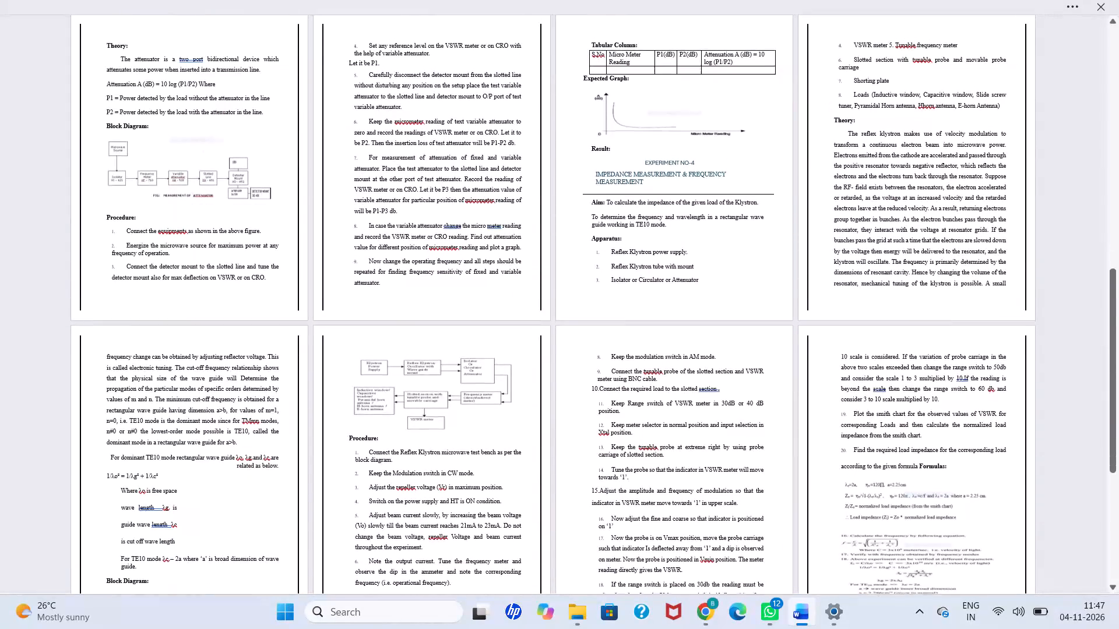
scroll(758, 218, "up", 3)
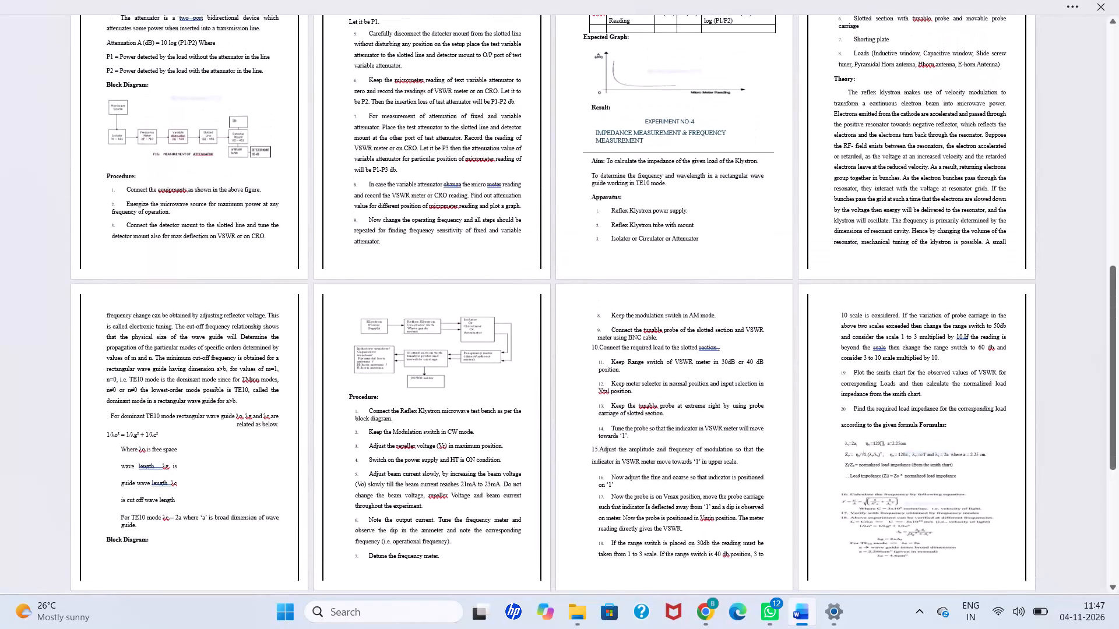
scroll(758, 218, "up", 2)
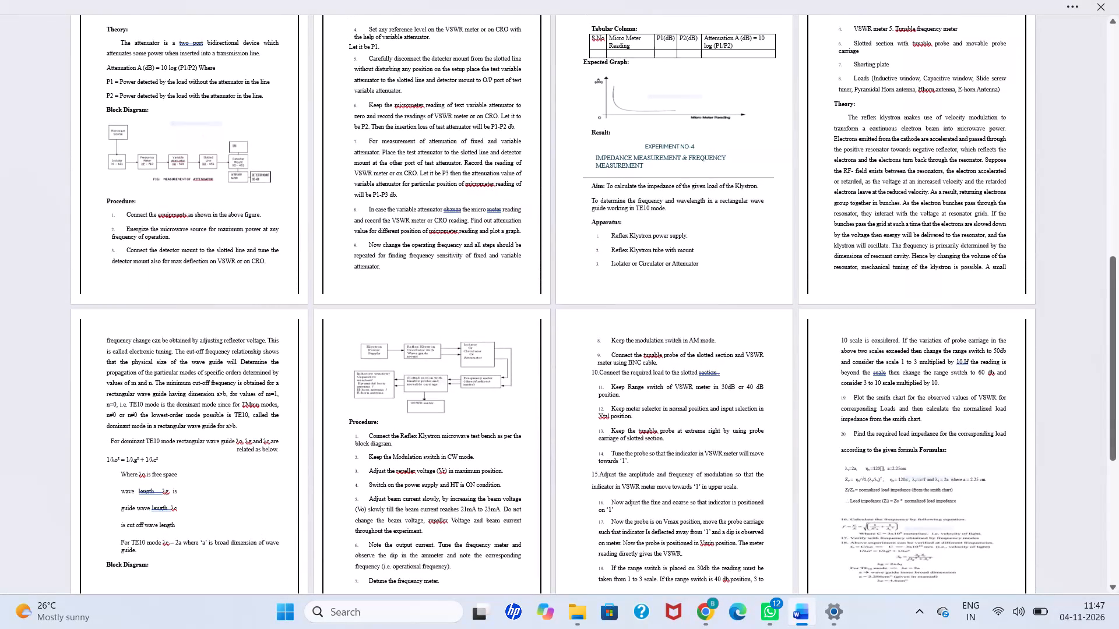
scroll(758, 218, "up", 1)
left_click_drag(109, 218, 402, 278)
left_click(569, 2)
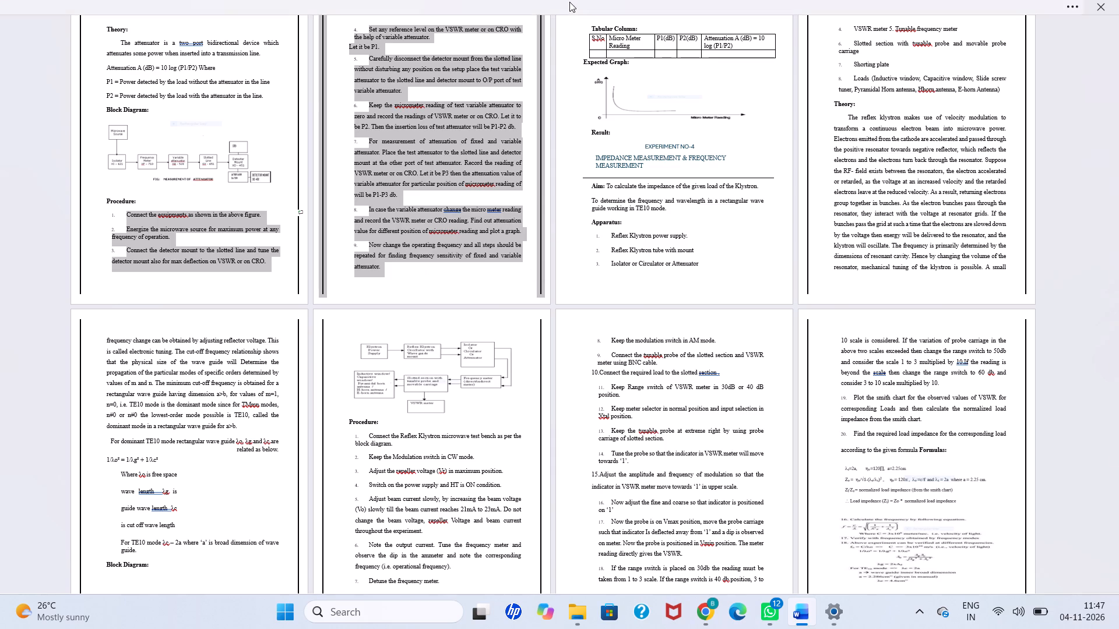
left_click(664, 95)
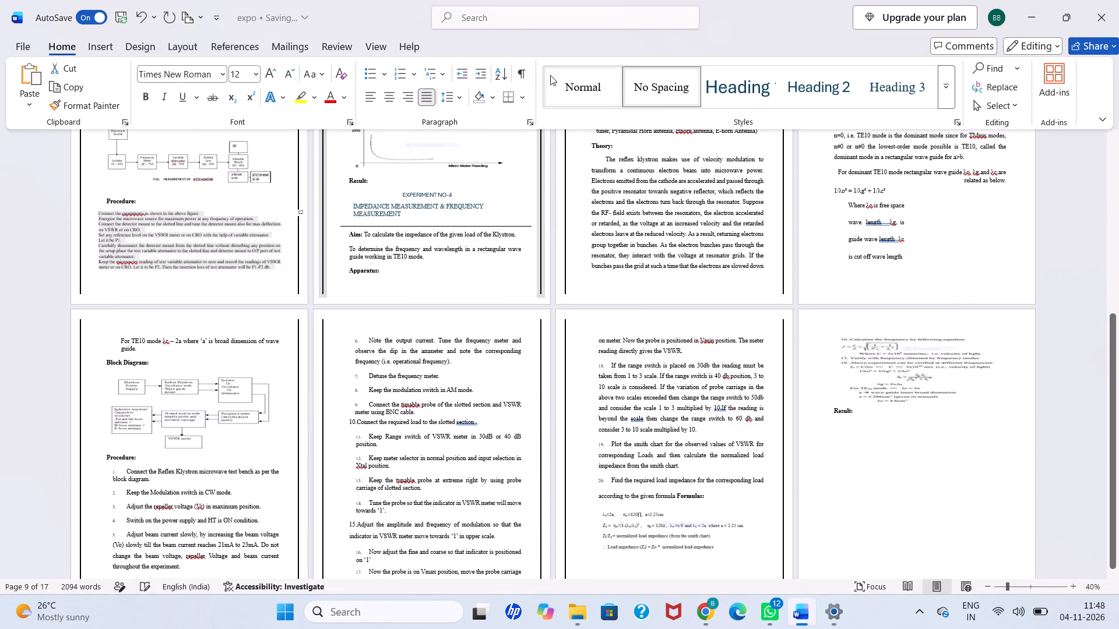
left_click(573, 91)
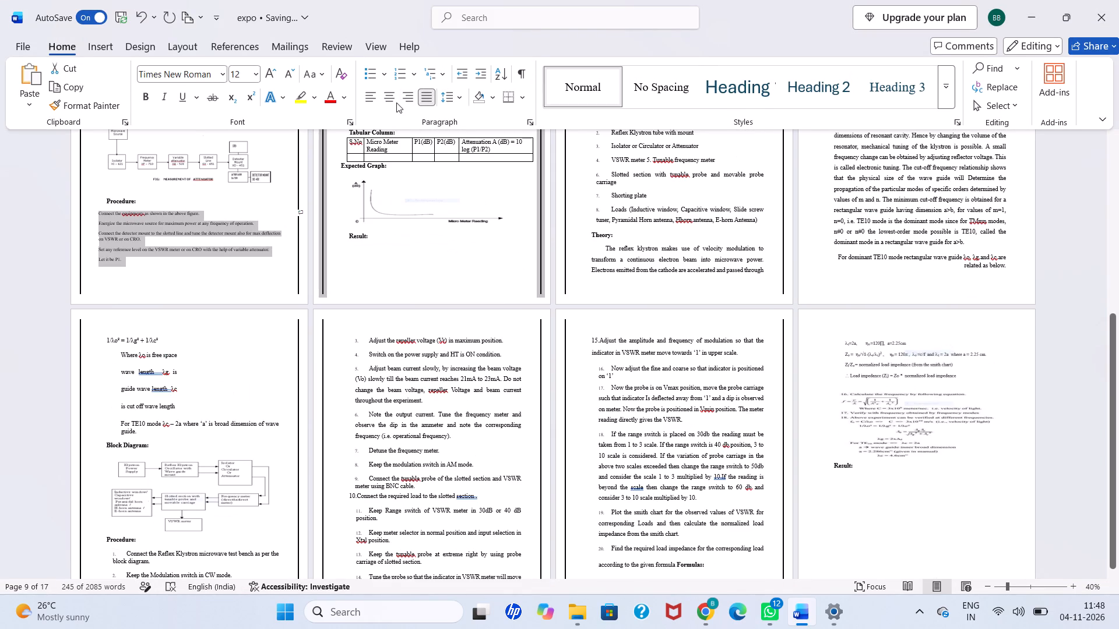
left_click(406, 82)
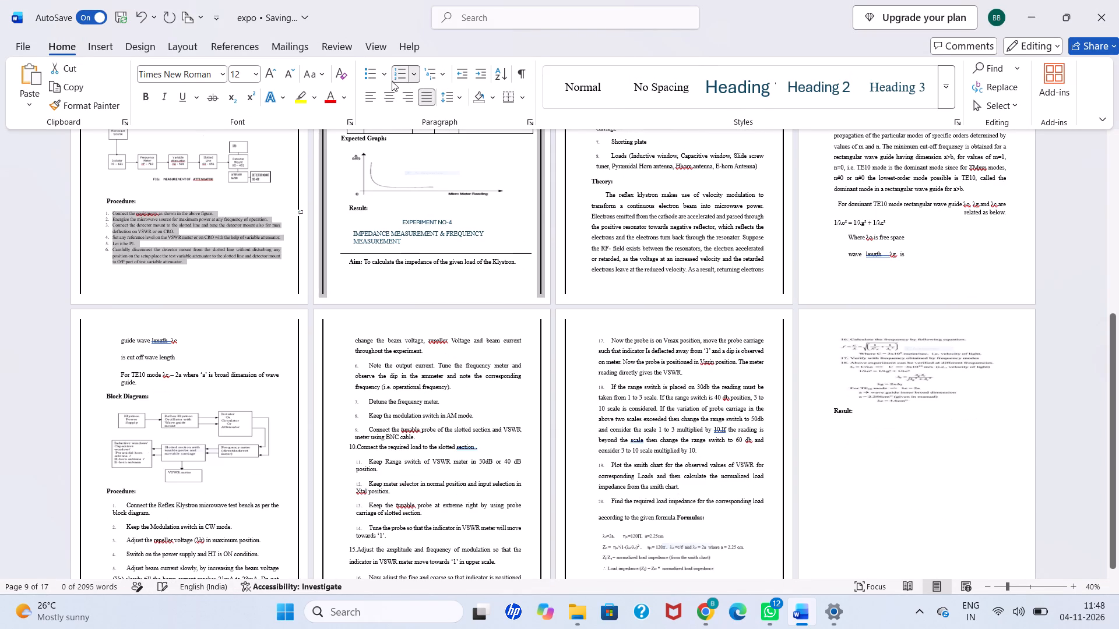
left_click(254, 75)
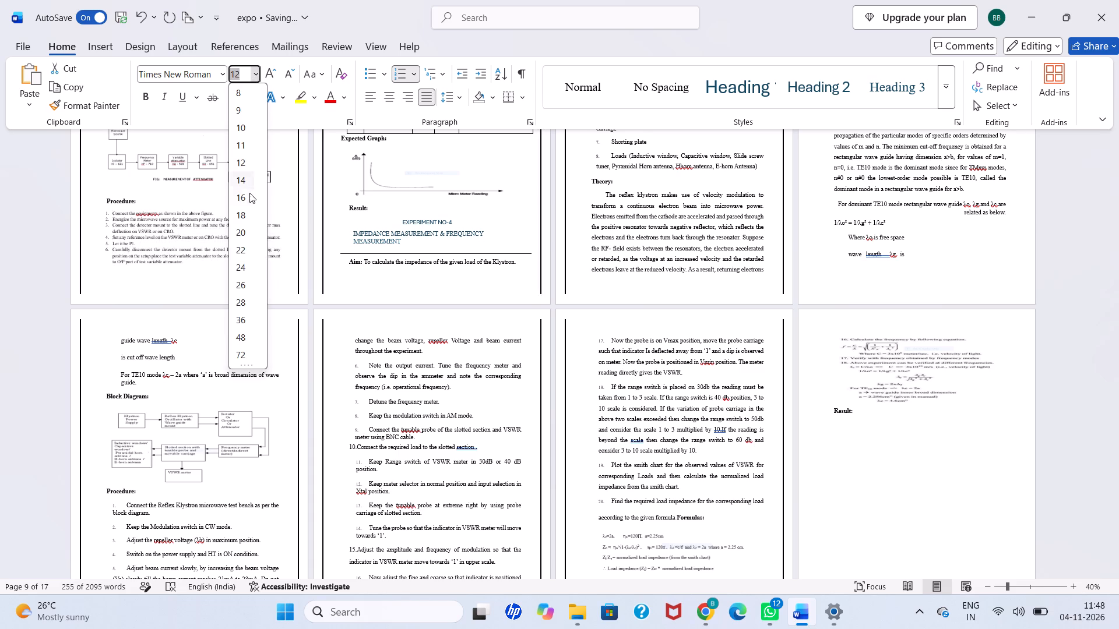
left_click(249, 197)
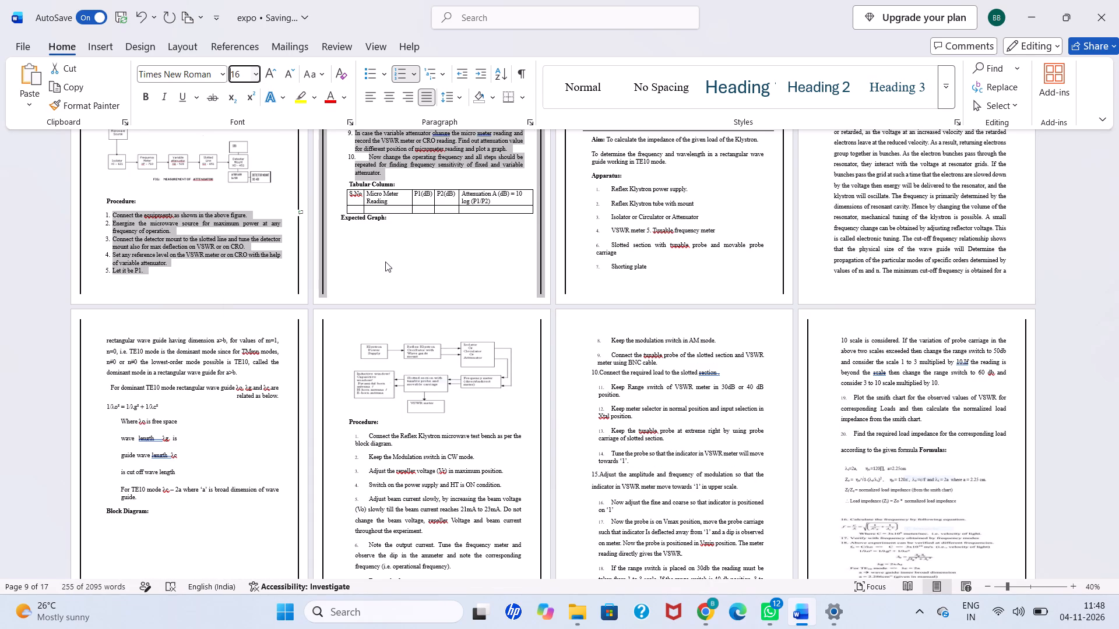
left_click(385, 262)
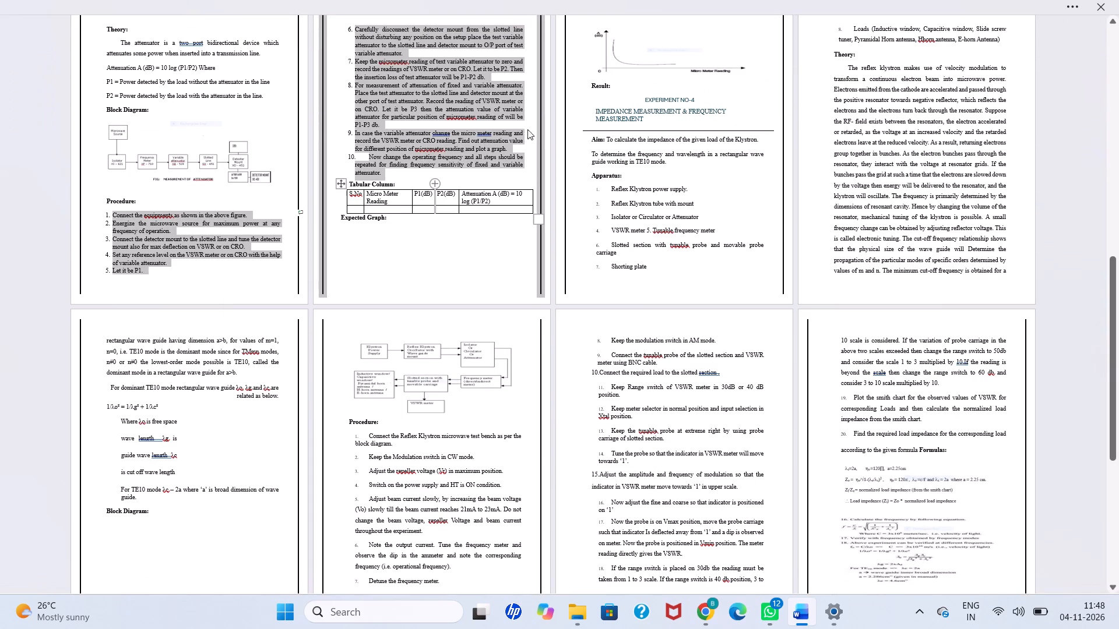
Shrink Experiment No-3's expected graph until it and the Result: label fit on the page with the tabular column.
left_click(677, 73)
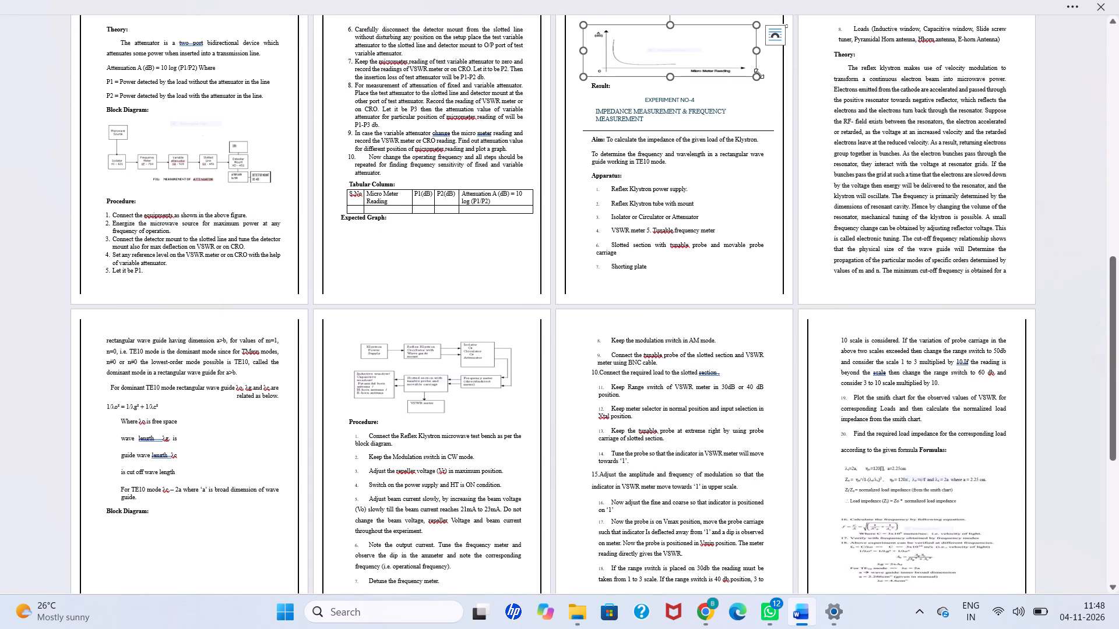
left_click_drag(758, 78, 748, 61)
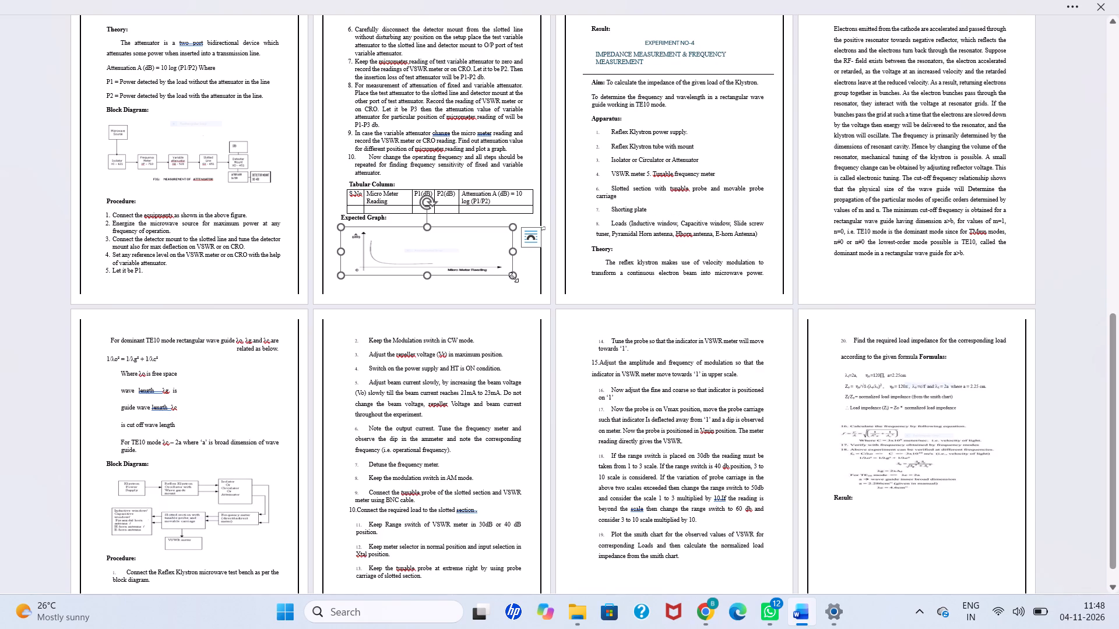
left_click_drag(513, 277, 477, 270)
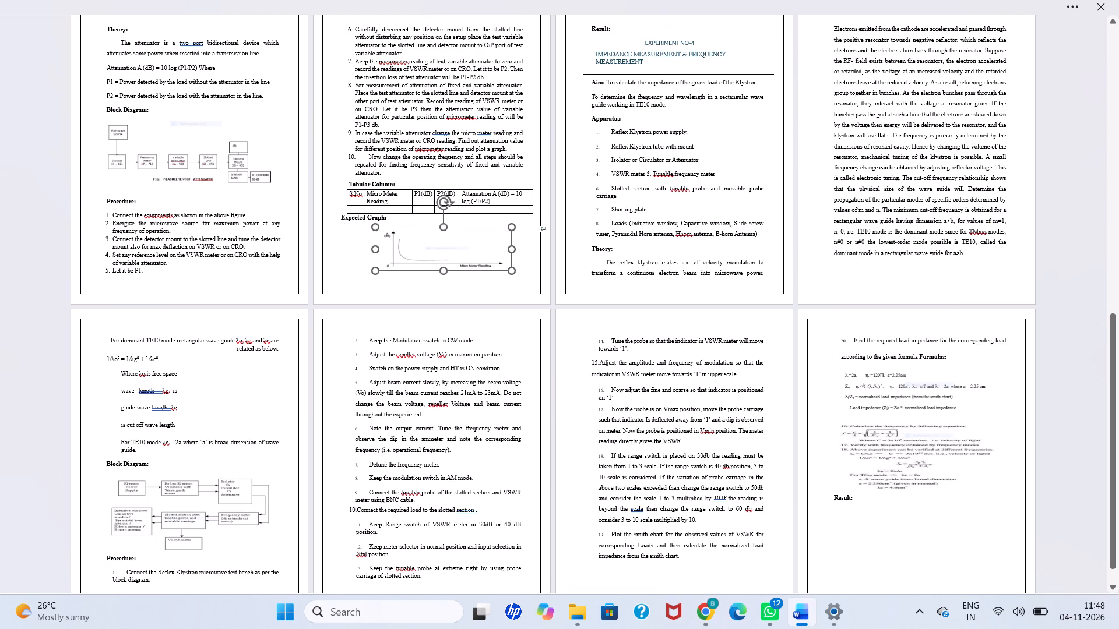
left_click_drag(477, 270, 481, 258)
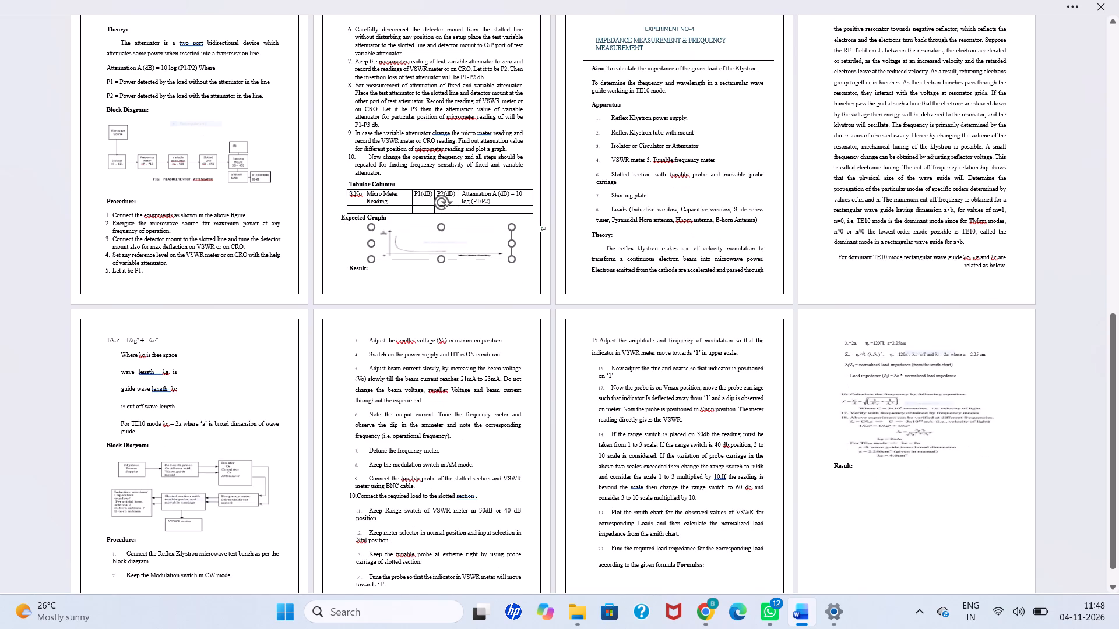
left_click_drag(481, 258, 481, 260)
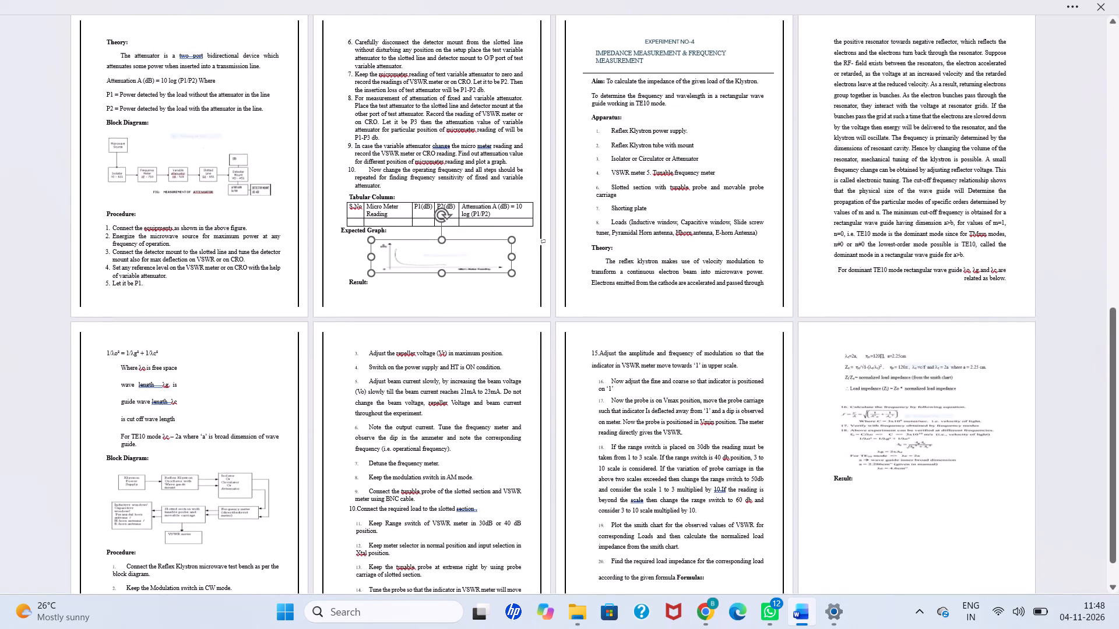
Delete the extra space between Experiment No-3's block diagram and its Procedure: heading.
left_click(150, 207)
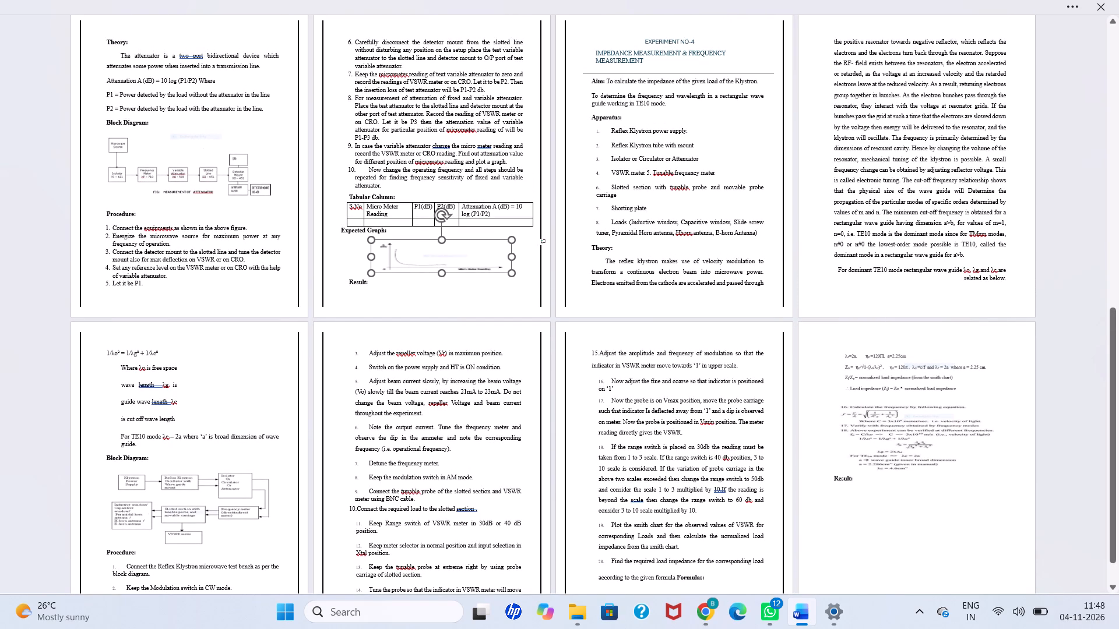
key("BackSpace")
key("BackSpace")
key("BackSpace")
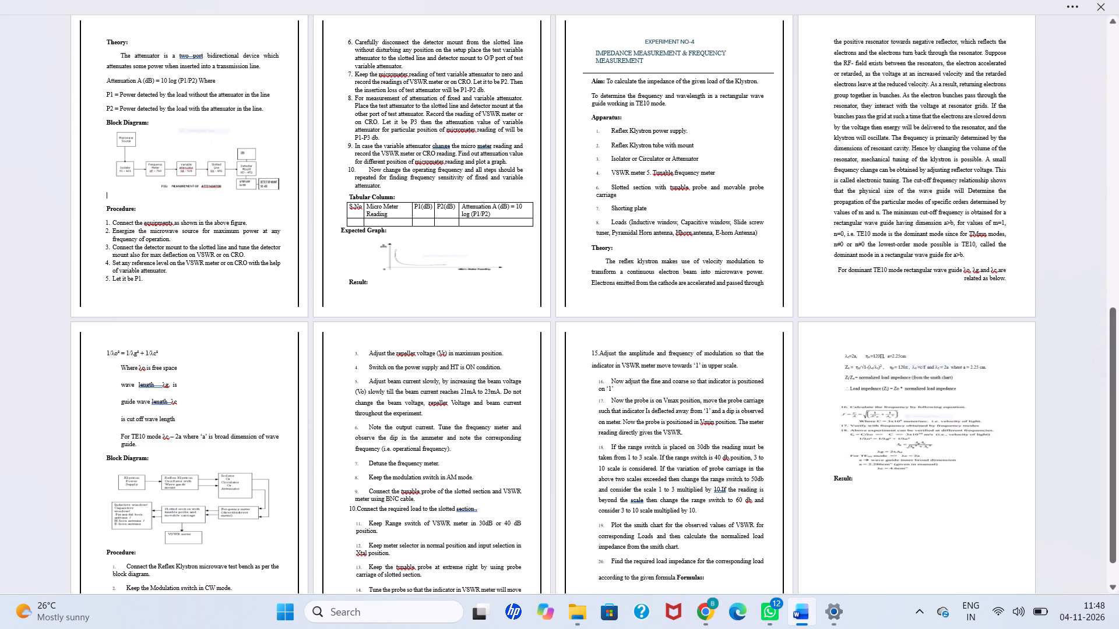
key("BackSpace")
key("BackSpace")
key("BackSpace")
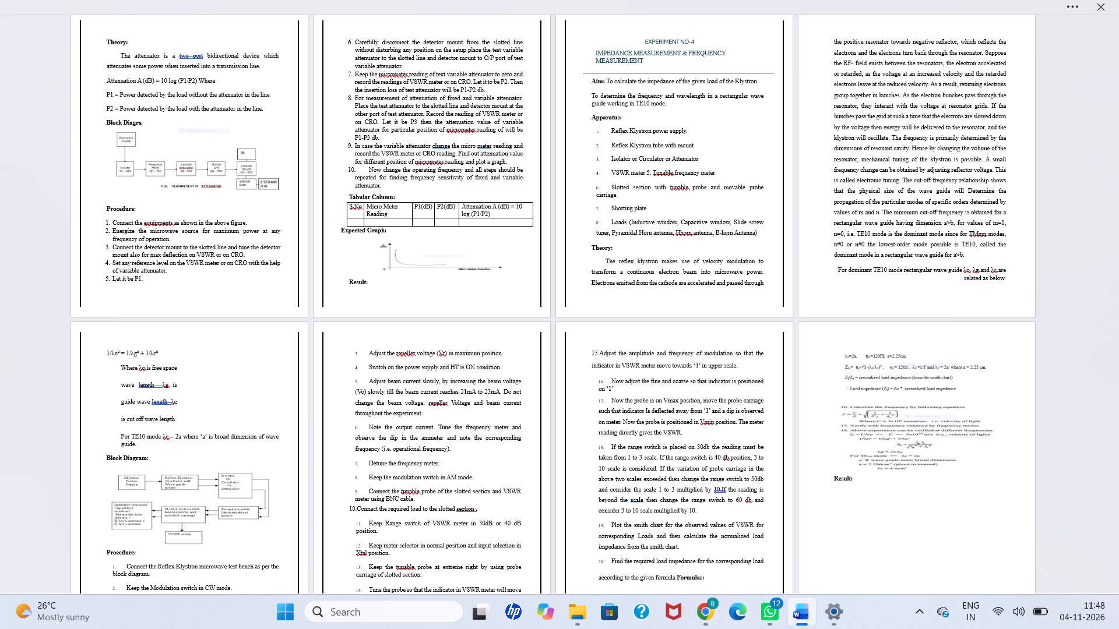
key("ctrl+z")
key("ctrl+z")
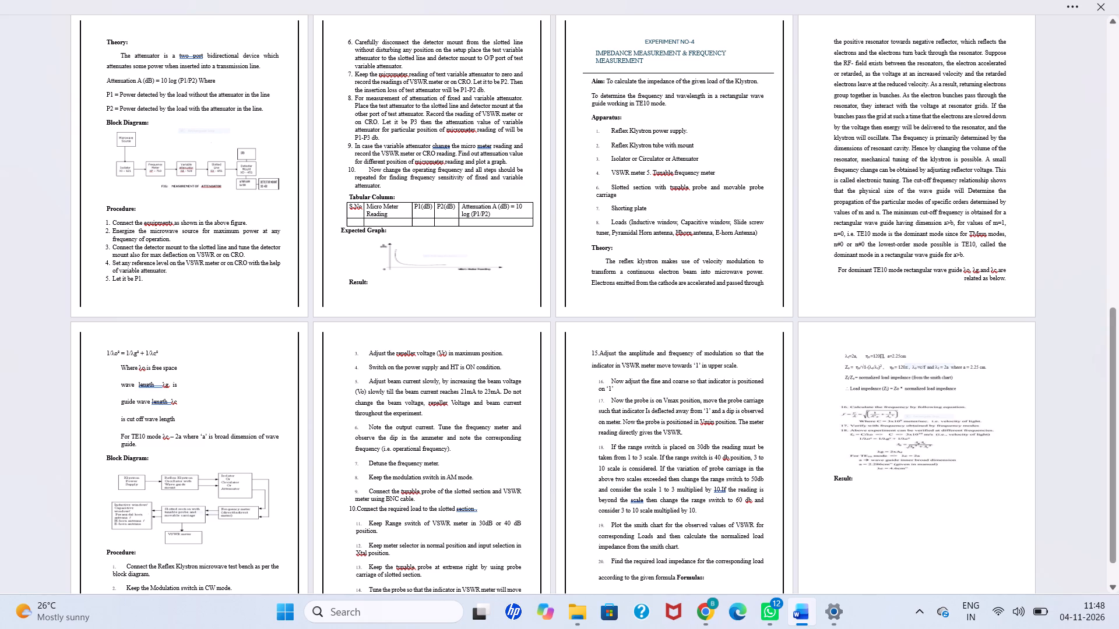
Enlarge Experiment No-3's expected graph slightly downward, keeping the Result: label on the same page.
left_click(417, 259)
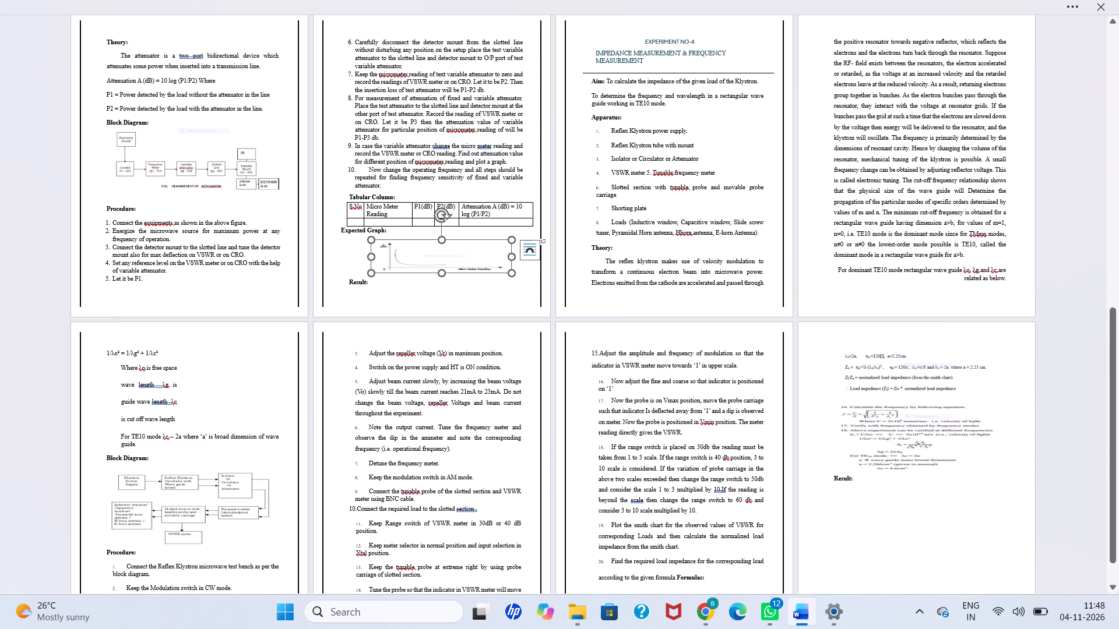
left_click_drag(511, 270, 511, 275)
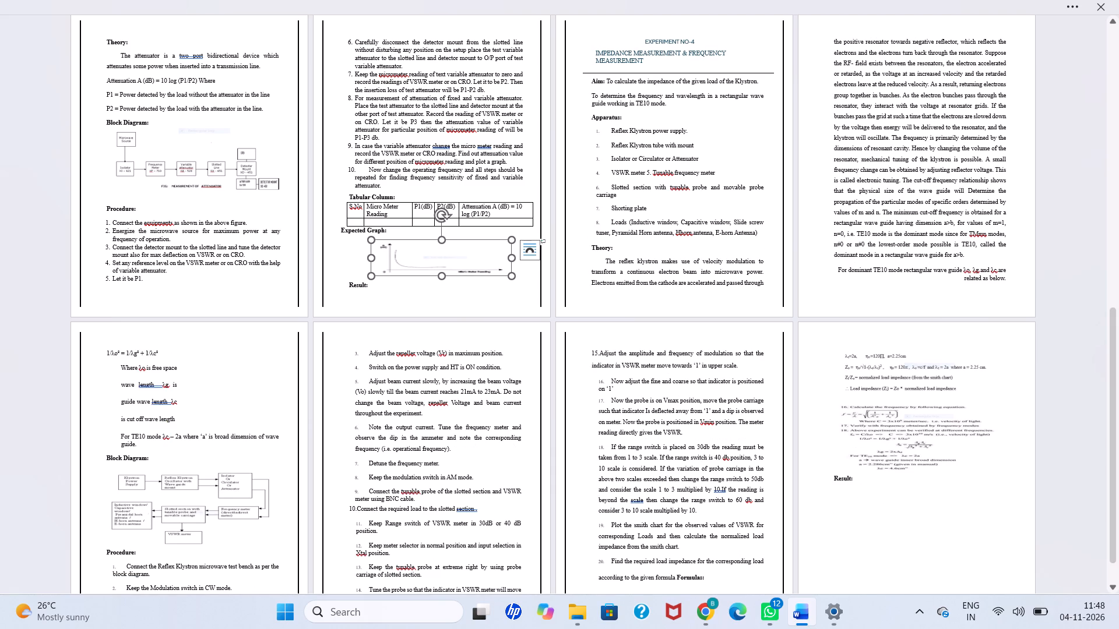
Enlarge the upper formula image, with the normalized load impedance, slightly downward on Experiment No-4's last page.
scroll(675, 115, "down", 1)
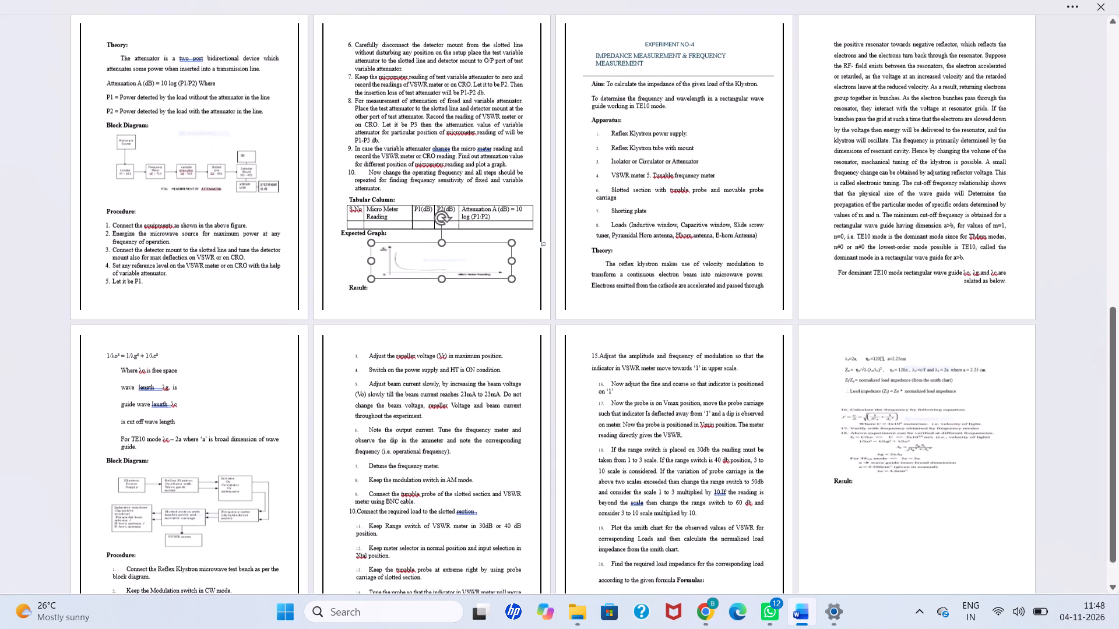
scroll(675, 115, "down", 1)
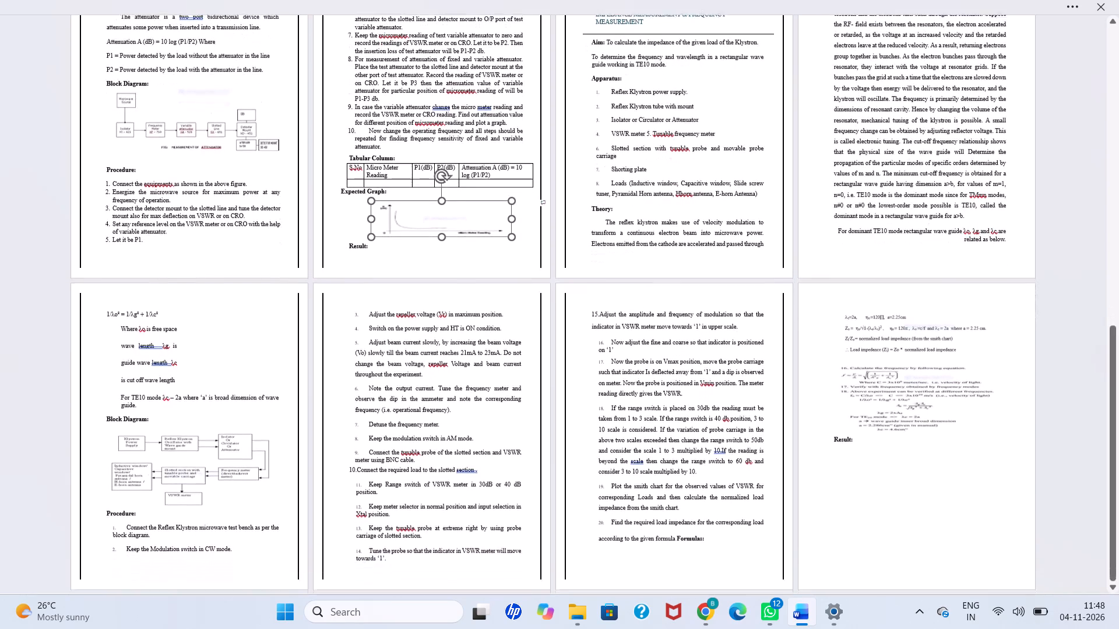
scroll(675, 115, "up", 1)
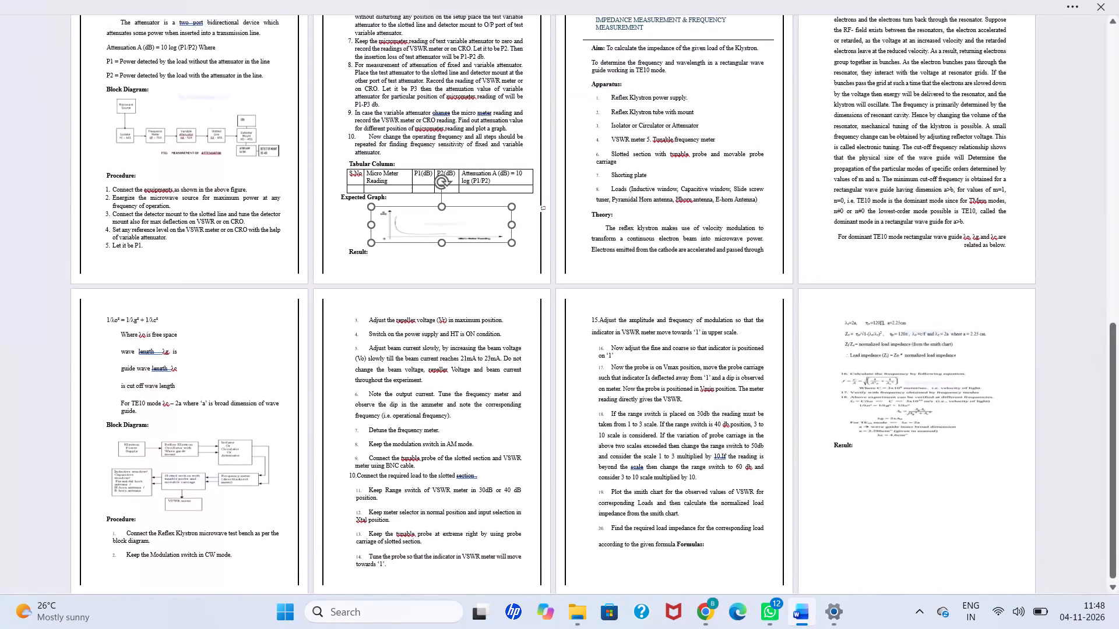
scroll(675, 115, "up", 2)
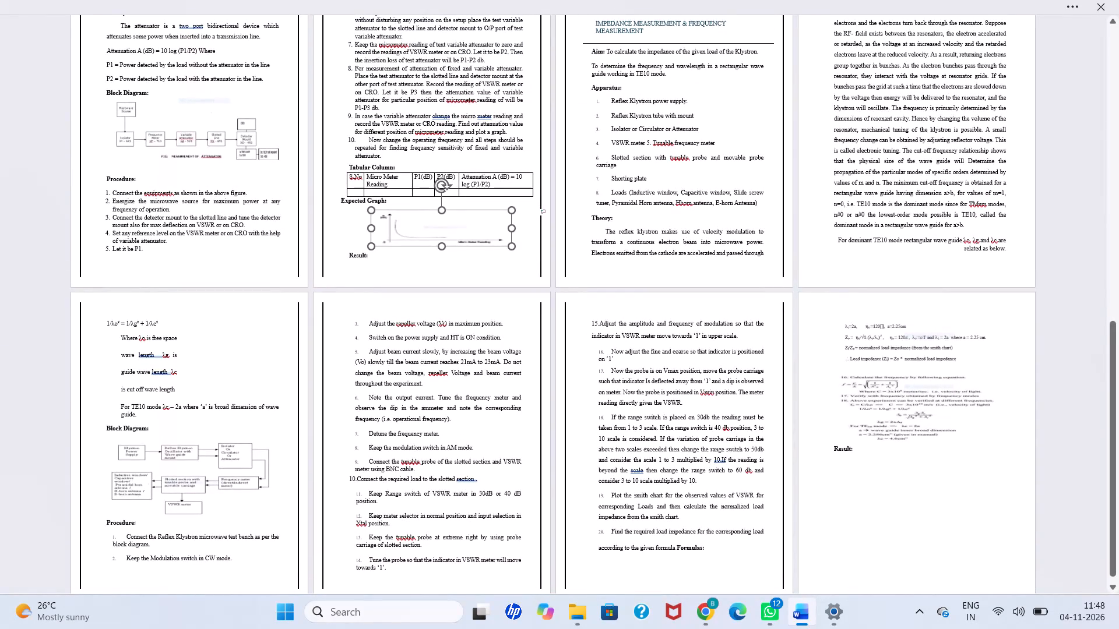
left_click_drag(1114, 414, 1112, 404)
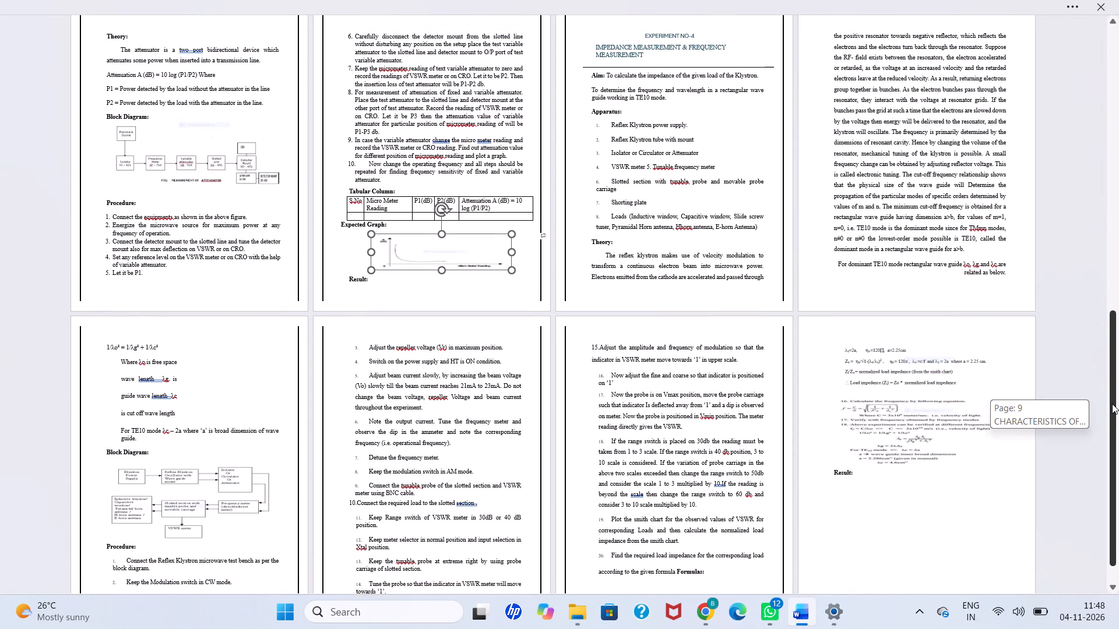
left_click_drag(1112, 404, 1112, 408)
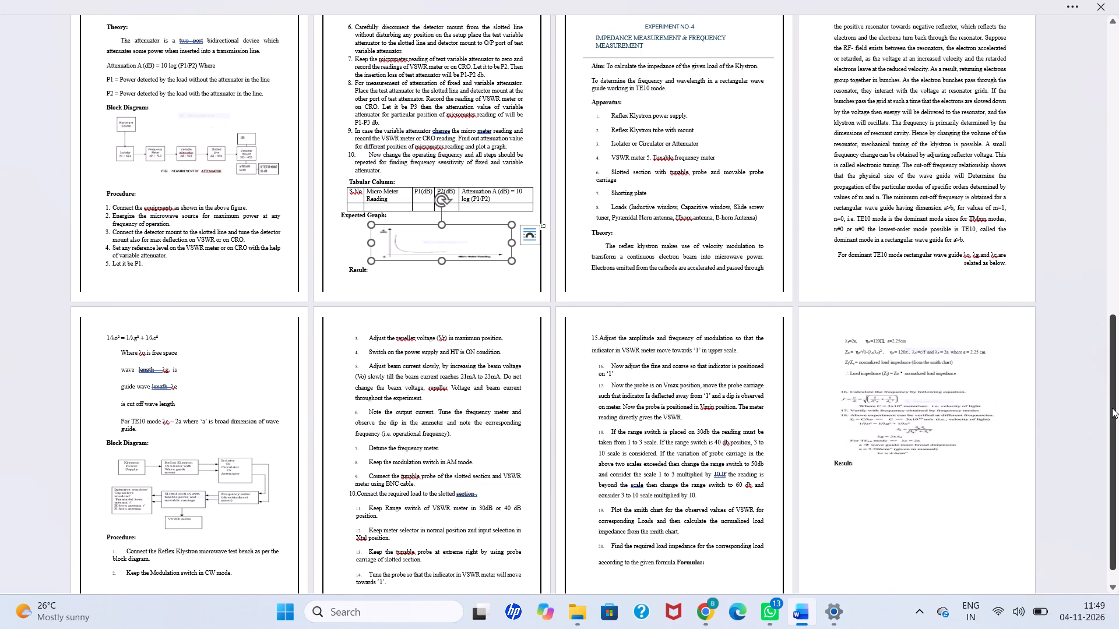
left_click(969, 373)
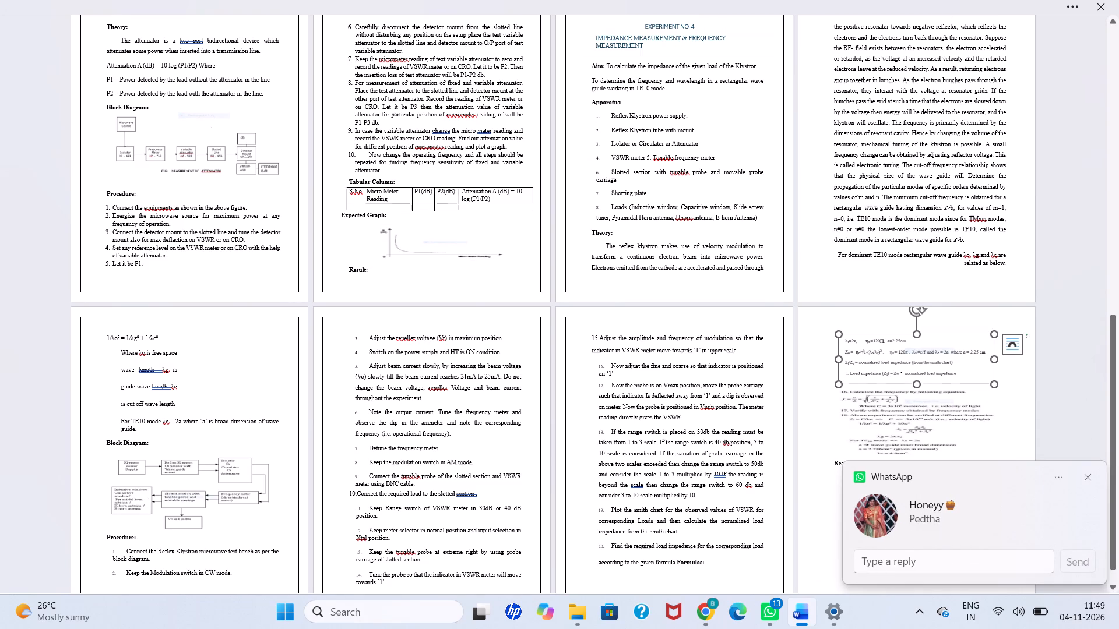
left_click_drag(996, 384, 996, 400)
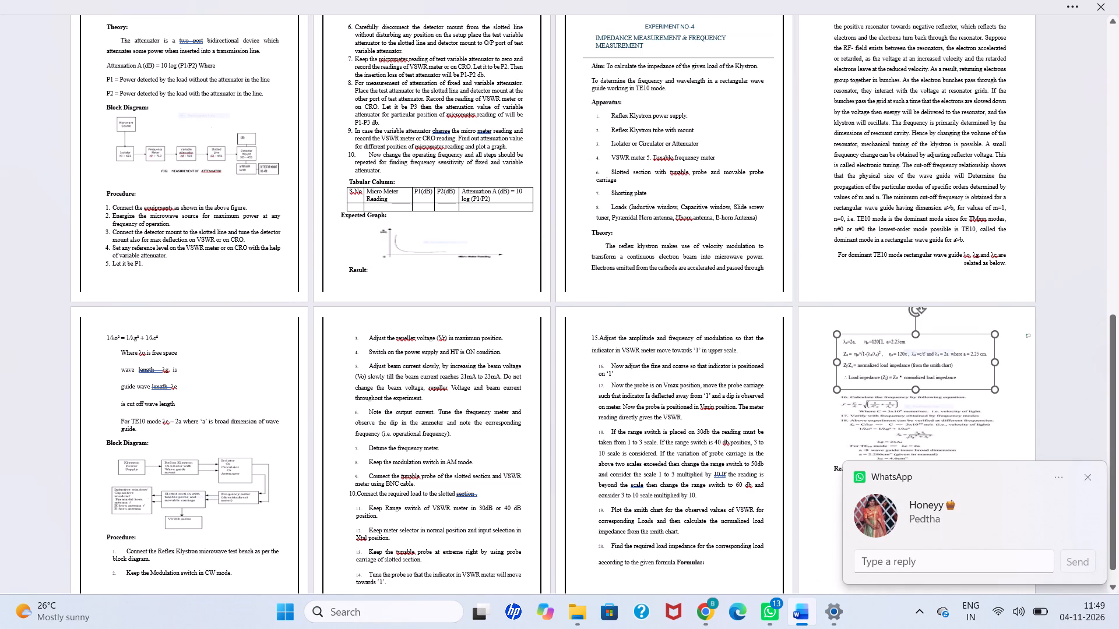
Stretch the lower image of frequency calculation formulas downward on Experiment No-4's last page, keeping it above the Result: label.
left_click(941, 429)
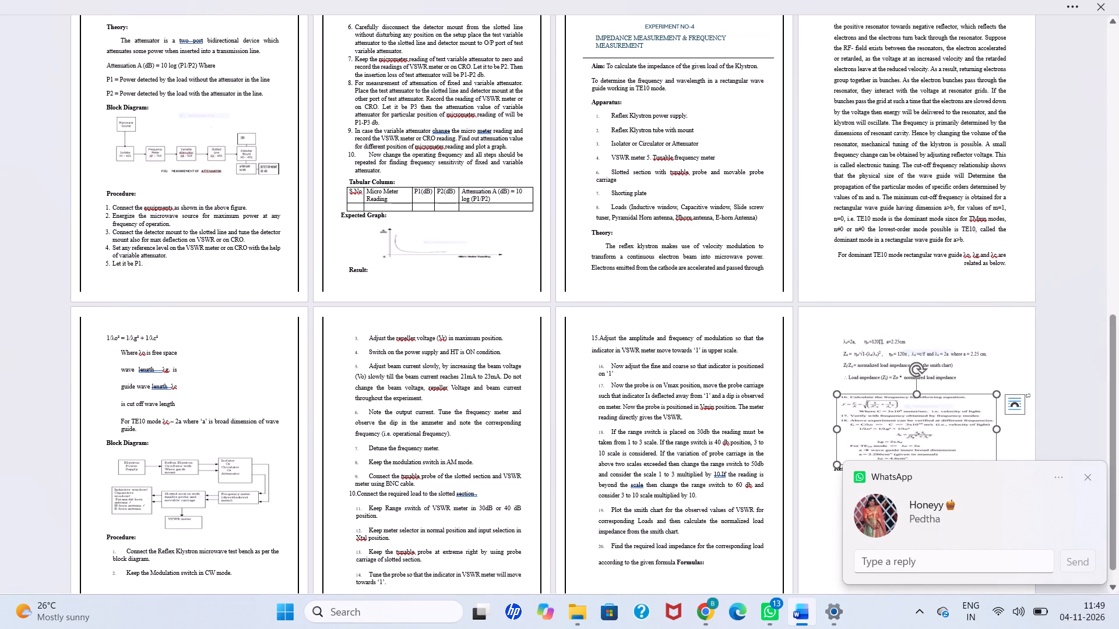
left_click(1005, 436)
left_click(1097, 476)
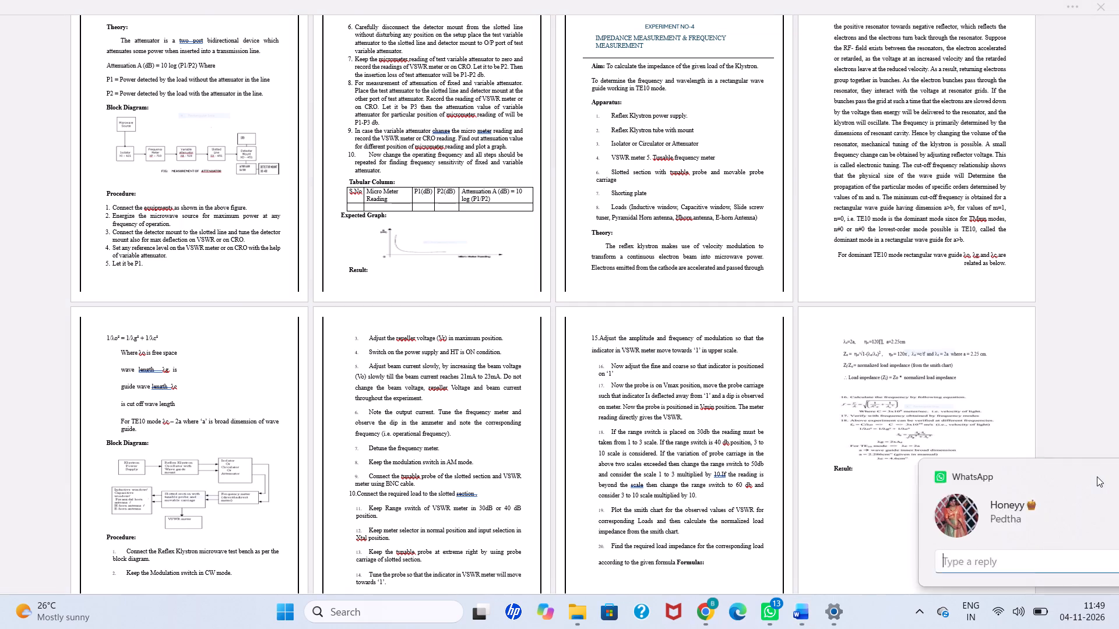
left_click(961, 444)
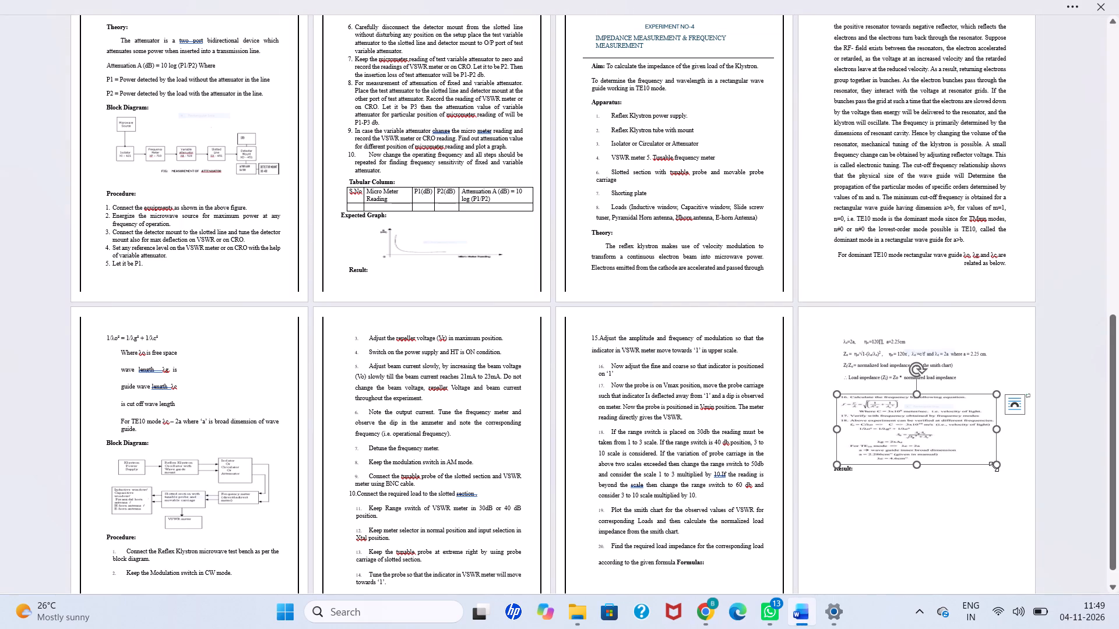
left_click_drag(994, 467, 995, 490)
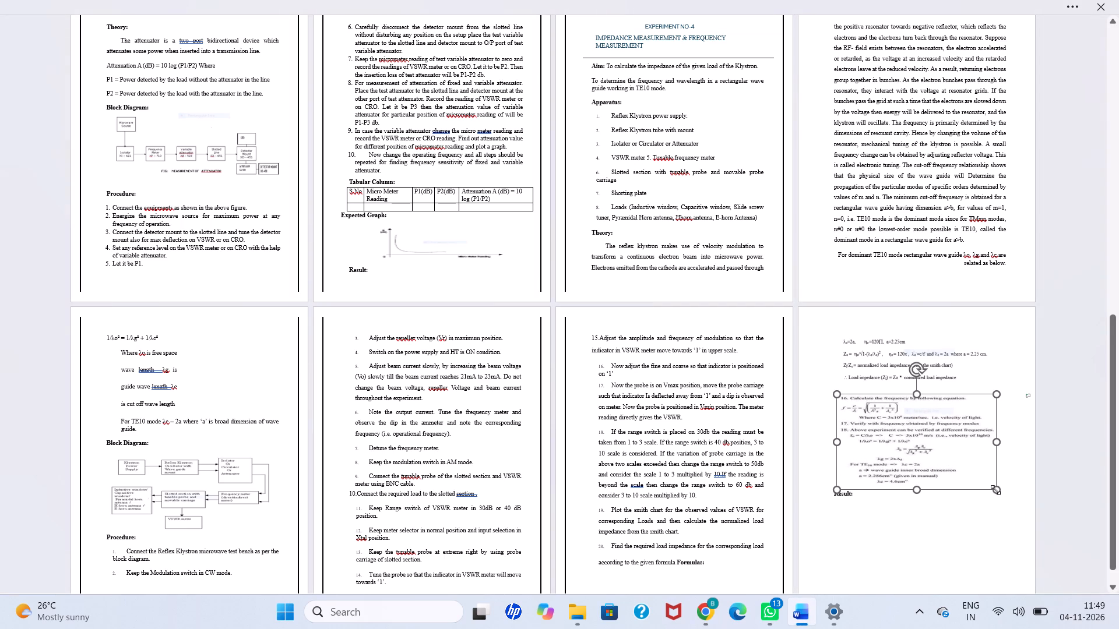
left_click(991, 356)
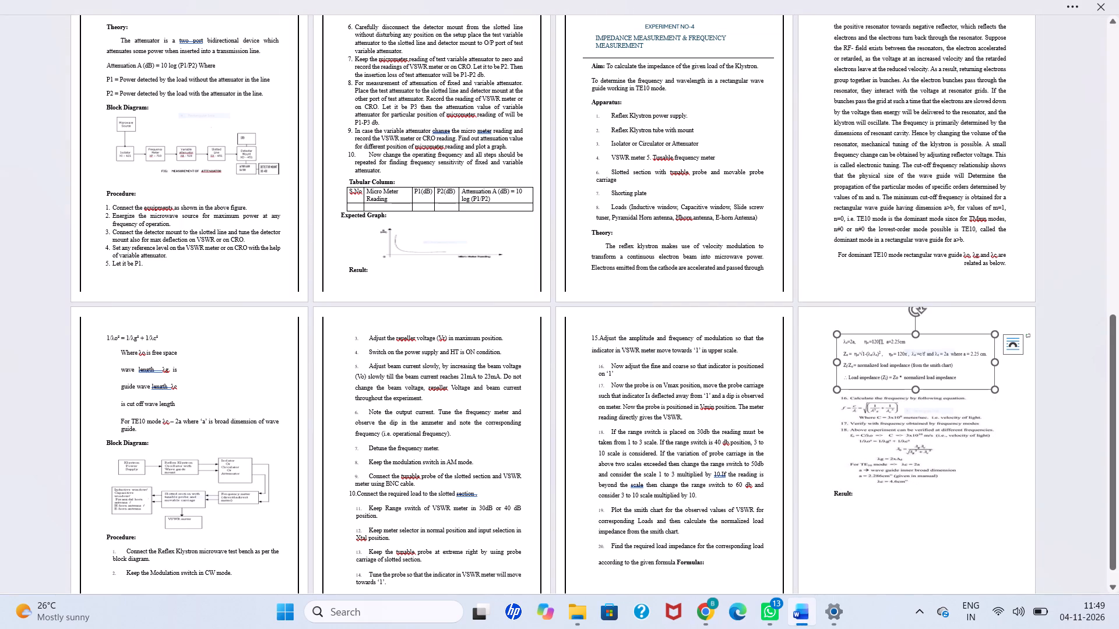
left_click(1058, 287)
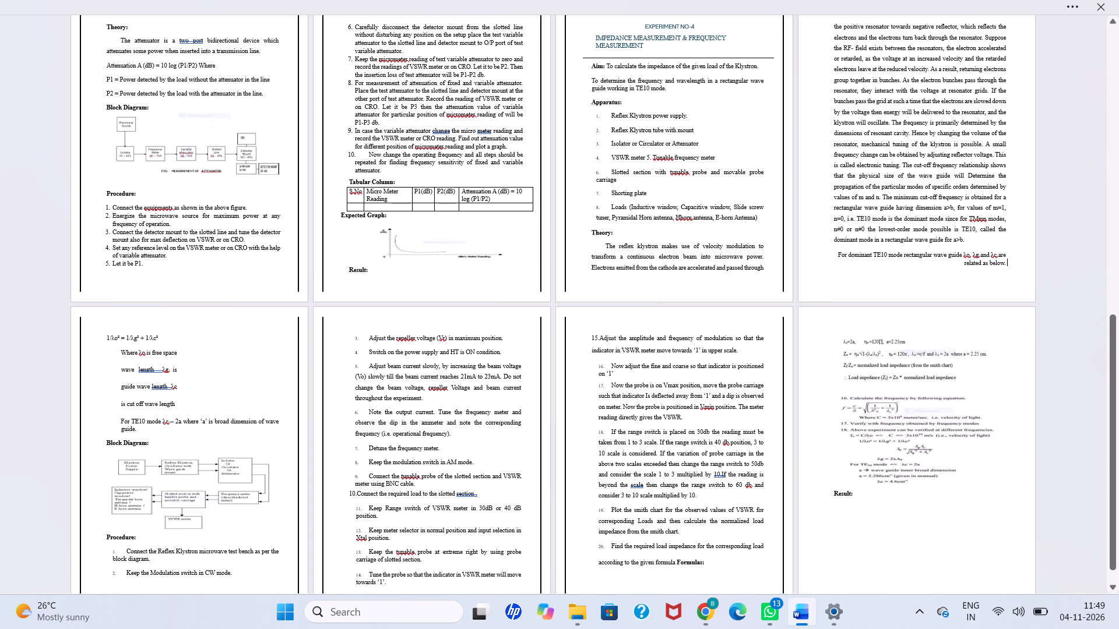
Capture a full-screen screenshot of the pages from Experiment No-3's theory through the end of Experiment No-4.
key("super+Print")
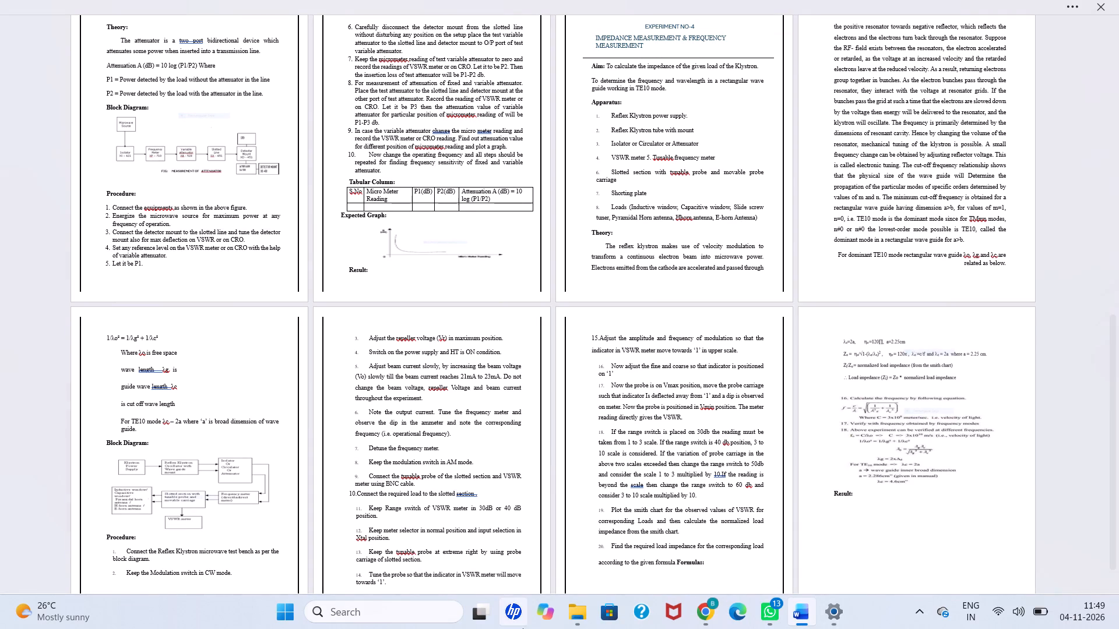
Switch to File Explorer's Screenshots folder and open Screenshot (343) to examine the captured pages, closing it without edits.
left_click(579, 612)
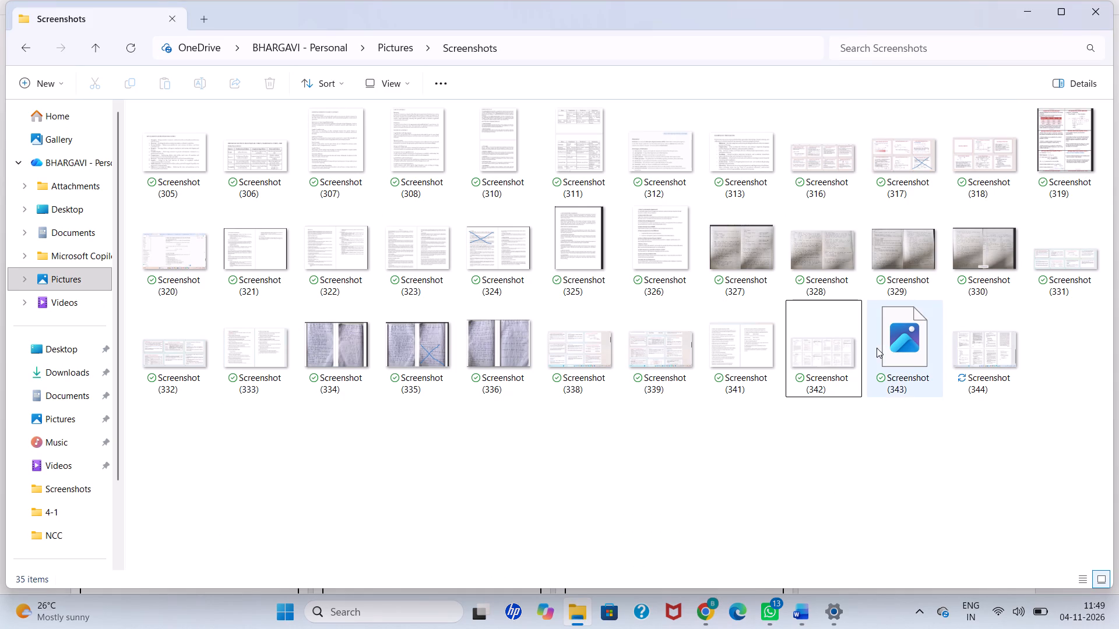
double_click(908, 355)
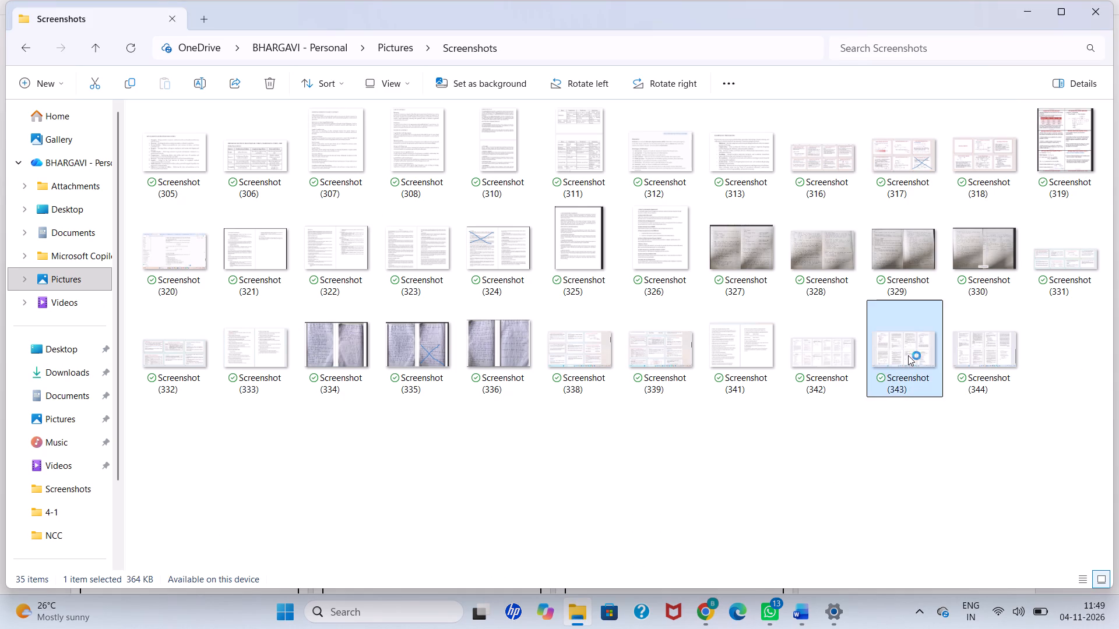
scroll(621, 274, "up", 9, "ctrl")
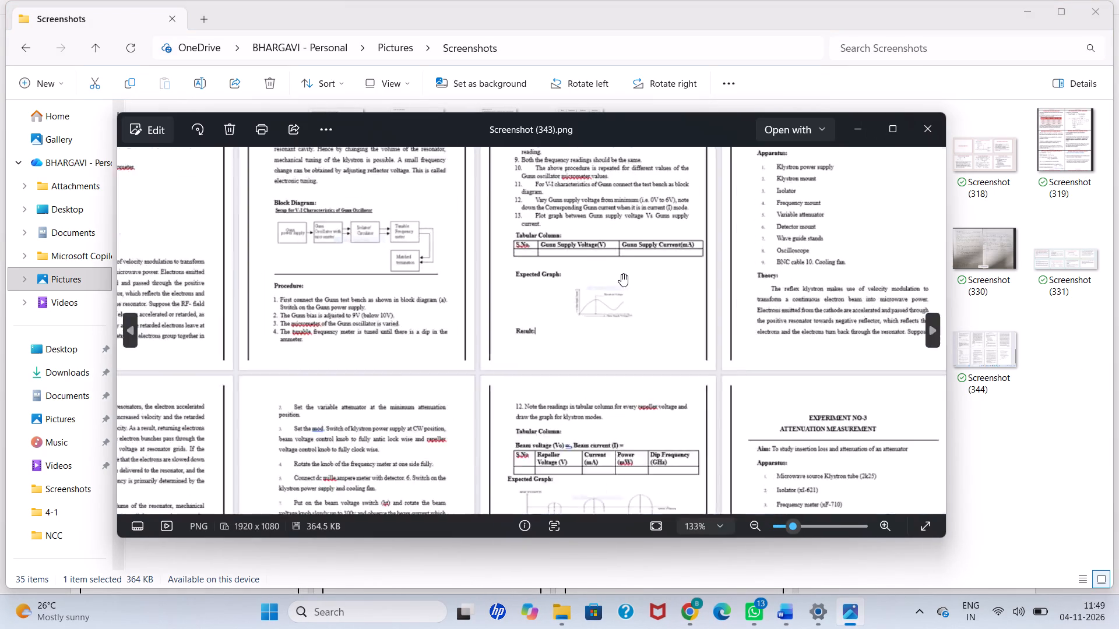
scroll(621, 274, "down", 9, "ctrl")
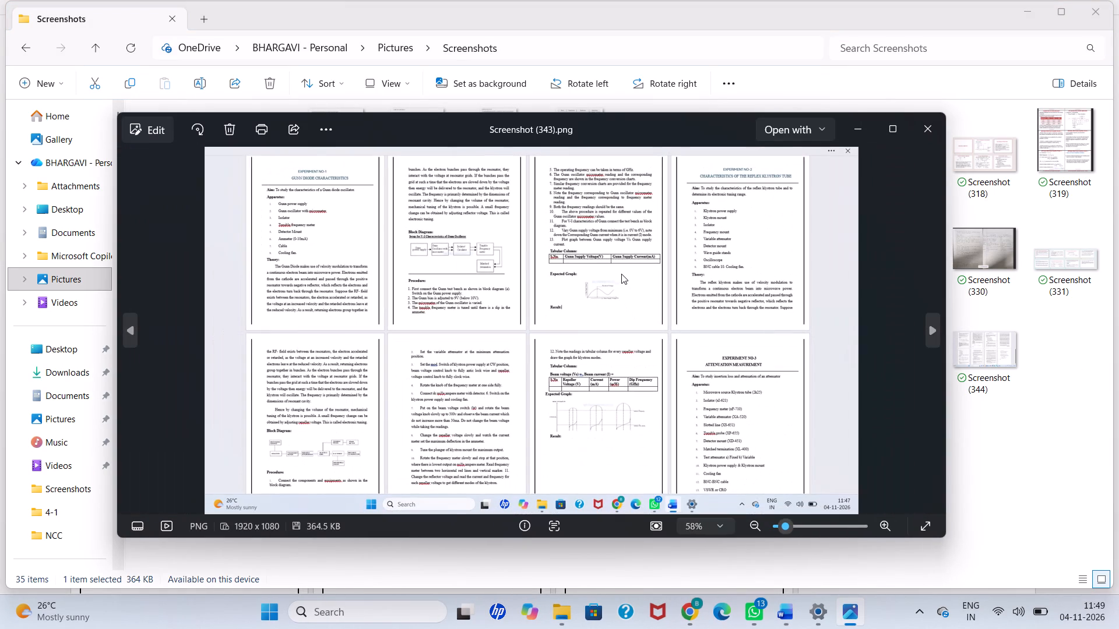
left_click(144, 130)
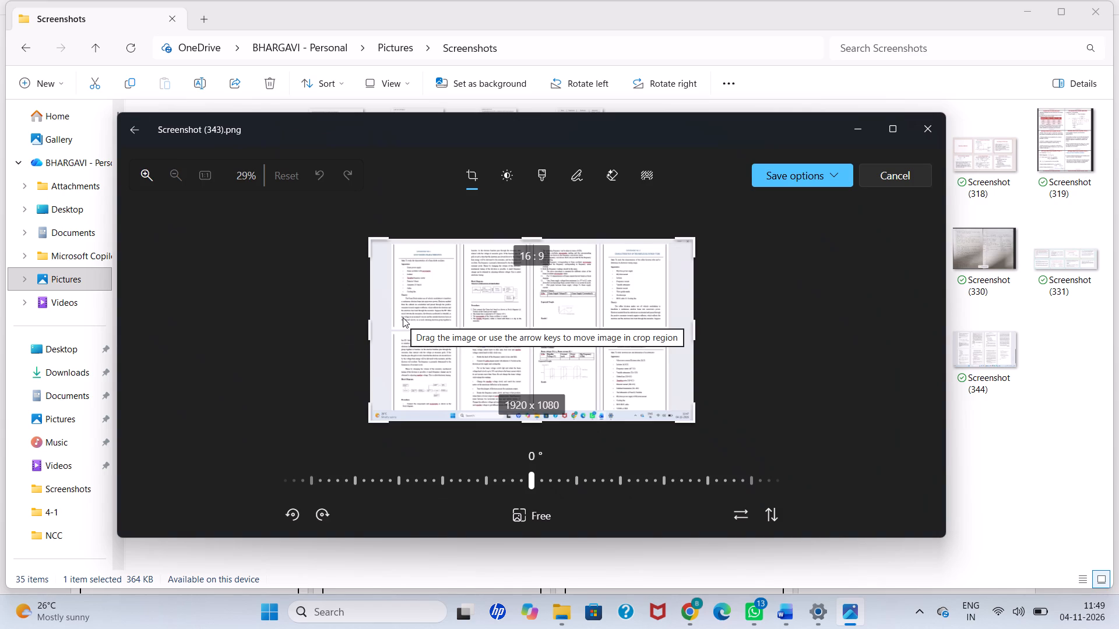
left_click(929, 122)
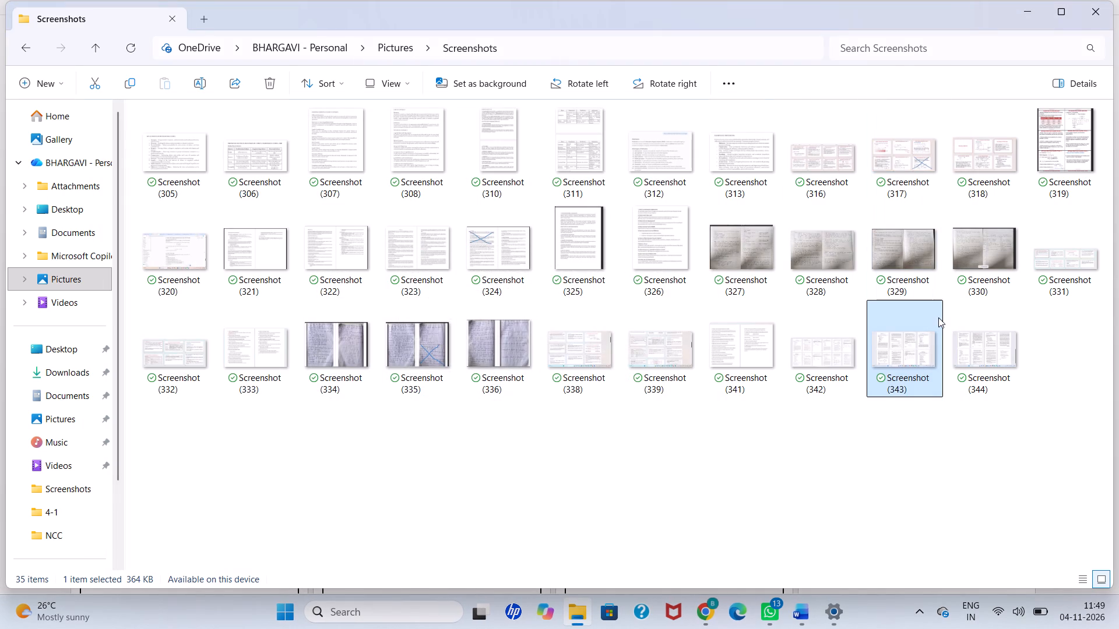
Copy Screenshot (343) and Screenshot (344) together from the Screenshots folder.
left_click(1014, 343, "ctrl")
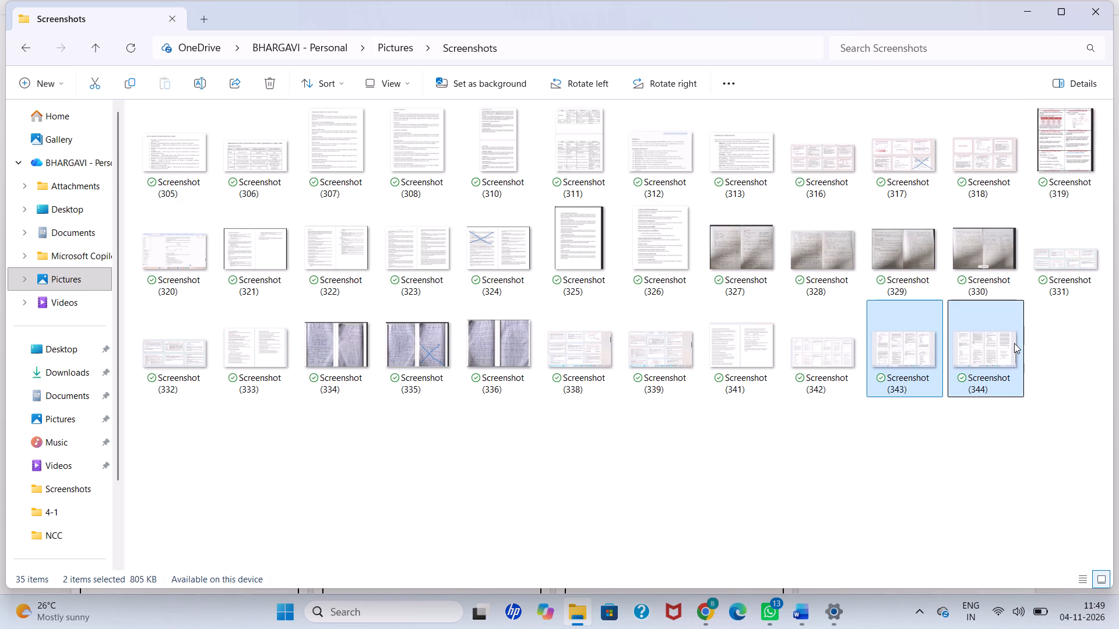
key("ctrl+c")
key("ctrl+c")
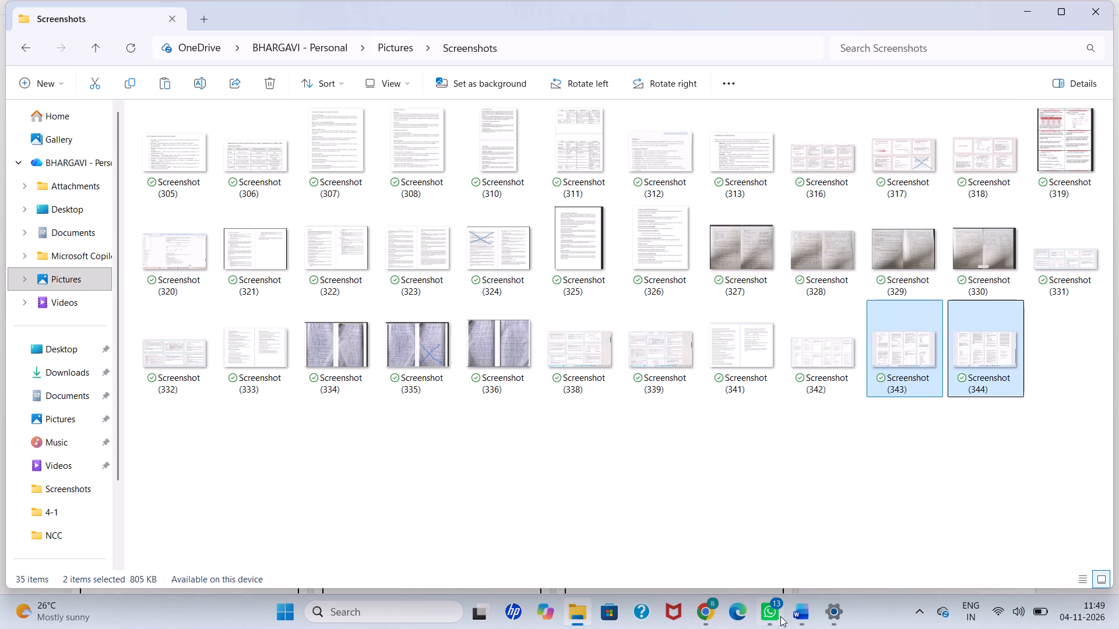
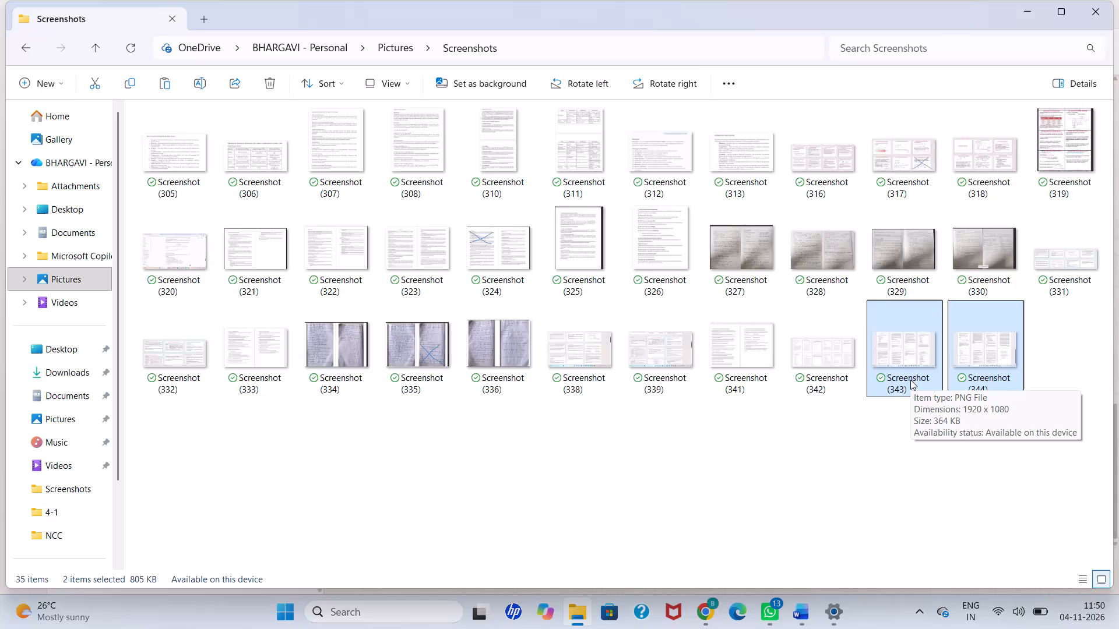
Open Screenshot (343) from the Screenshots folder, examine the captured experiment pages at different magnifications, and close it without edits.
double_click(910, 380)
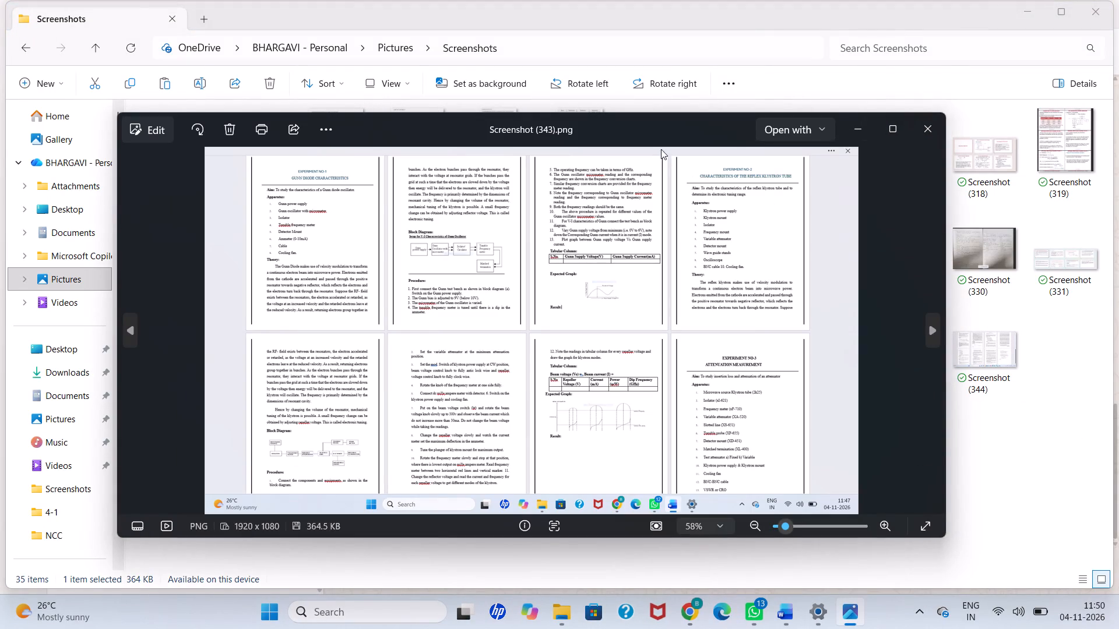
left_click(327, 126)
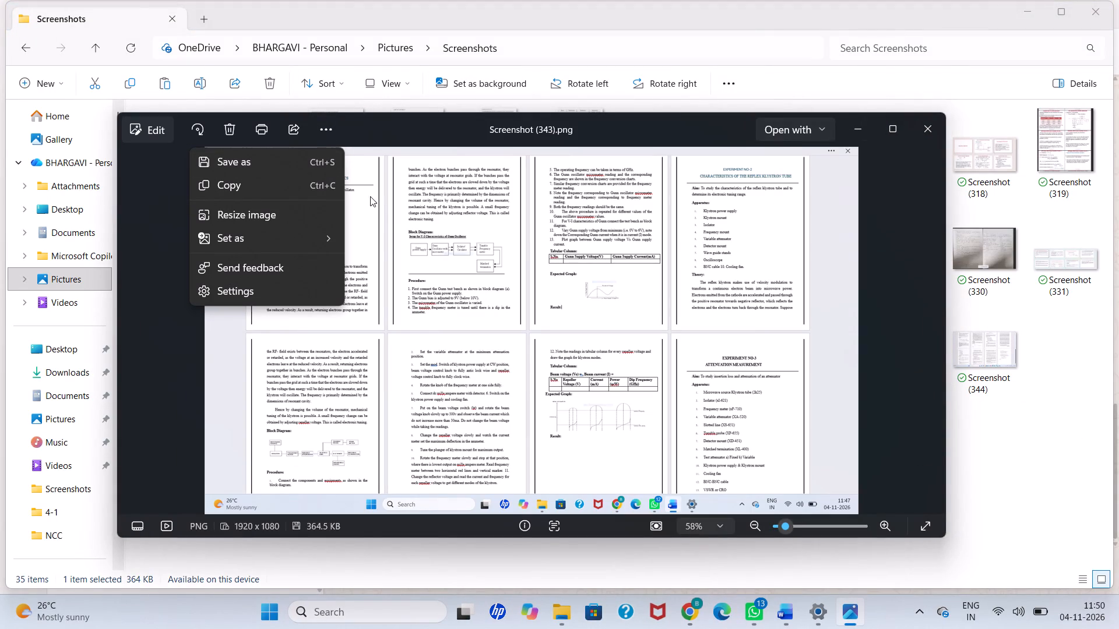
left_click(459, 285)
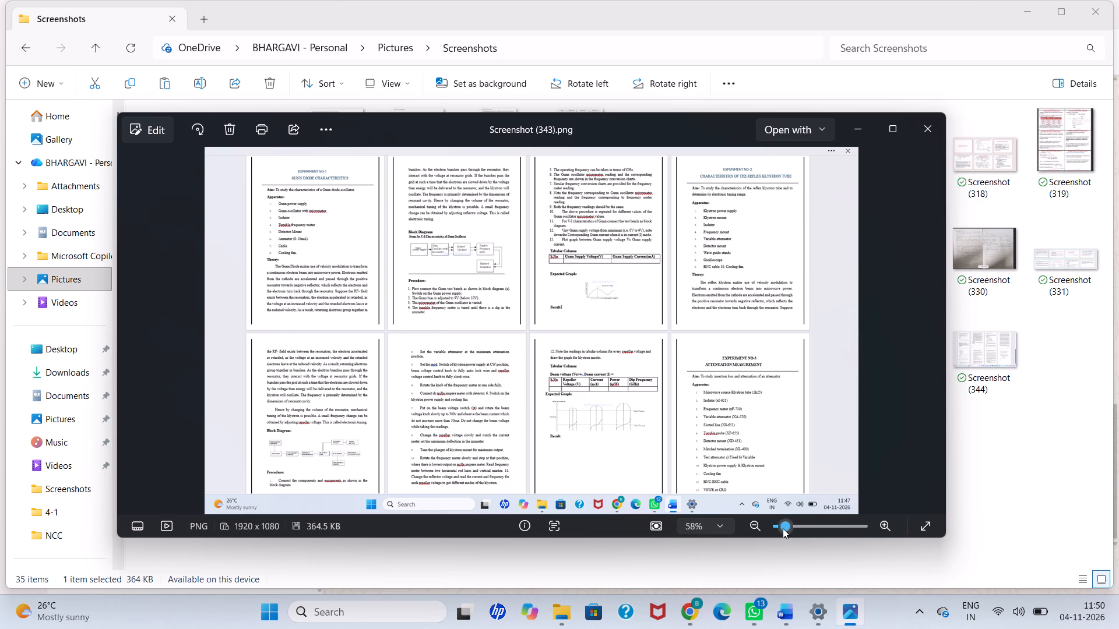
left_click_drag(783, 528, 807, 540)
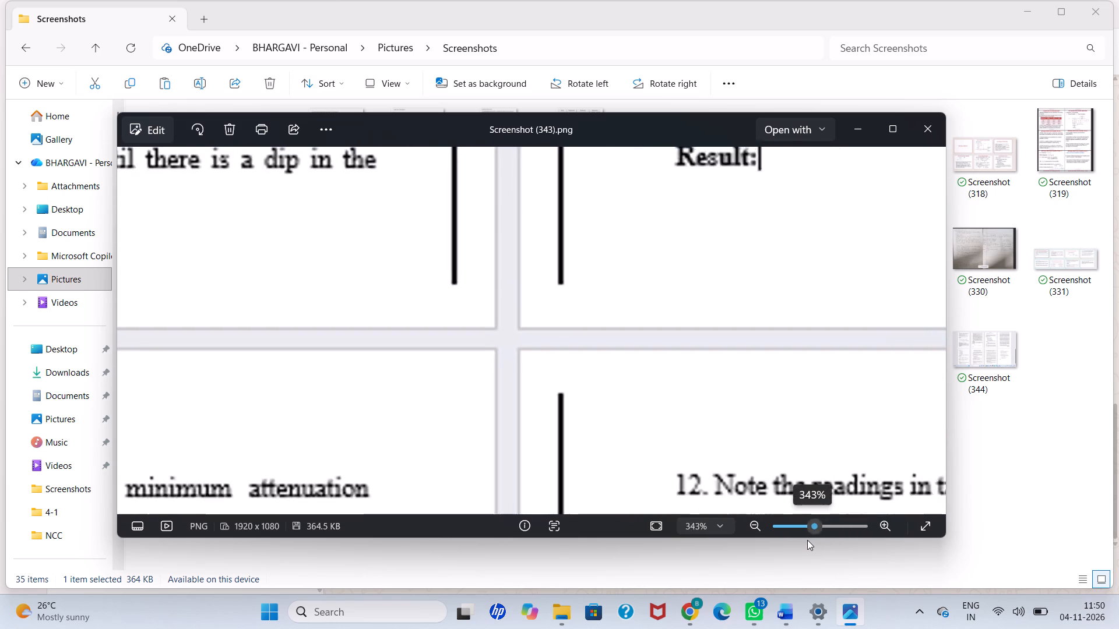
left_click_drag(807, 540, 674, 544)
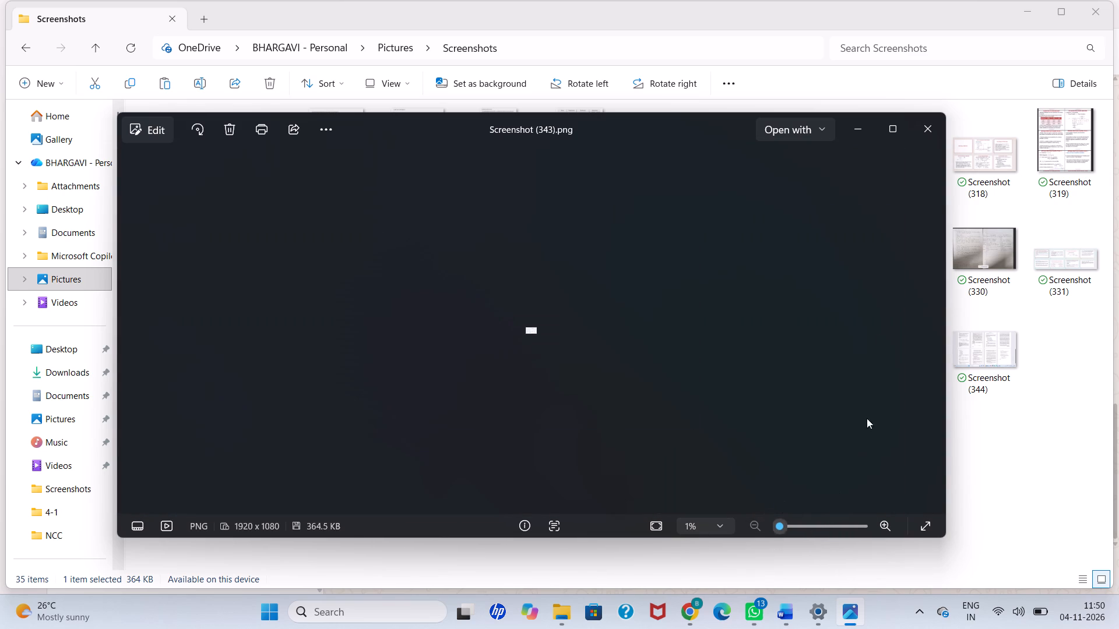
left_click(928, 125)
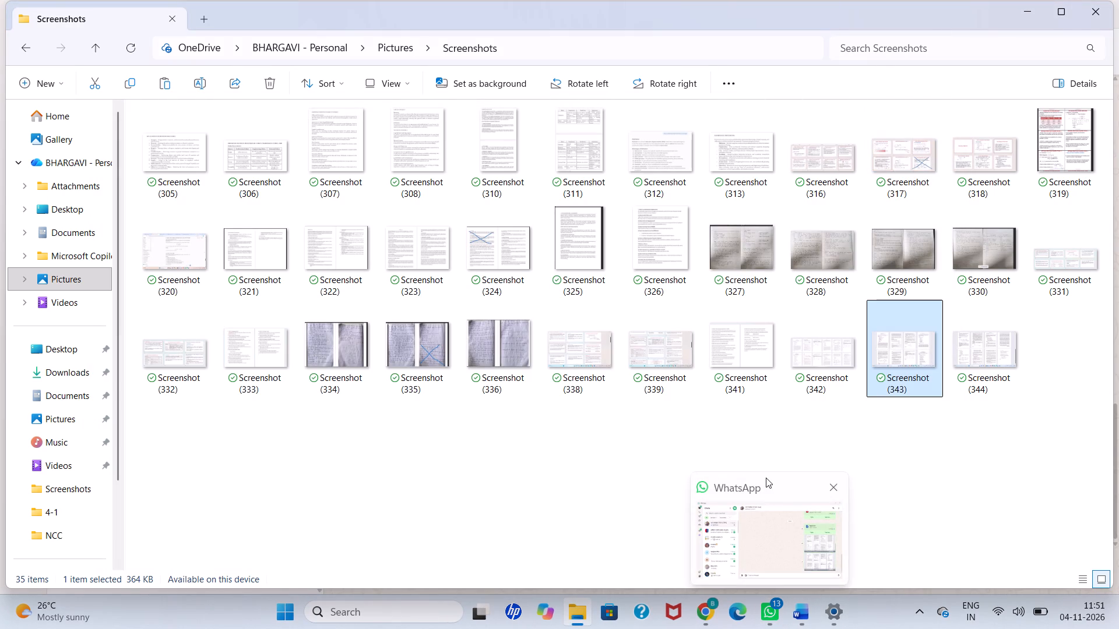
left_click(769, 437)
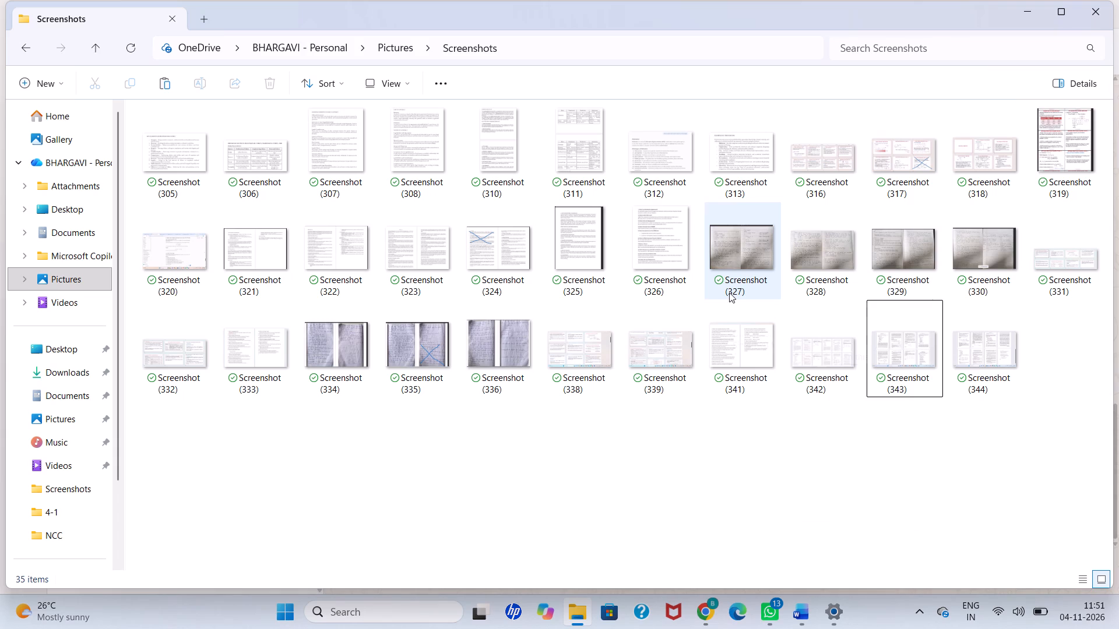
left_click(786, 368)
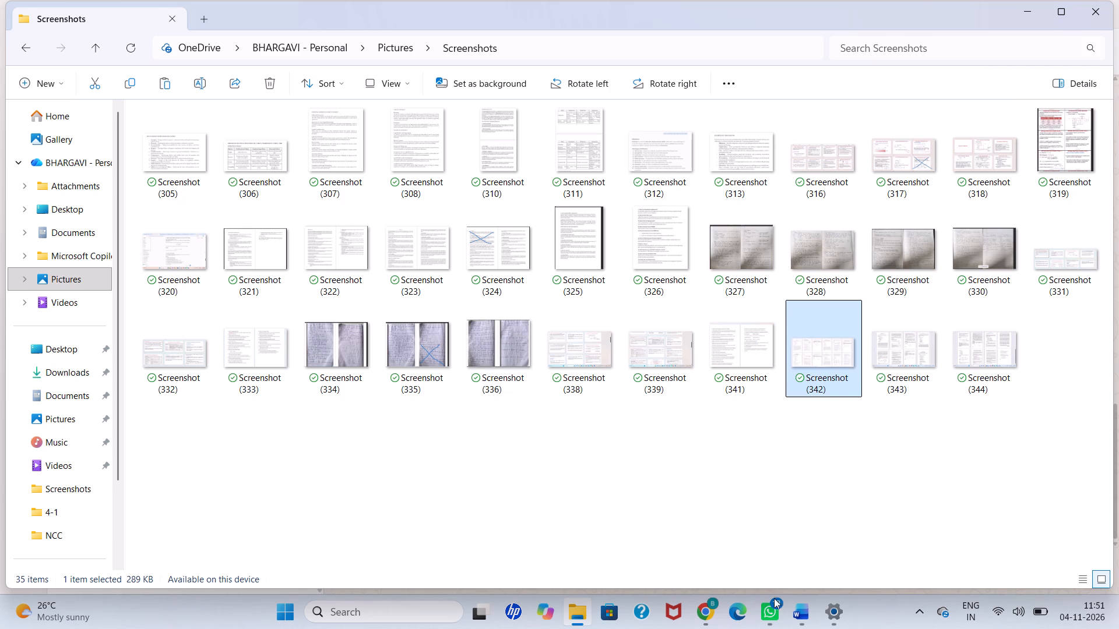